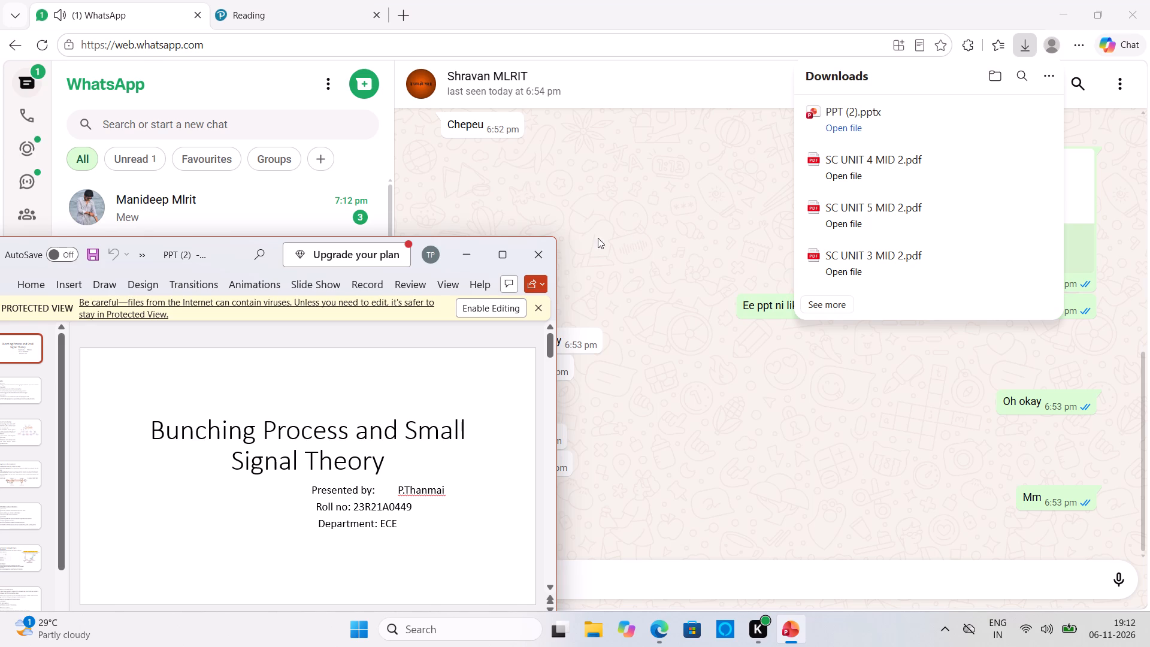
# Maximize the PowerPoint window containing the downloaded PPT (2) presentation.
pyautogui.click(494, 246)
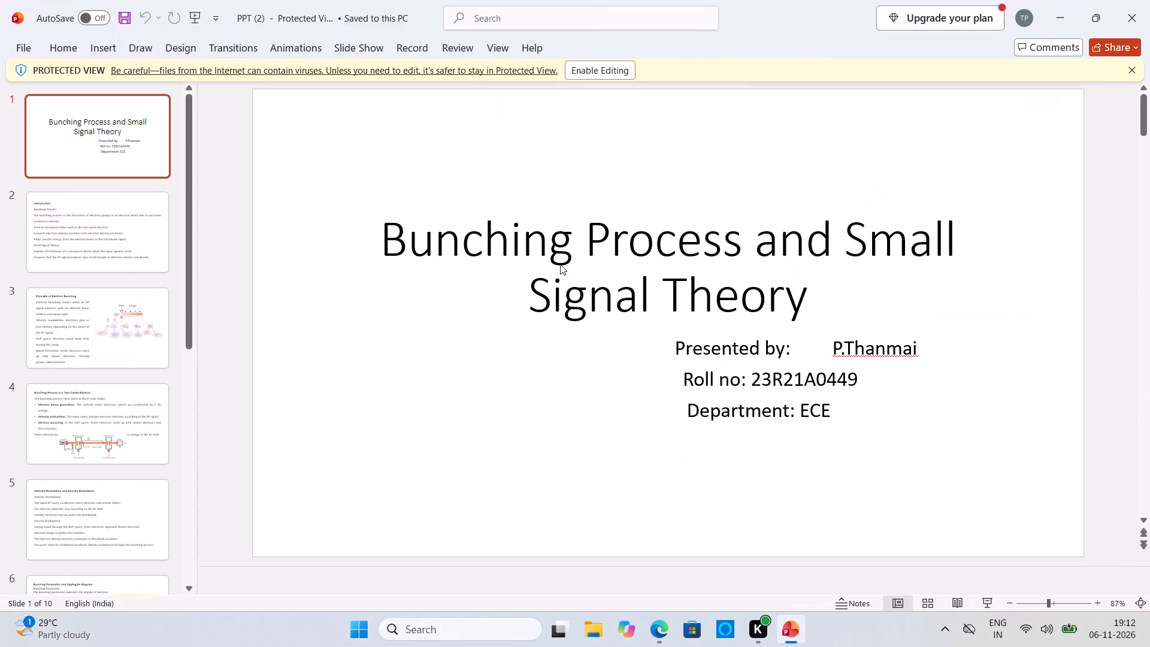
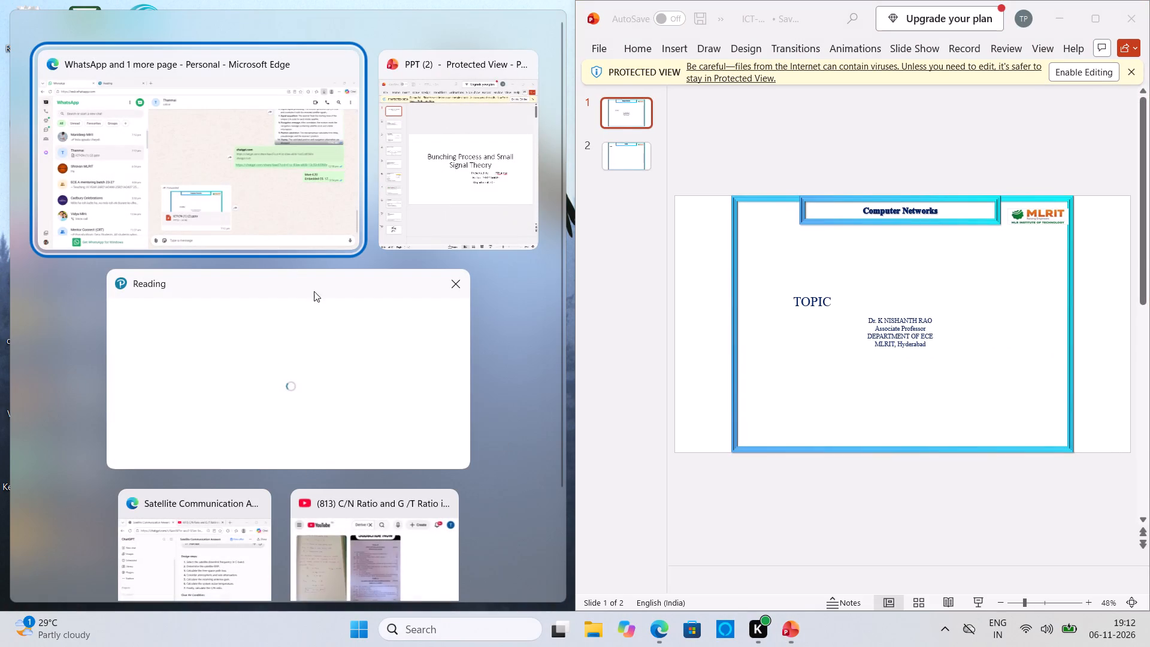
# Place the PPT (2) presentation side by side with the Computer Networks template presentation.
pyautogui.click(504, 132)
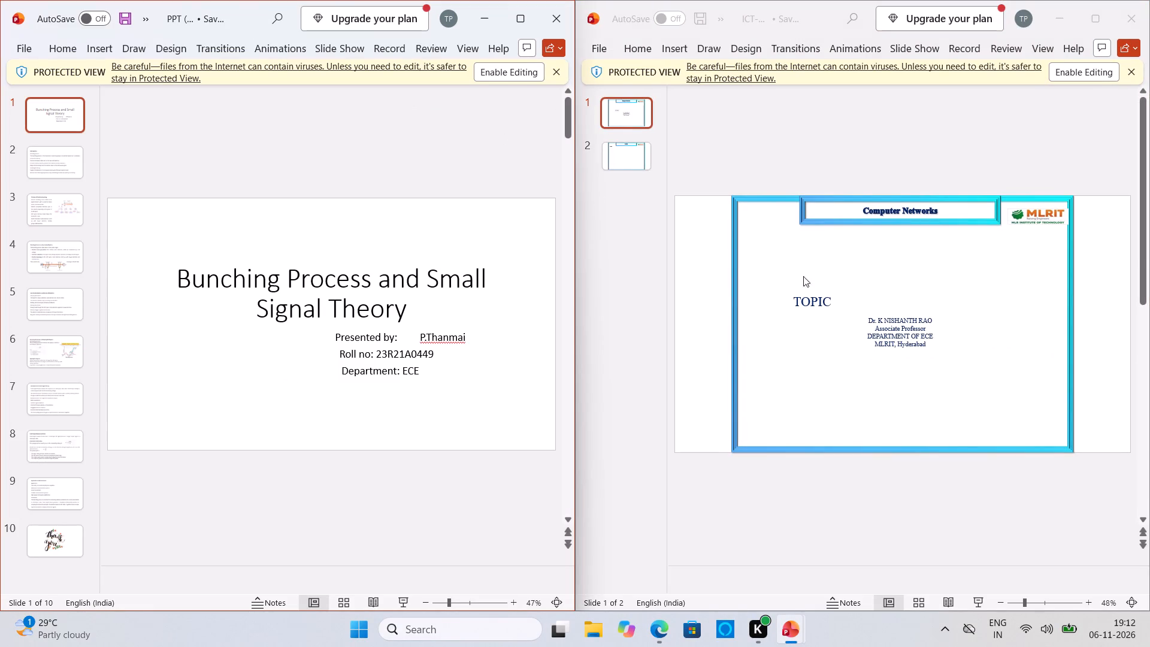
# Enable editing in both the Computer Networks template and the Bunching Process presentation, keeping their windows side by side.
pyautogui.click(867, 290)
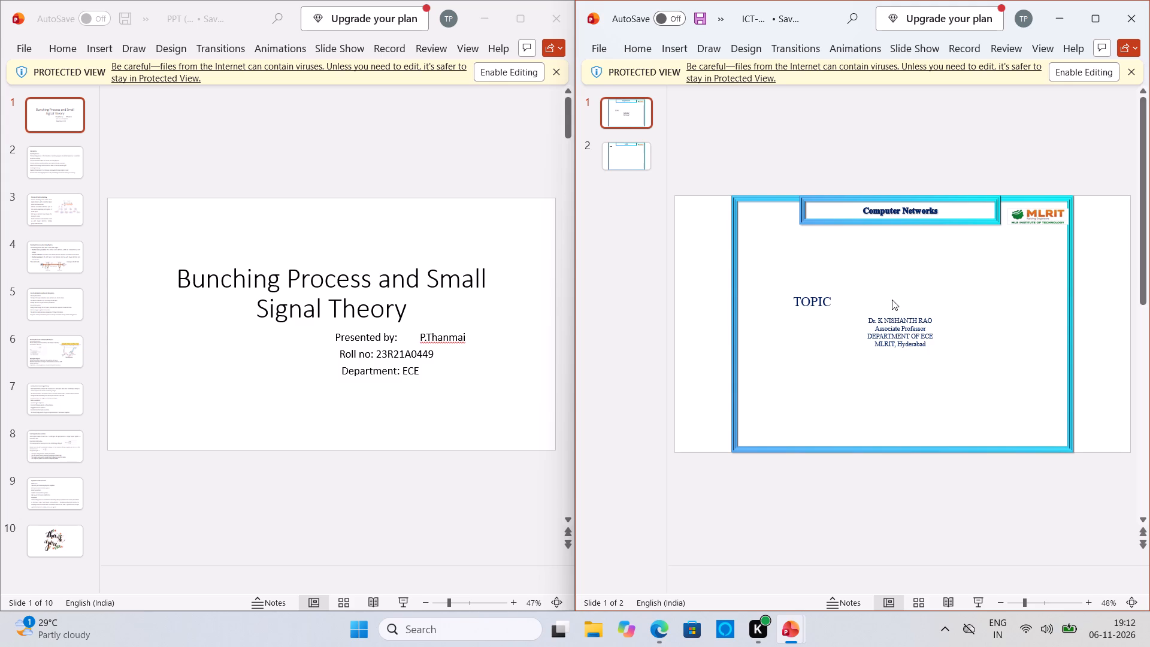
pyautogui.moveTo(892, 300); pyautogui.dragTo(1075, 68)
pyautogui.click(1075, 68)
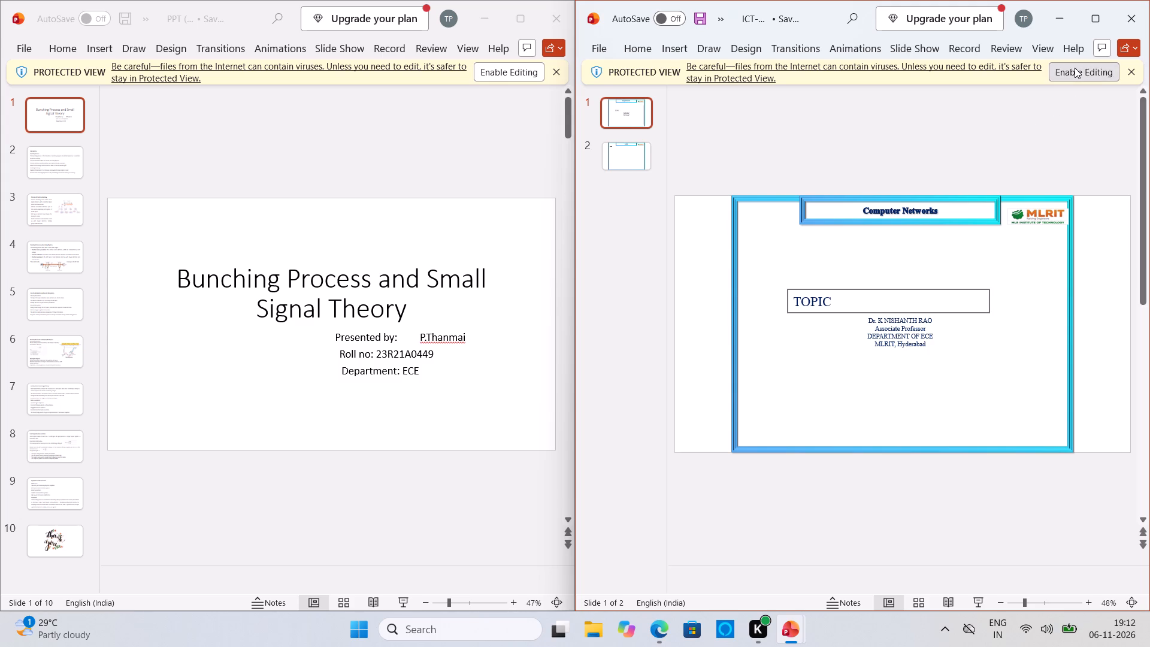
pyautogui.press('super+Right')
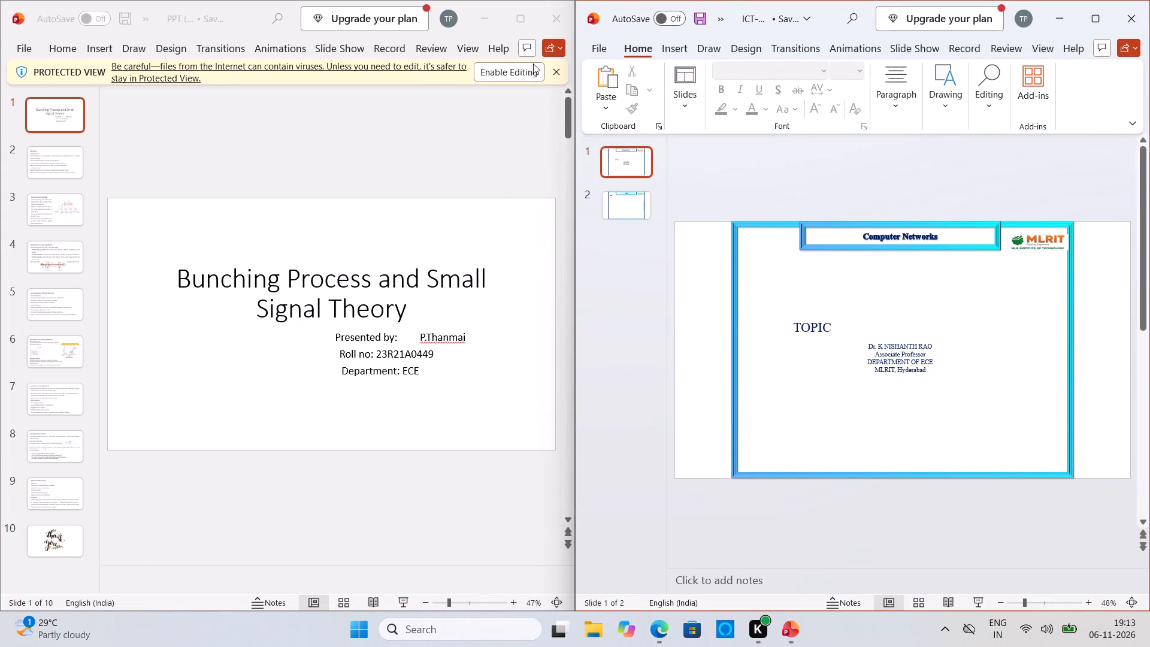
pyautogui.click(528, 70)
pyautogui.click(528, 70)
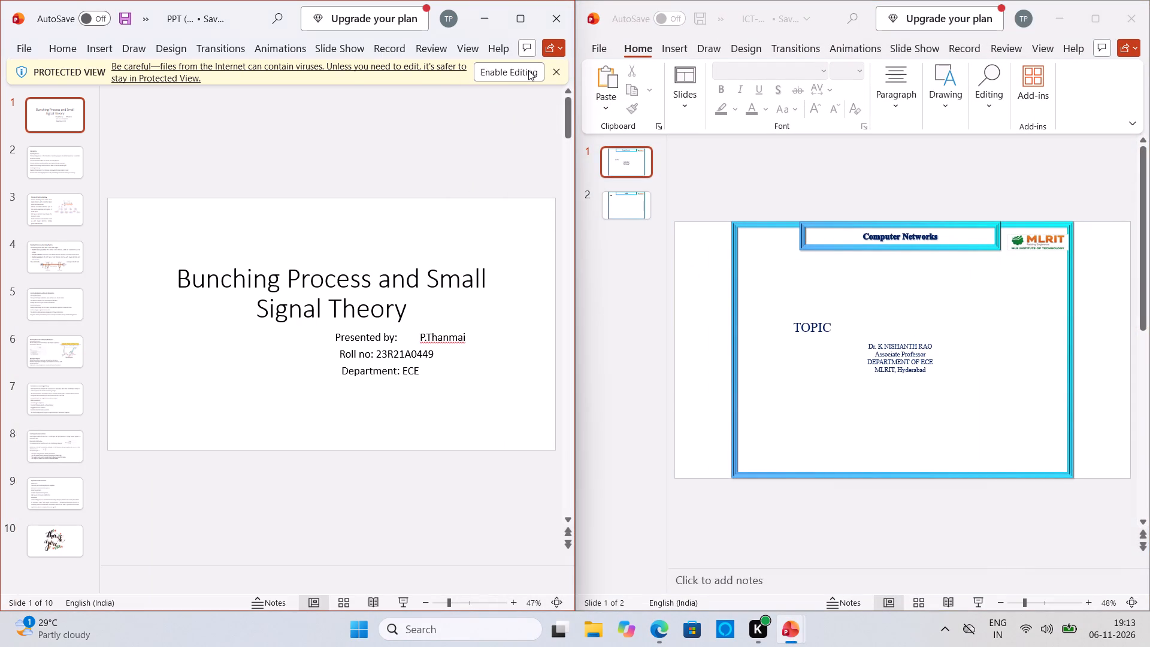
pyautogui.press('super+Left')
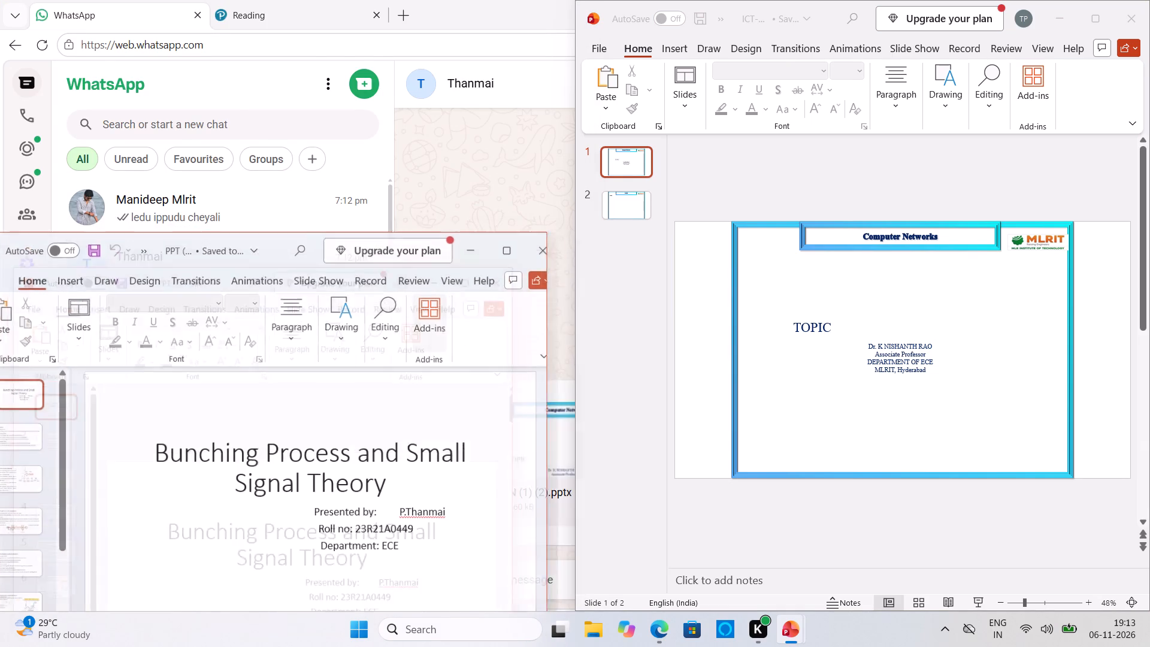
# Copy the title "Bunching Process and Small Signal Theory" into the template's first slide after "TOPIC", separated by a colon and a space.
pyautogui.click(425, 336)
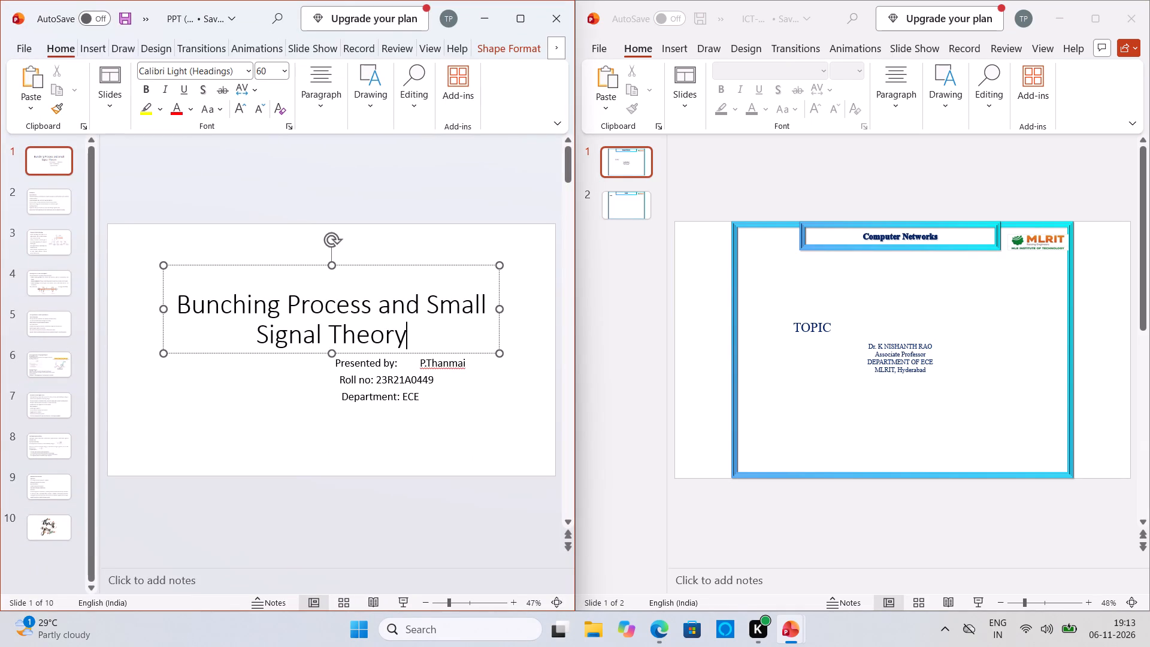
pyautogui.moveTo(414, 334); pyautogui.dragTo(329, 322)
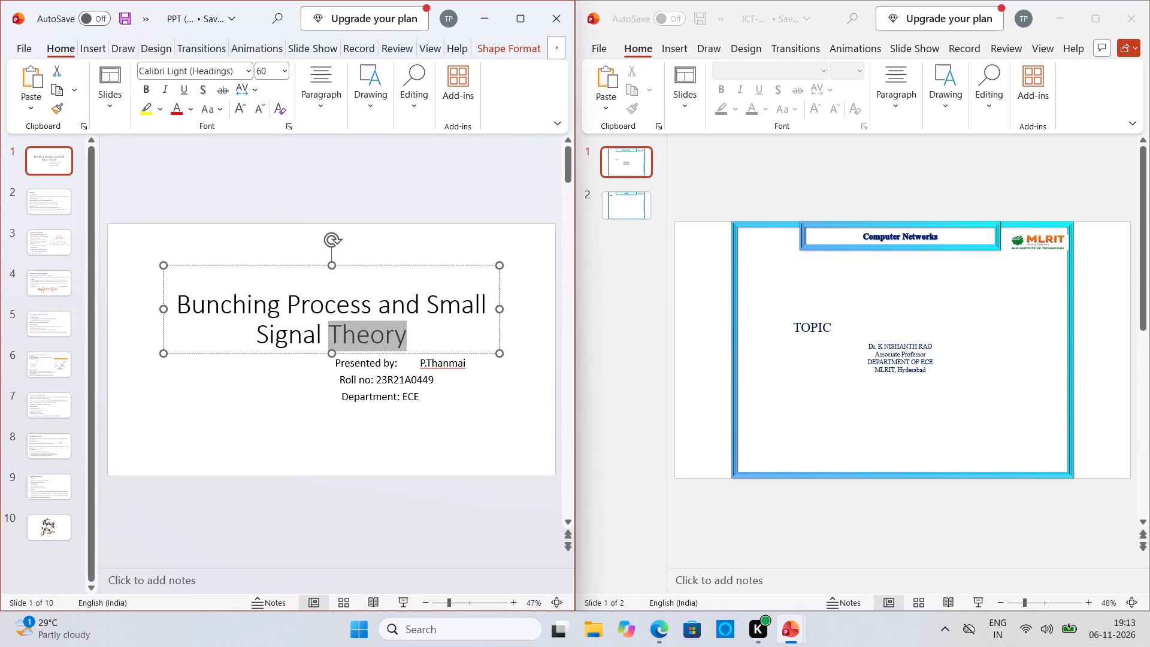
pyautogui.moveTo(329, 322); pyautogui.dragTo(217, 294)
pyautogui.hotkey('ctrl', 'c')
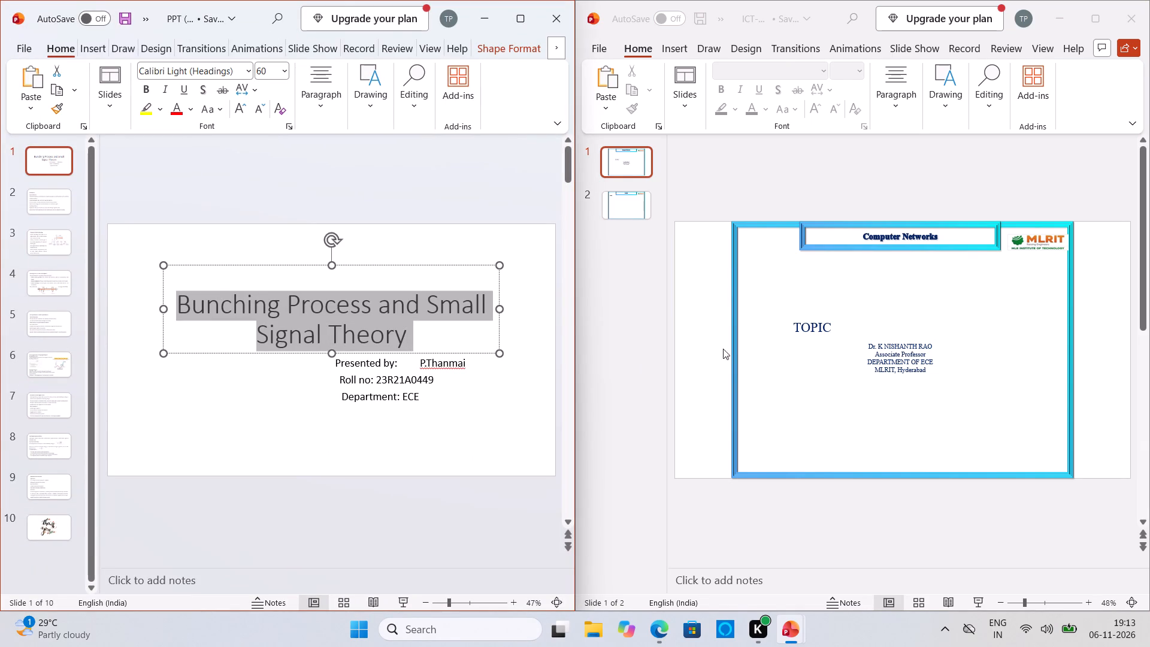
pyautogui.click(830, 326)
pyautogui.click(854, 327)
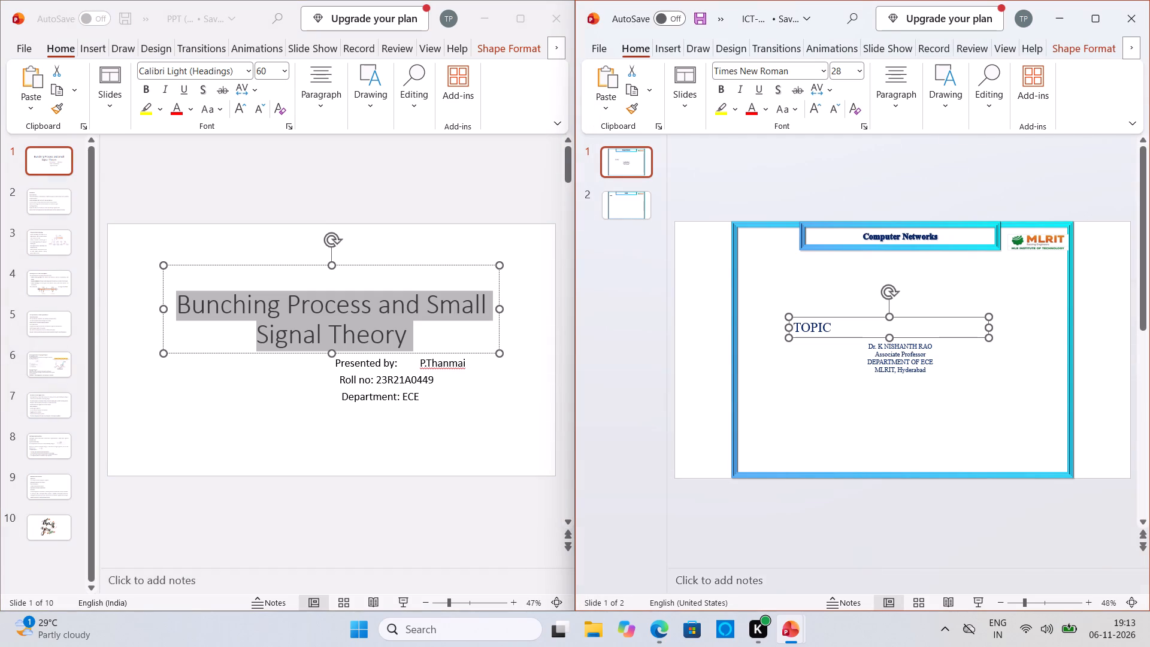
pyautogui.click(870, 326)
pyautogui.press('Right')
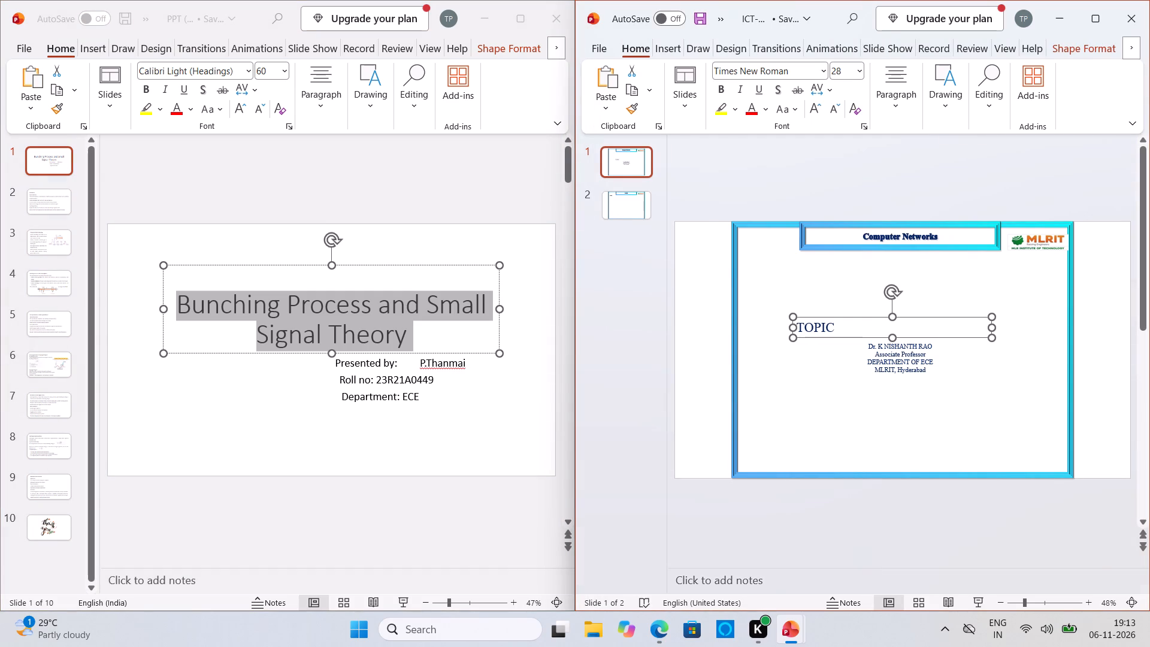
pyautogui.write(':')
pyautogui.press('space')
pyautogui.hotkey('ctrl', 'v')
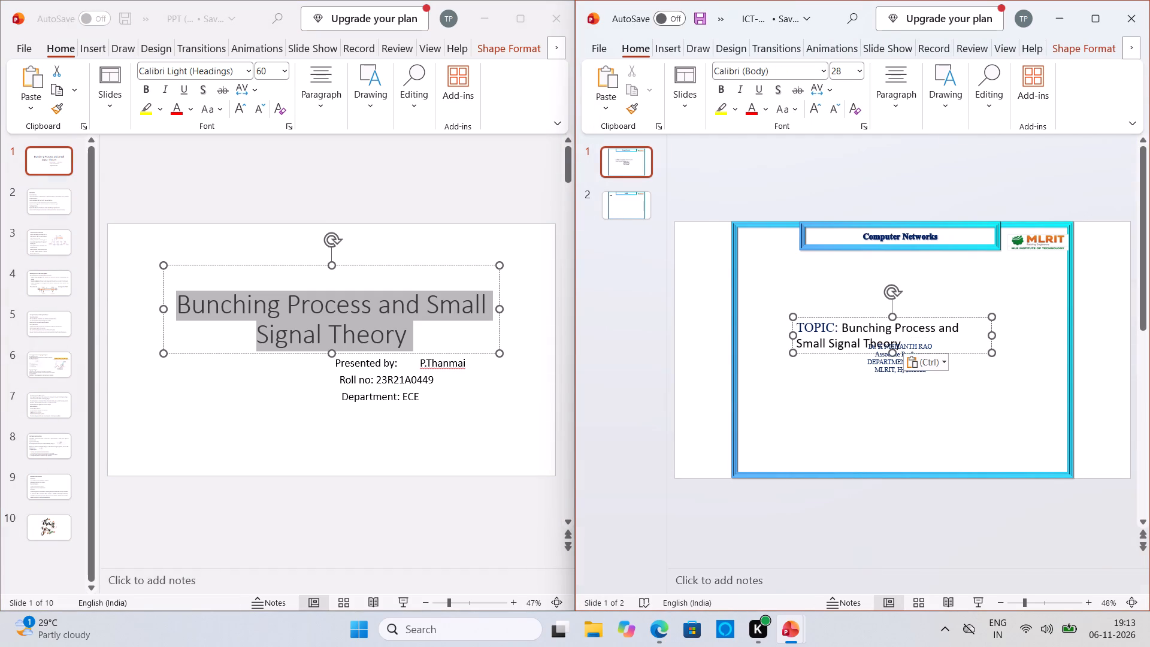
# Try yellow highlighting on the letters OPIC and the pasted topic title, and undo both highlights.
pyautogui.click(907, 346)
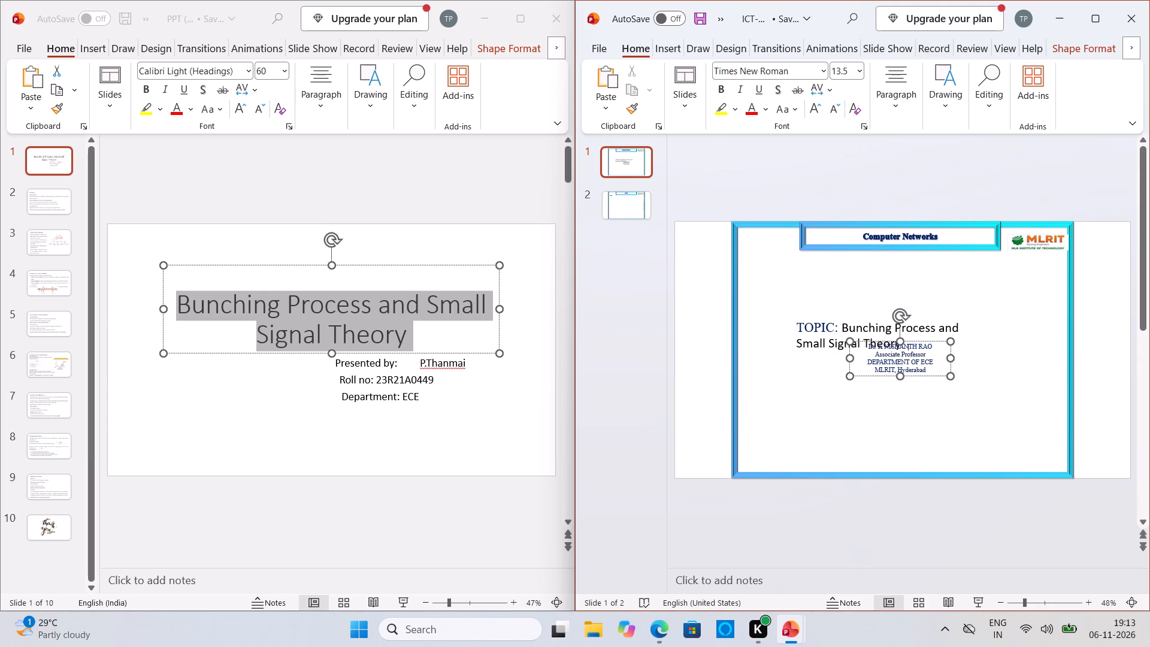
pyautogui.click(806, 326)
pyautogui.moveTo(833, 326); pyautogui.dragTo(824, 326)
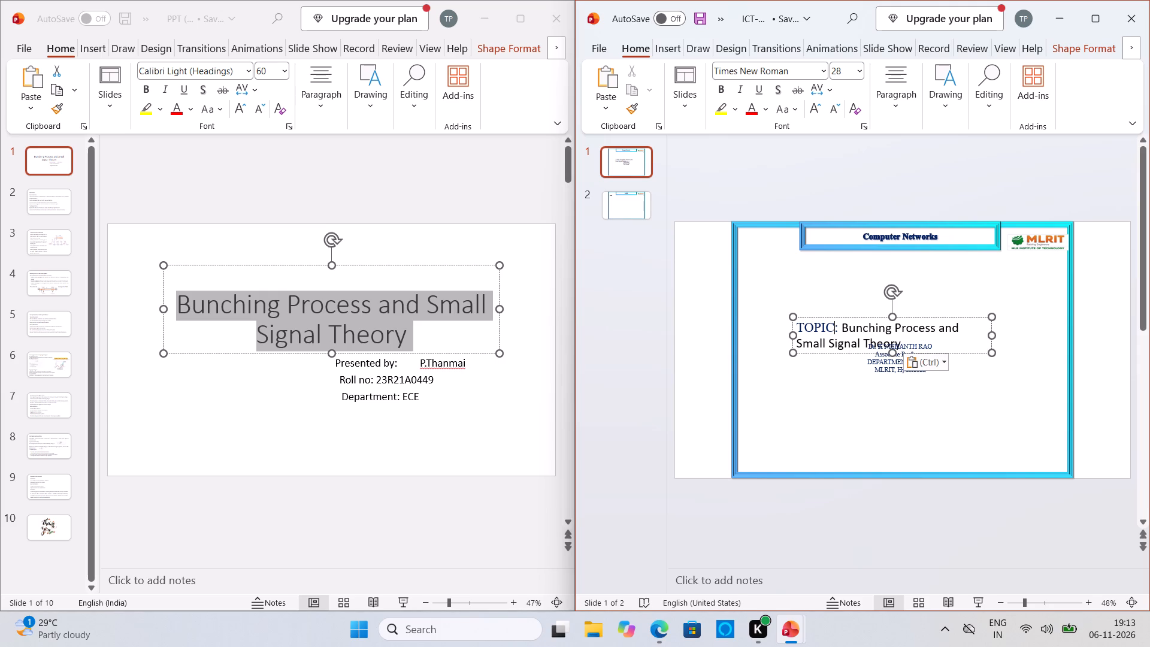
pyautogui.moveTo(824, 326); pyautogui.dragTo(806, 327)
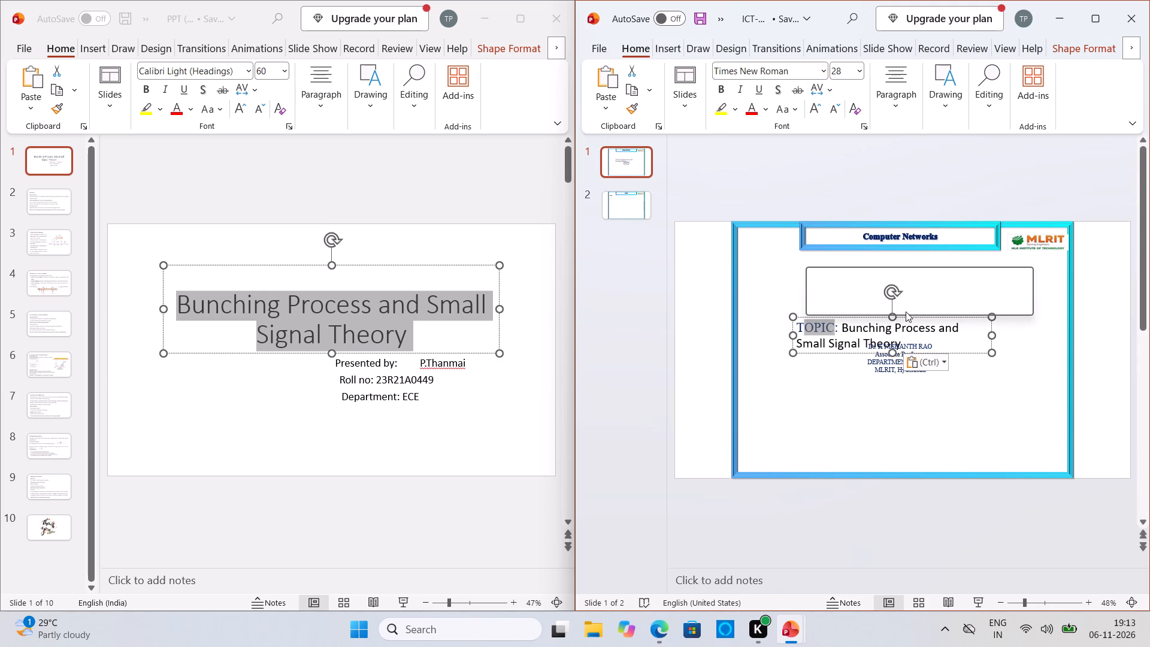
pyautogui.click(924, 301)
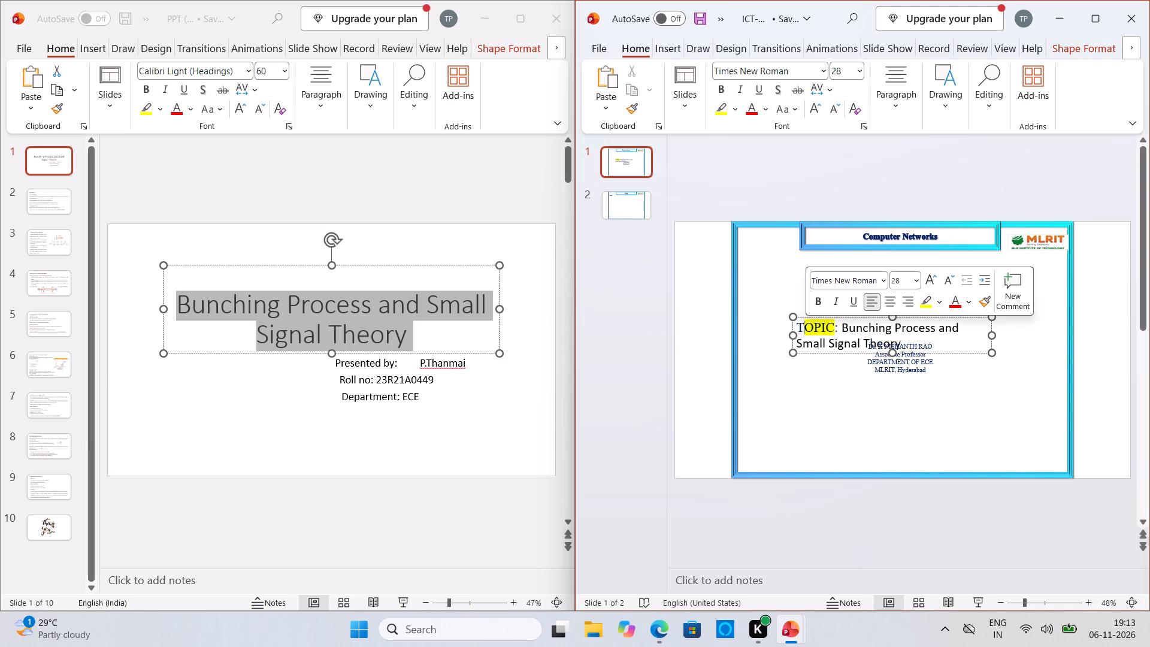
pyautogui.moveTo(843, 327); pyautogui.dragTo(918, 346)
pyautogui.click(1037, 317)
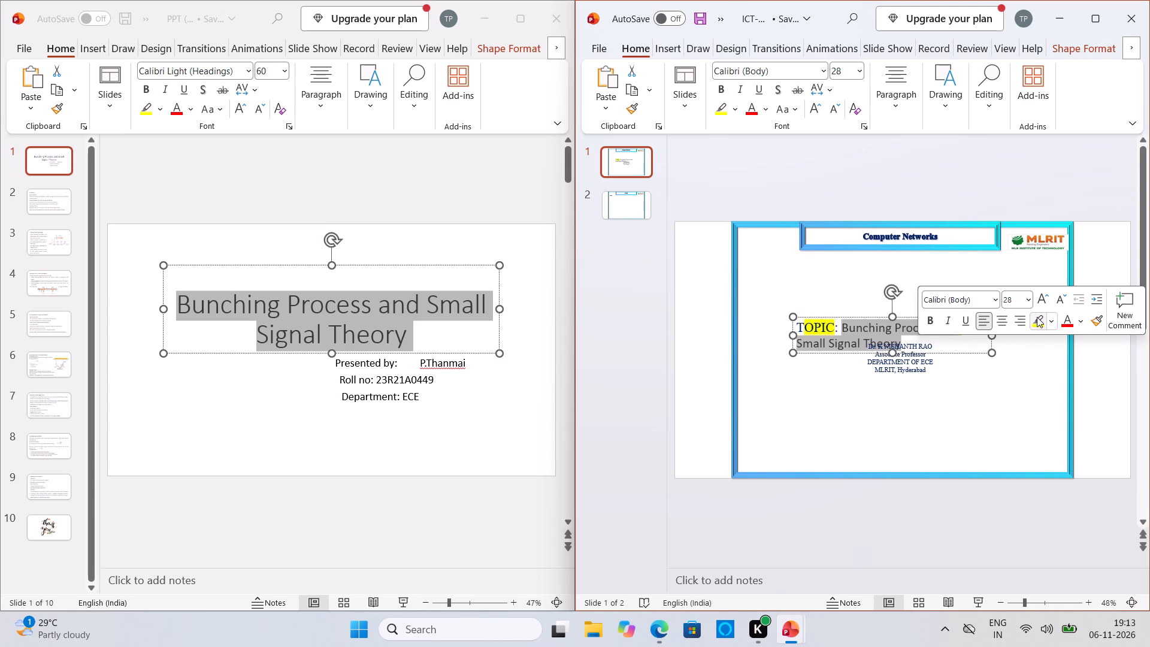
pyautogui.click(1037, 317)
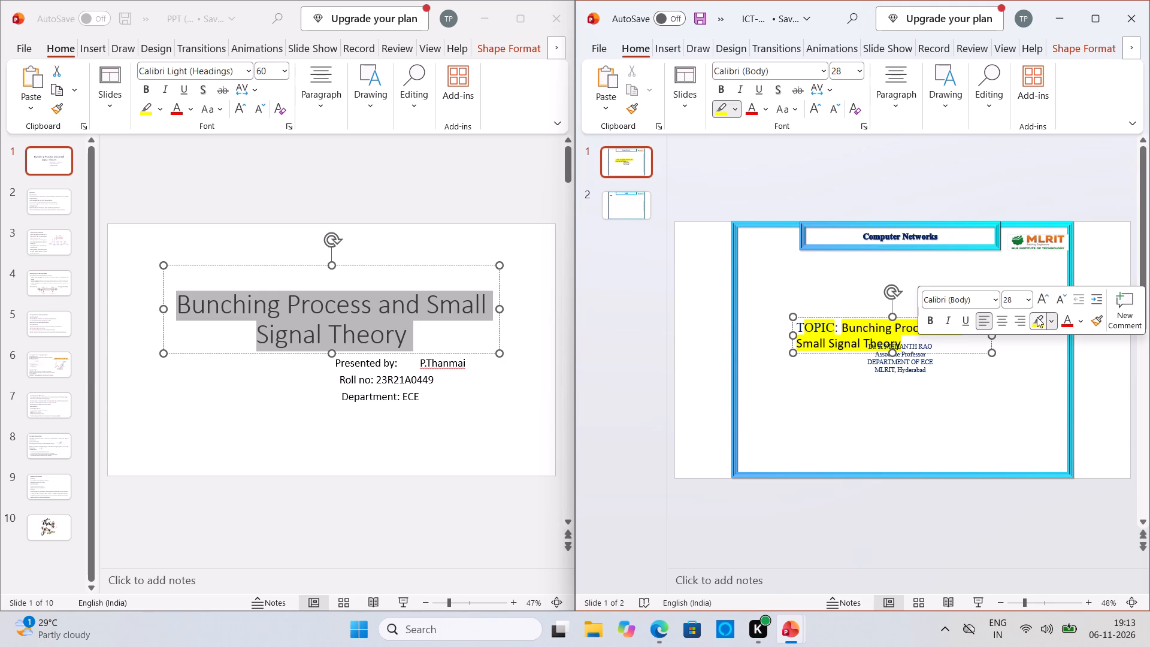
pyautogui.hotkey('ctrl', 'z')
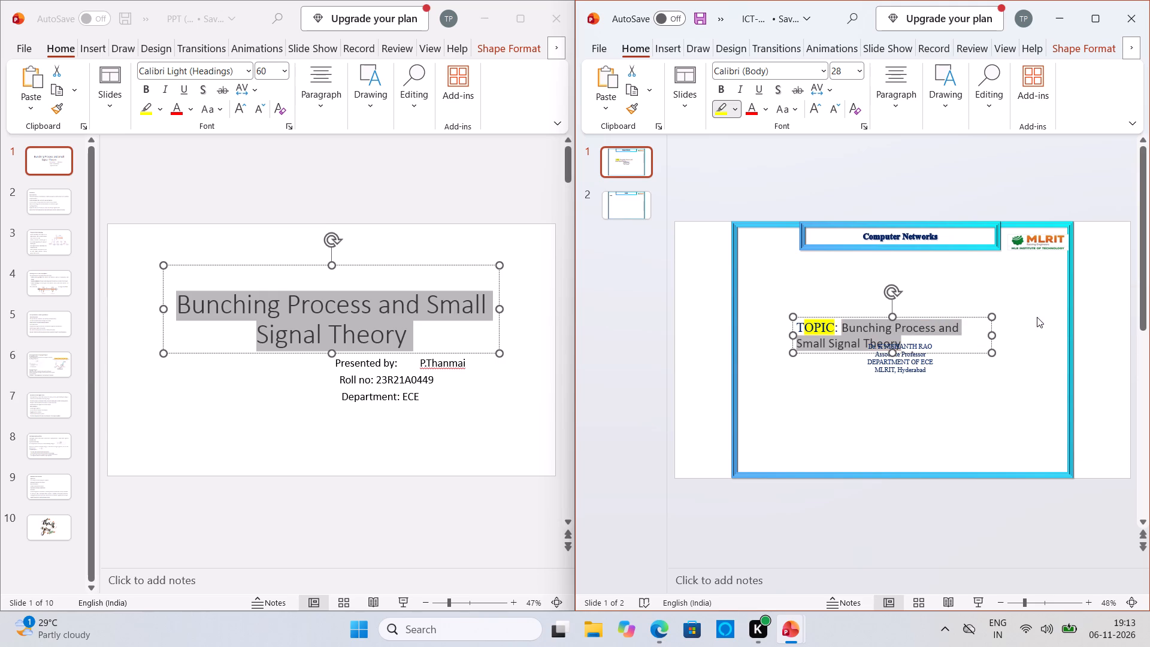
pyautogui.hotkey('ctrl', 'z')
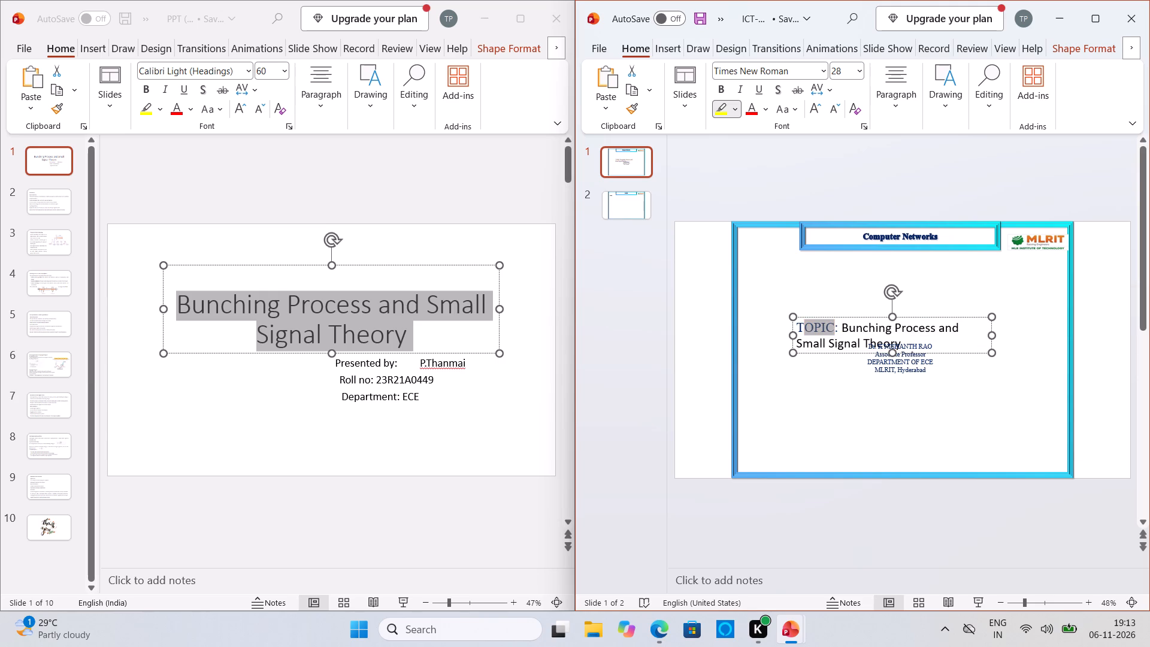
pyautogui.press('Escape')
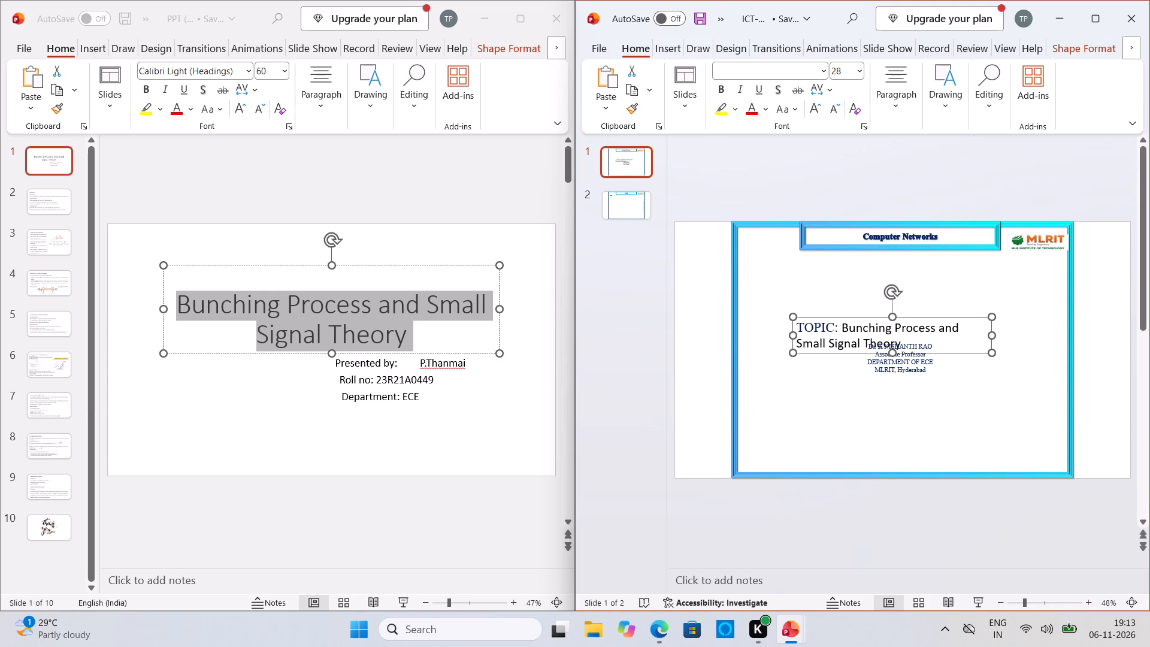
# Apply the formatting of the word TOPIC to the pasted title "Bunching Process and Small Signal Theory" with Format Painter.
pyautogui.click(836, 328)
pyautogui.moveTo(836, 328); pyautogui.dragTo(813, 325)
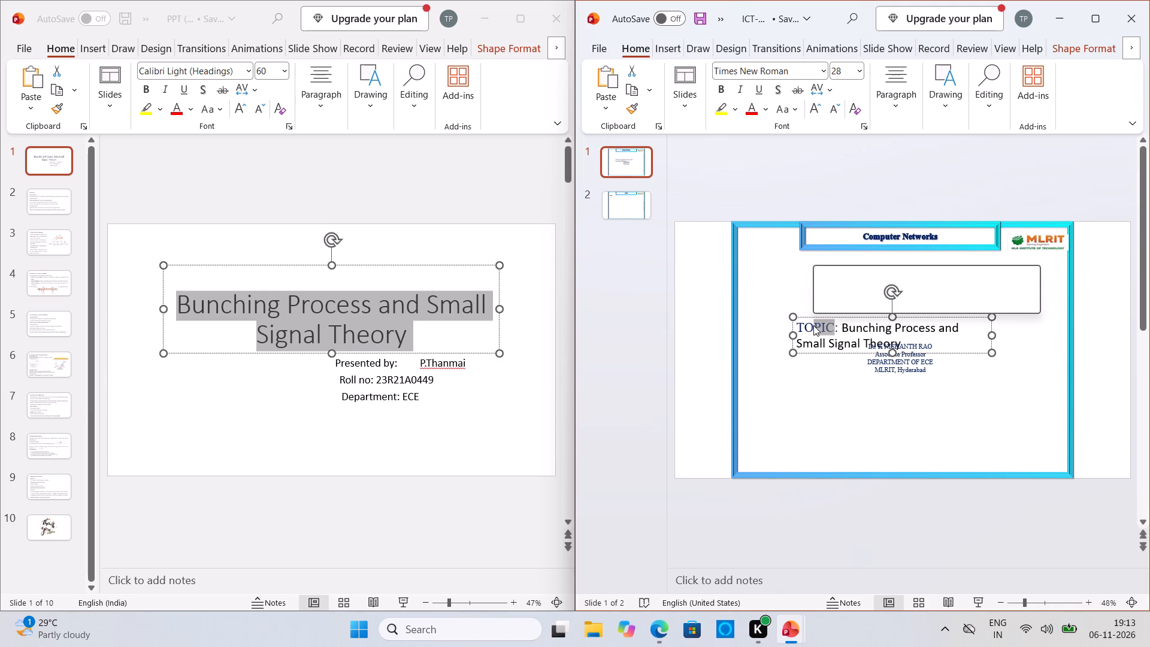
pyautogui.click(991, 298)
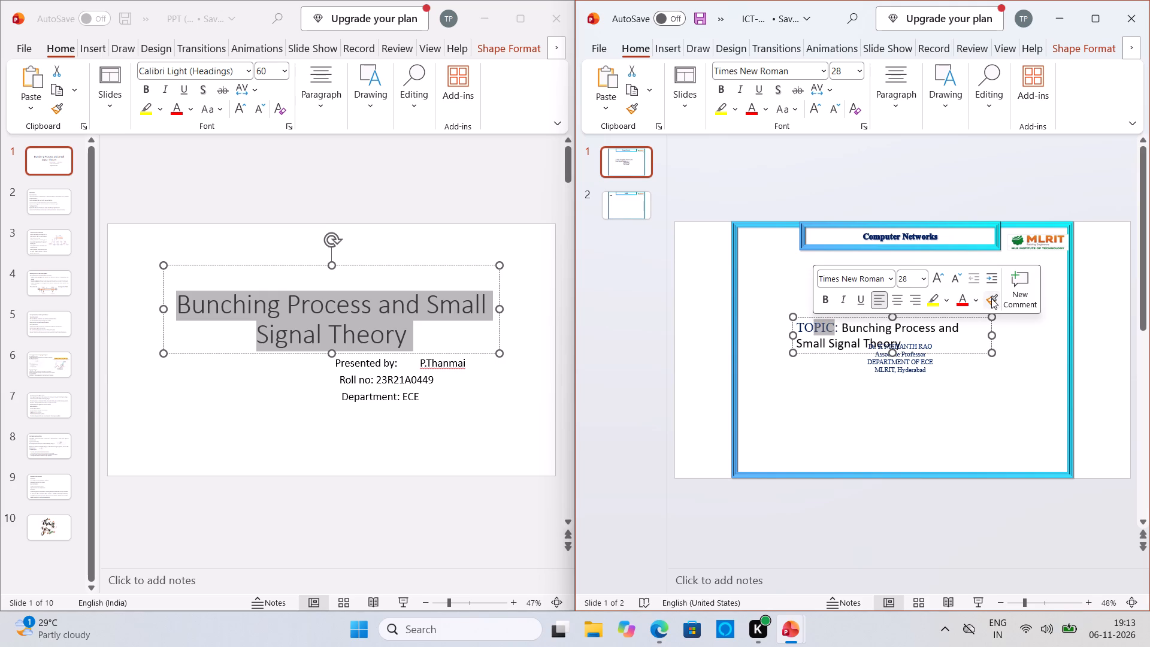
pyautogui.moveTo(844, 326); pyautogui.dragTo(849, 327)
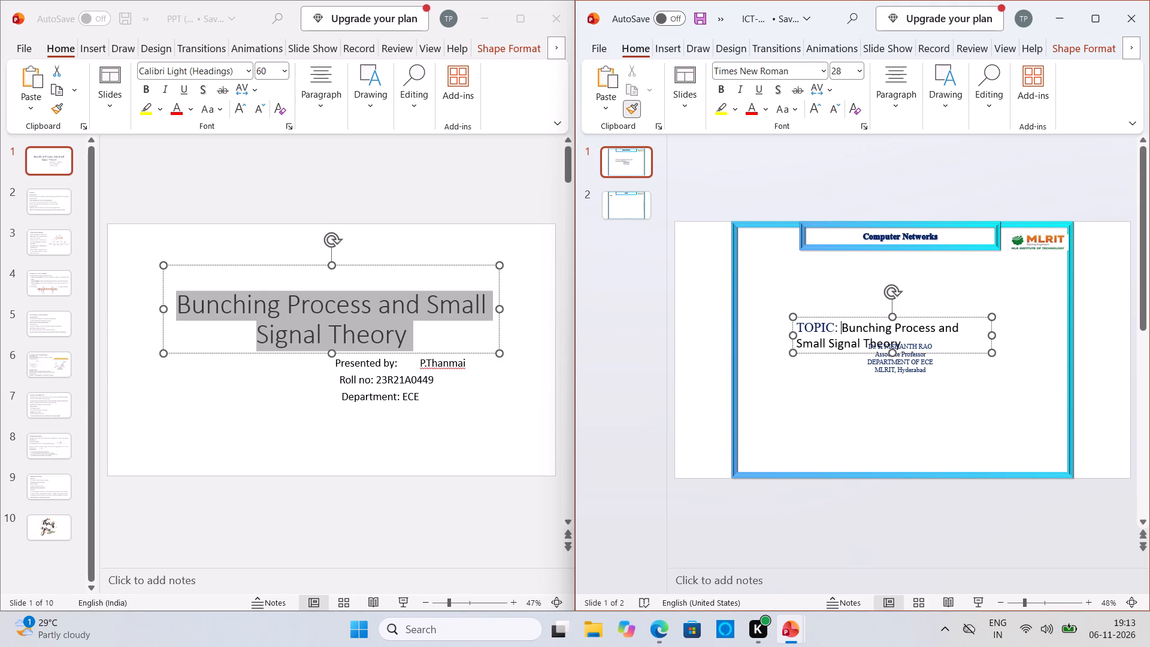
pyautogui.moveTo(849, 327); pyautogui.dragTo(905, 343)
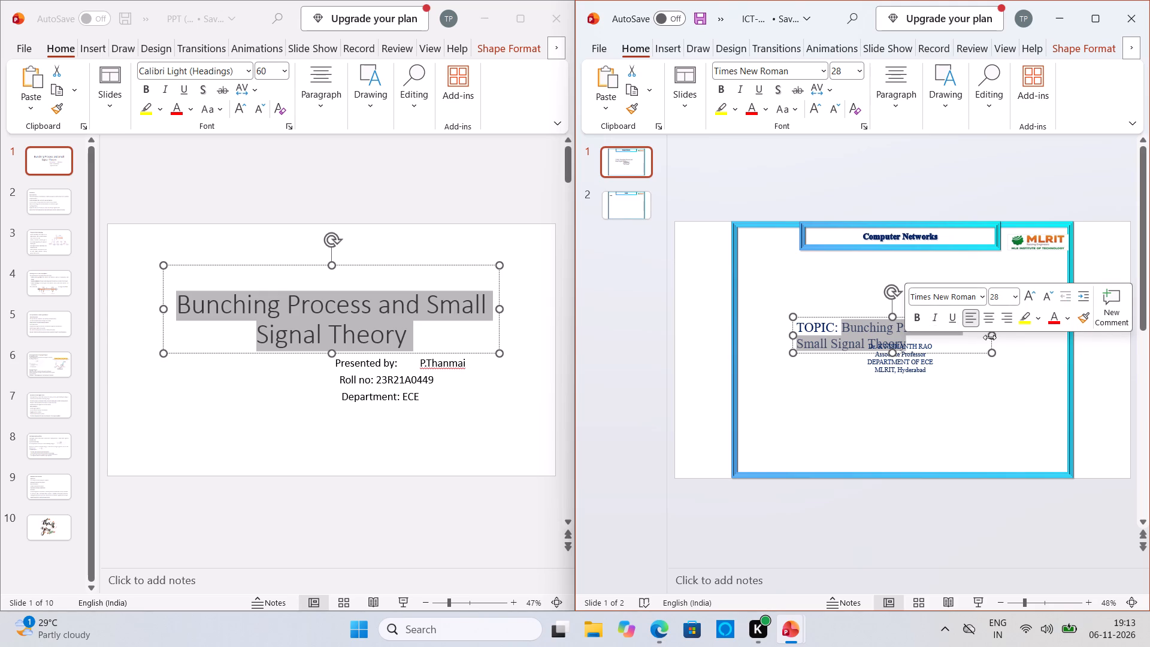
# Widen the topic text box so only "Theory" wraps, and move it slightly up and left on the slide.
pyautogui.moveTo(989, 337); pyautogui.dragTo(1045, 330)
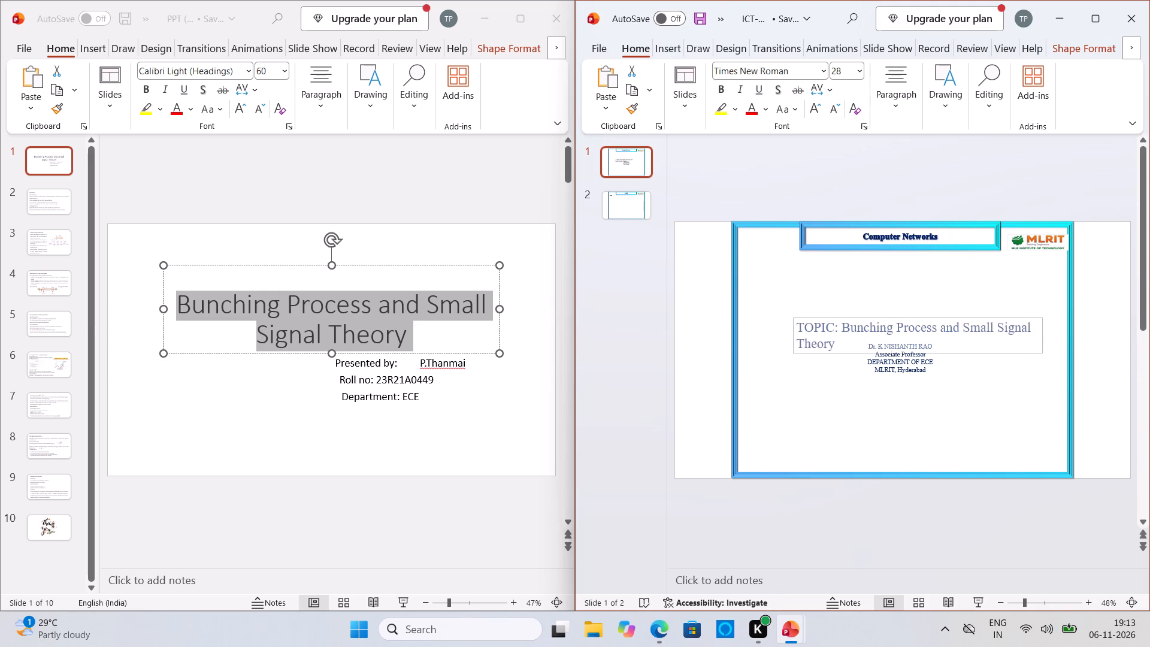
pyautogui.moveTo(1045, 330); pyautogui.dragTo(1050, 330)
pyautogui.moveTo(1012, 315); pyautogui.dragTo(991, 310)
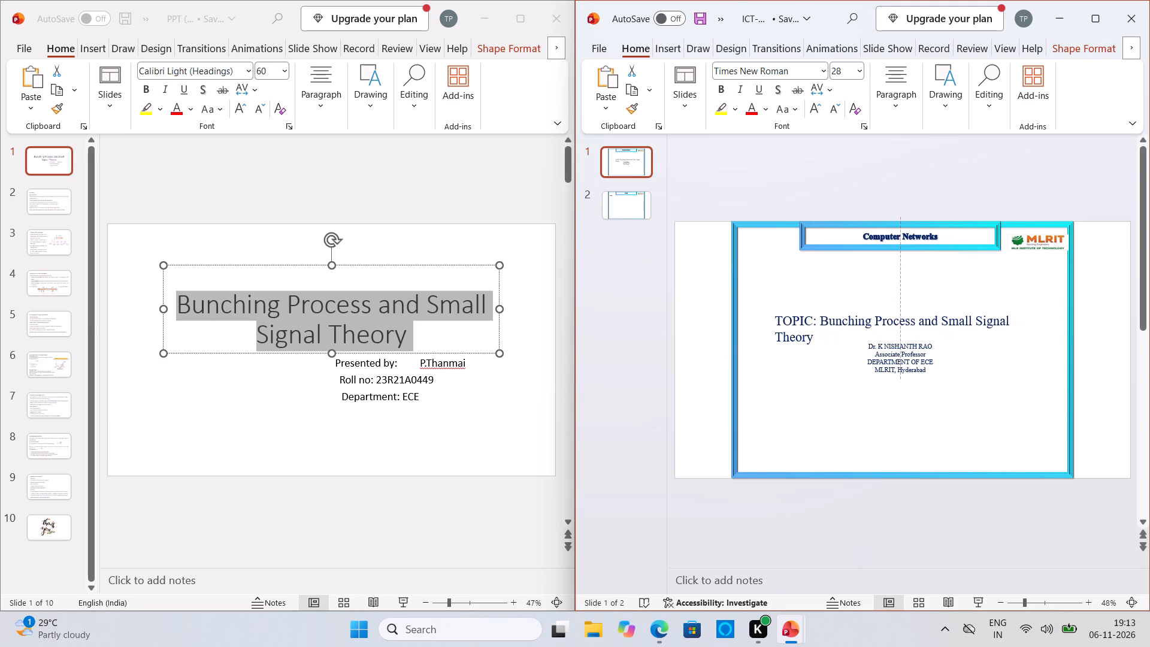
pyautogui.moveTo(991, 310); pyautogui.dragTo(995, 307)
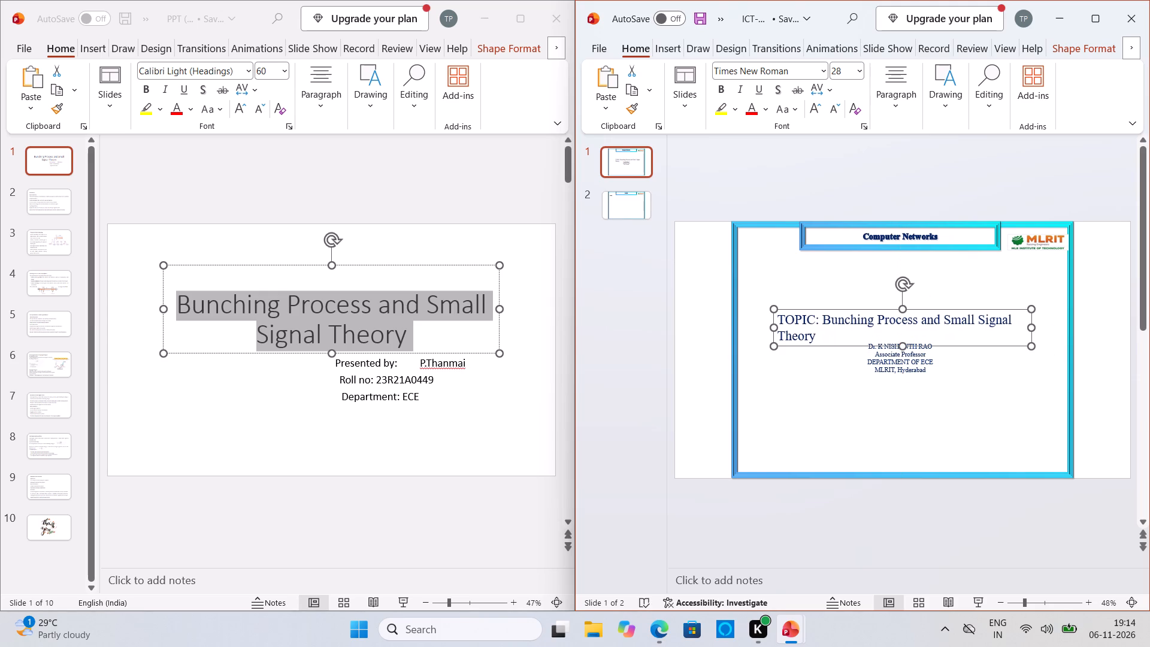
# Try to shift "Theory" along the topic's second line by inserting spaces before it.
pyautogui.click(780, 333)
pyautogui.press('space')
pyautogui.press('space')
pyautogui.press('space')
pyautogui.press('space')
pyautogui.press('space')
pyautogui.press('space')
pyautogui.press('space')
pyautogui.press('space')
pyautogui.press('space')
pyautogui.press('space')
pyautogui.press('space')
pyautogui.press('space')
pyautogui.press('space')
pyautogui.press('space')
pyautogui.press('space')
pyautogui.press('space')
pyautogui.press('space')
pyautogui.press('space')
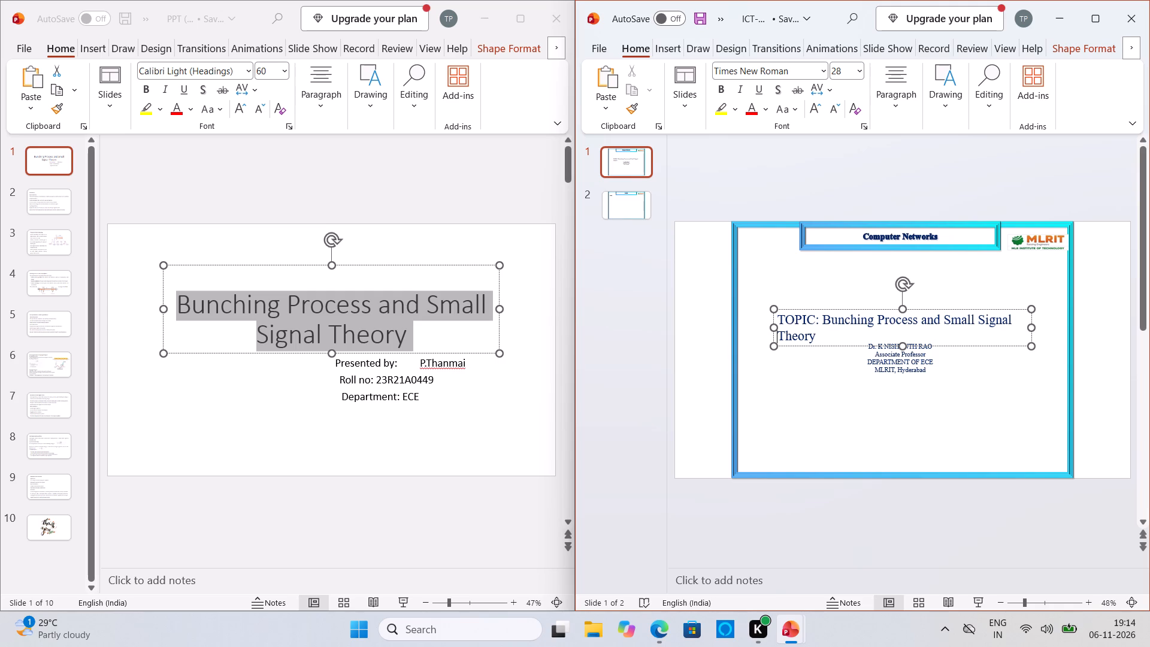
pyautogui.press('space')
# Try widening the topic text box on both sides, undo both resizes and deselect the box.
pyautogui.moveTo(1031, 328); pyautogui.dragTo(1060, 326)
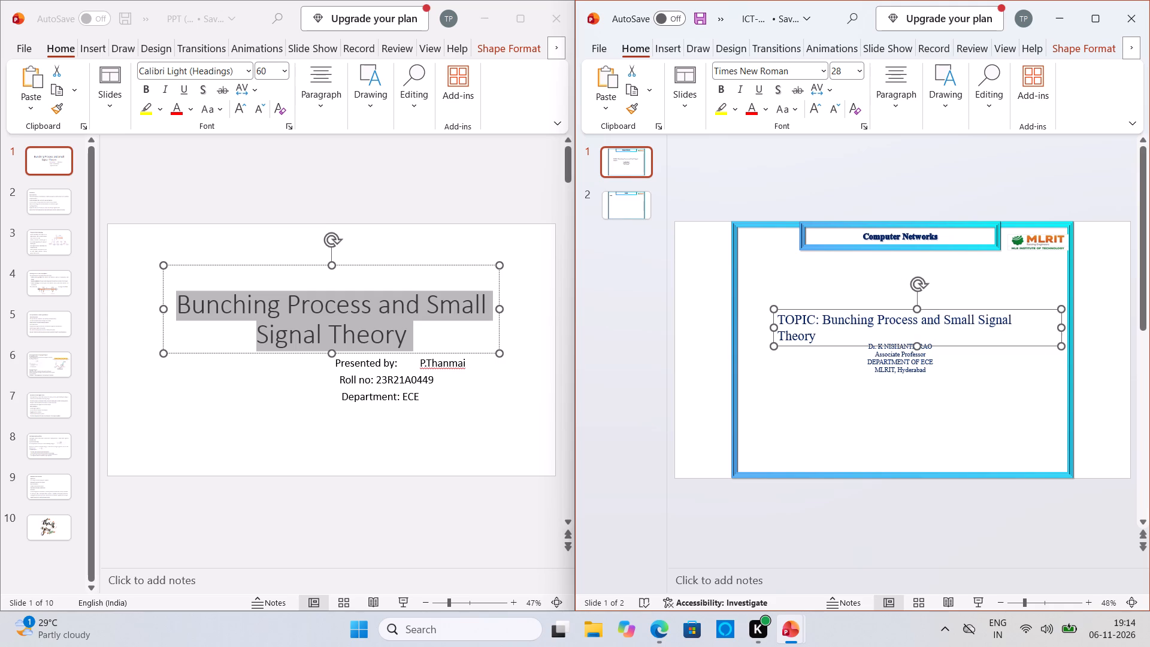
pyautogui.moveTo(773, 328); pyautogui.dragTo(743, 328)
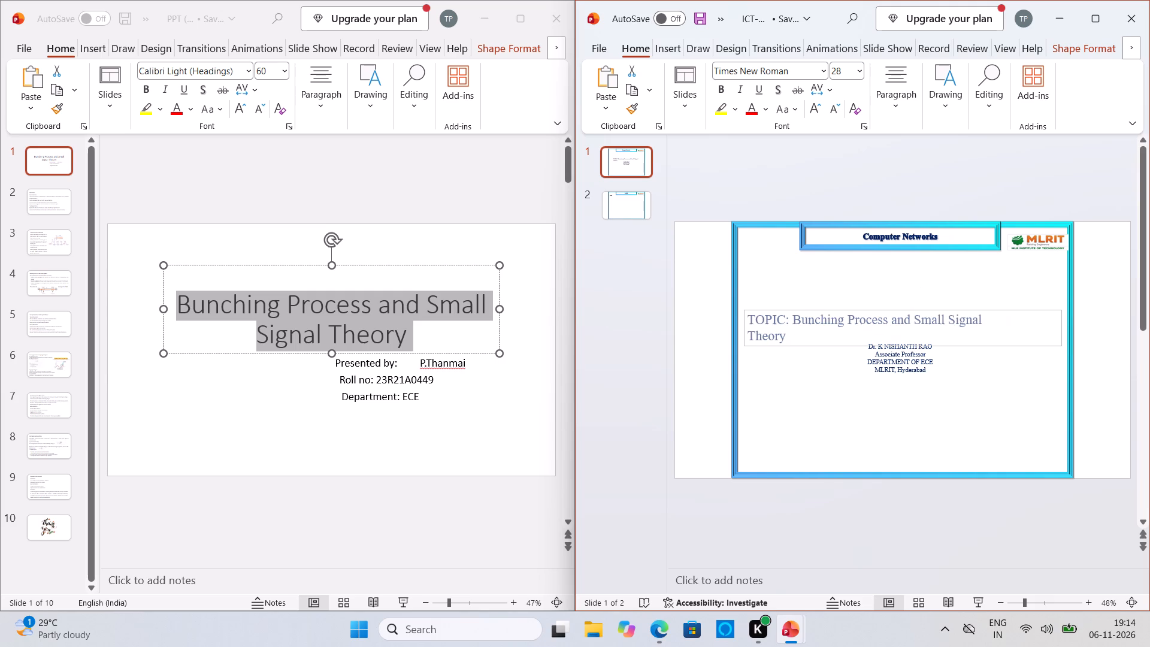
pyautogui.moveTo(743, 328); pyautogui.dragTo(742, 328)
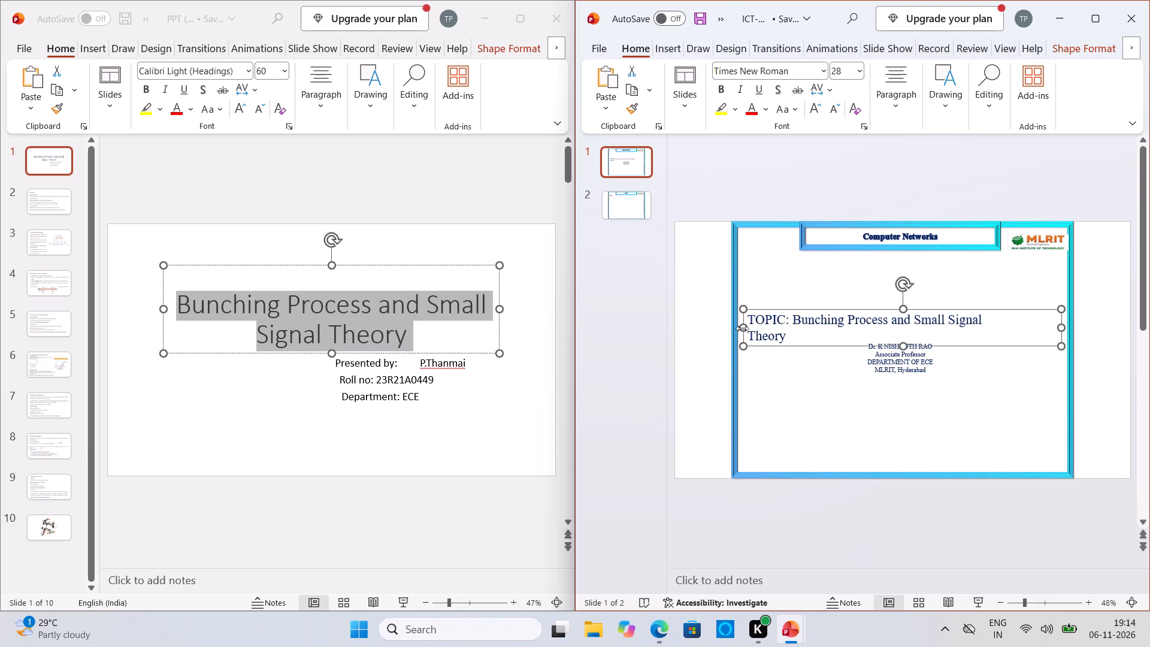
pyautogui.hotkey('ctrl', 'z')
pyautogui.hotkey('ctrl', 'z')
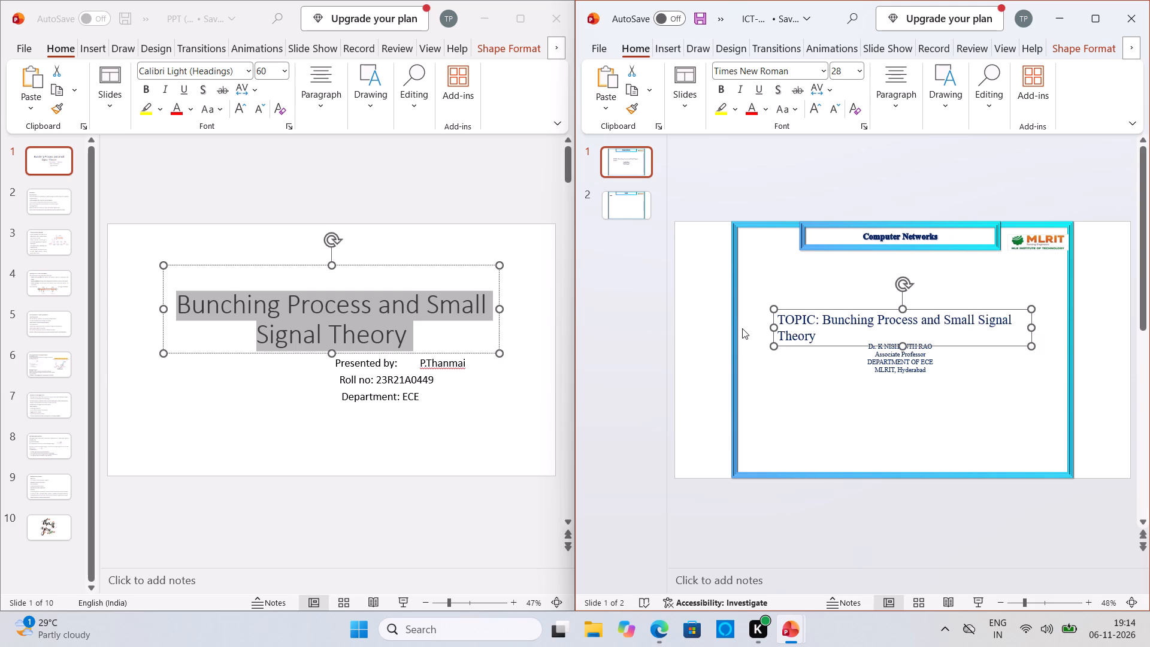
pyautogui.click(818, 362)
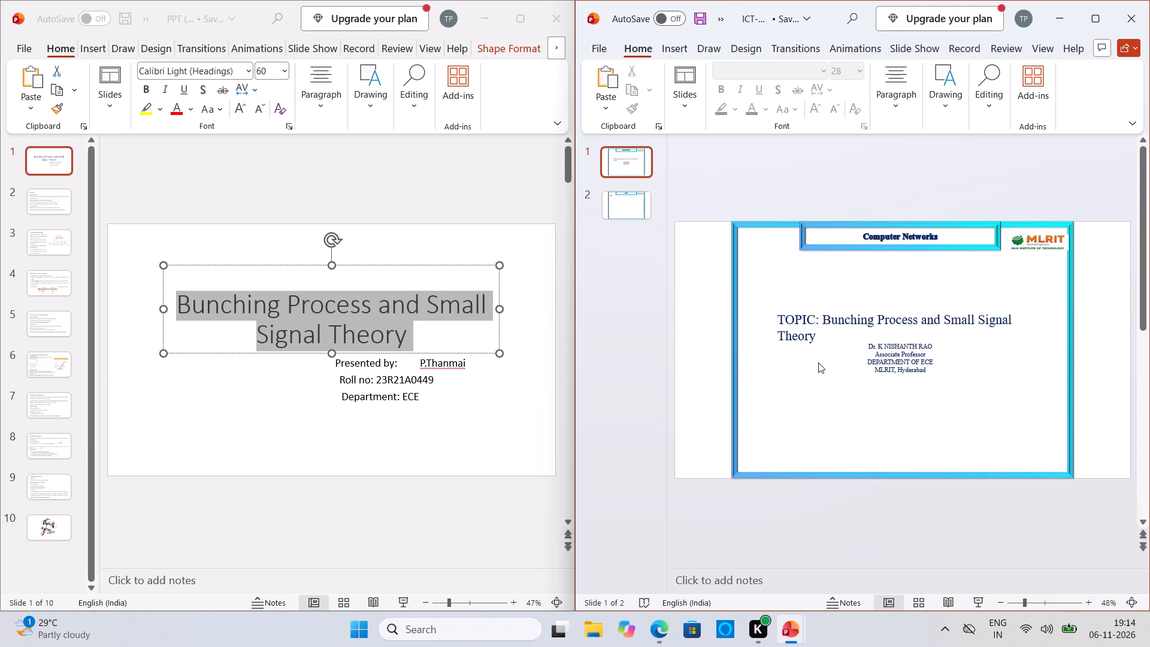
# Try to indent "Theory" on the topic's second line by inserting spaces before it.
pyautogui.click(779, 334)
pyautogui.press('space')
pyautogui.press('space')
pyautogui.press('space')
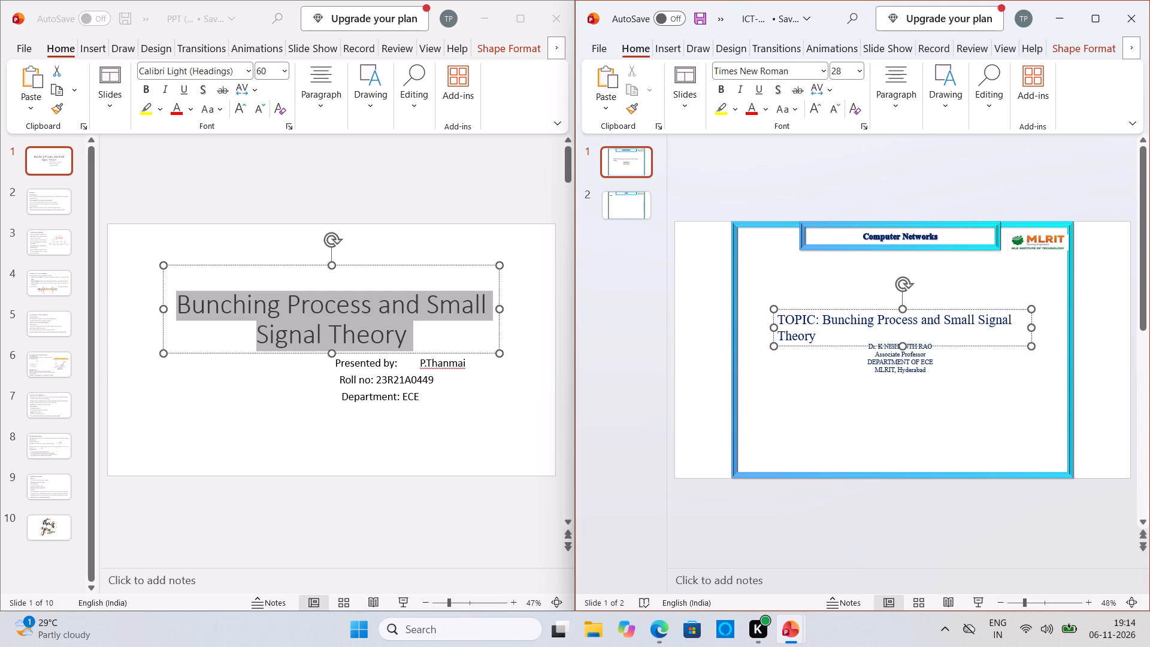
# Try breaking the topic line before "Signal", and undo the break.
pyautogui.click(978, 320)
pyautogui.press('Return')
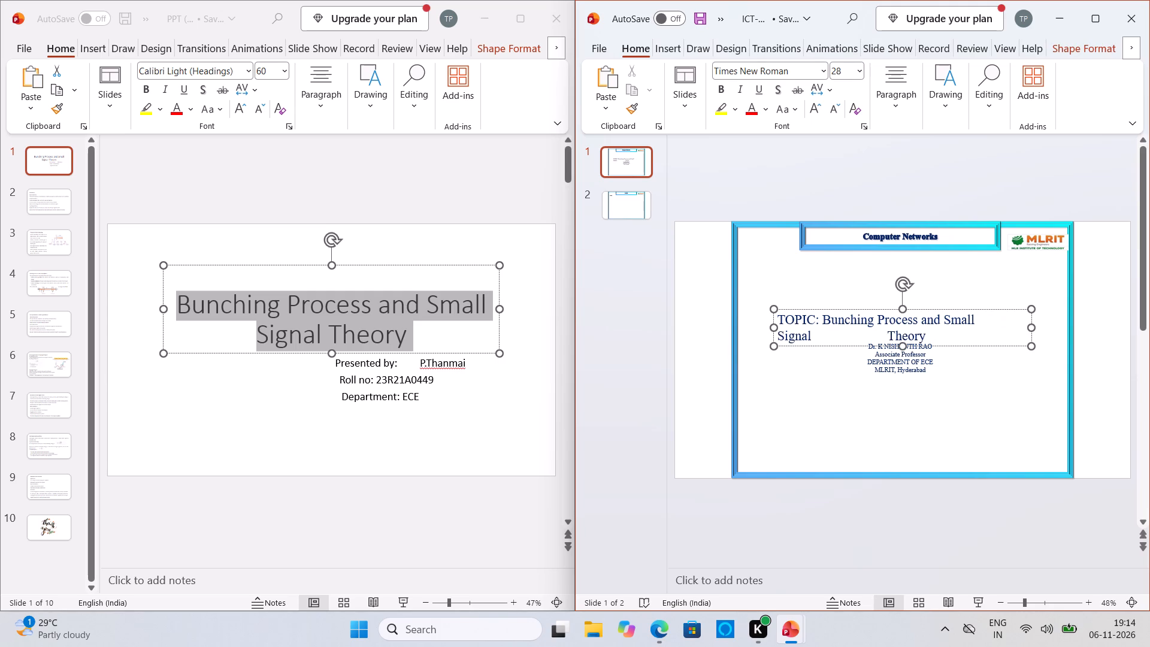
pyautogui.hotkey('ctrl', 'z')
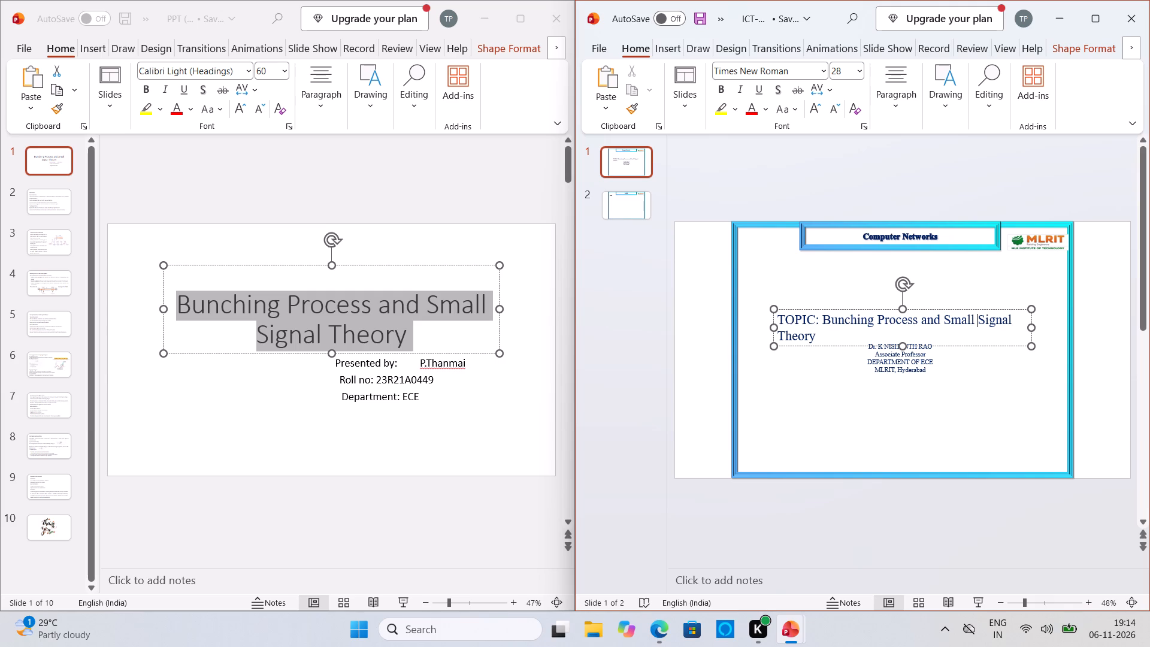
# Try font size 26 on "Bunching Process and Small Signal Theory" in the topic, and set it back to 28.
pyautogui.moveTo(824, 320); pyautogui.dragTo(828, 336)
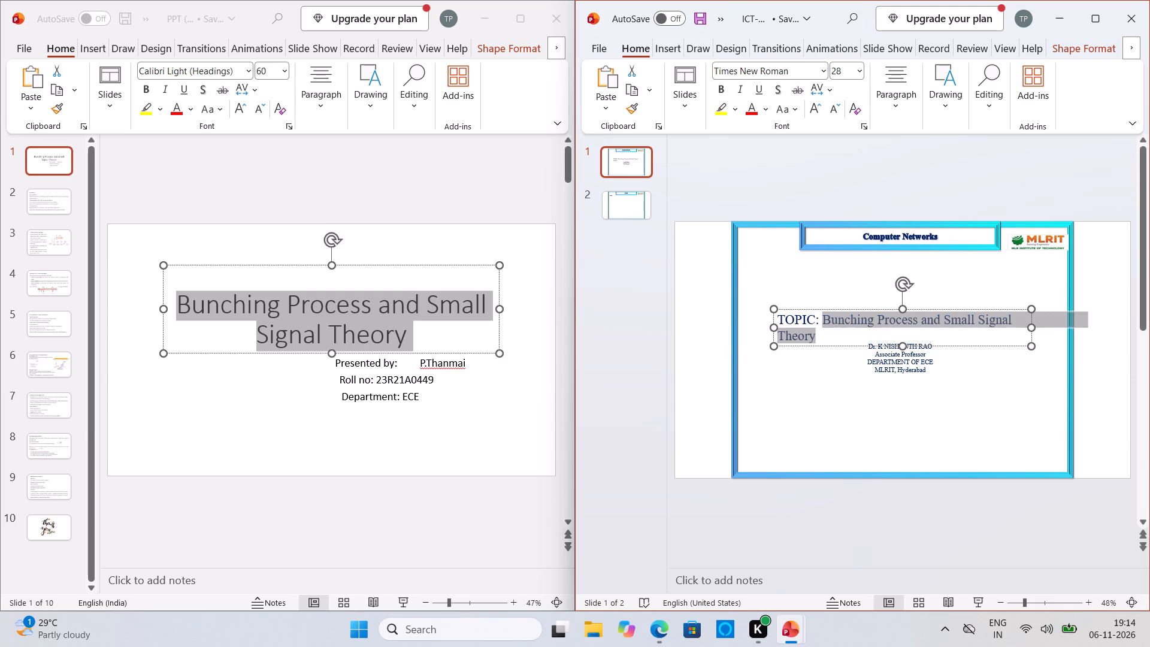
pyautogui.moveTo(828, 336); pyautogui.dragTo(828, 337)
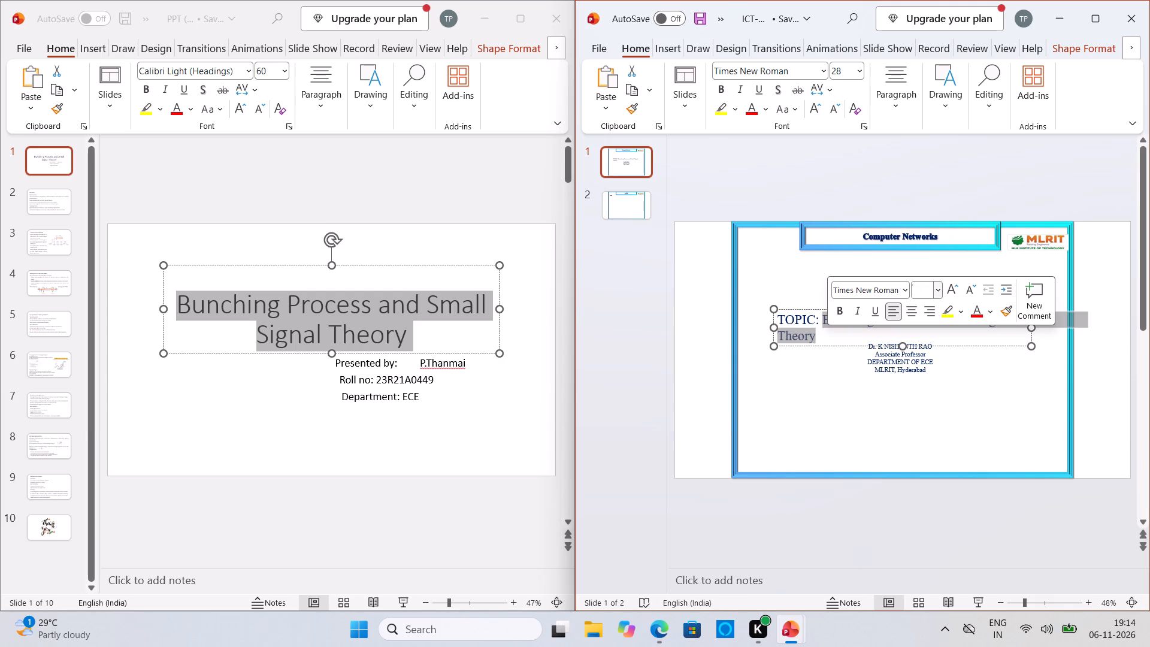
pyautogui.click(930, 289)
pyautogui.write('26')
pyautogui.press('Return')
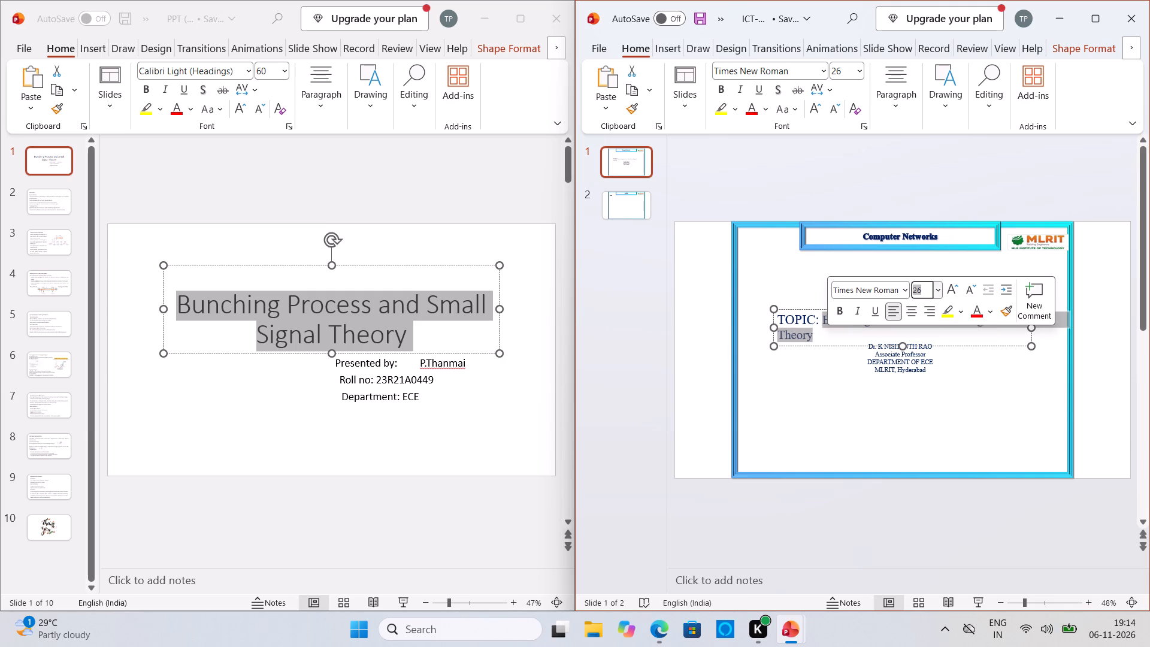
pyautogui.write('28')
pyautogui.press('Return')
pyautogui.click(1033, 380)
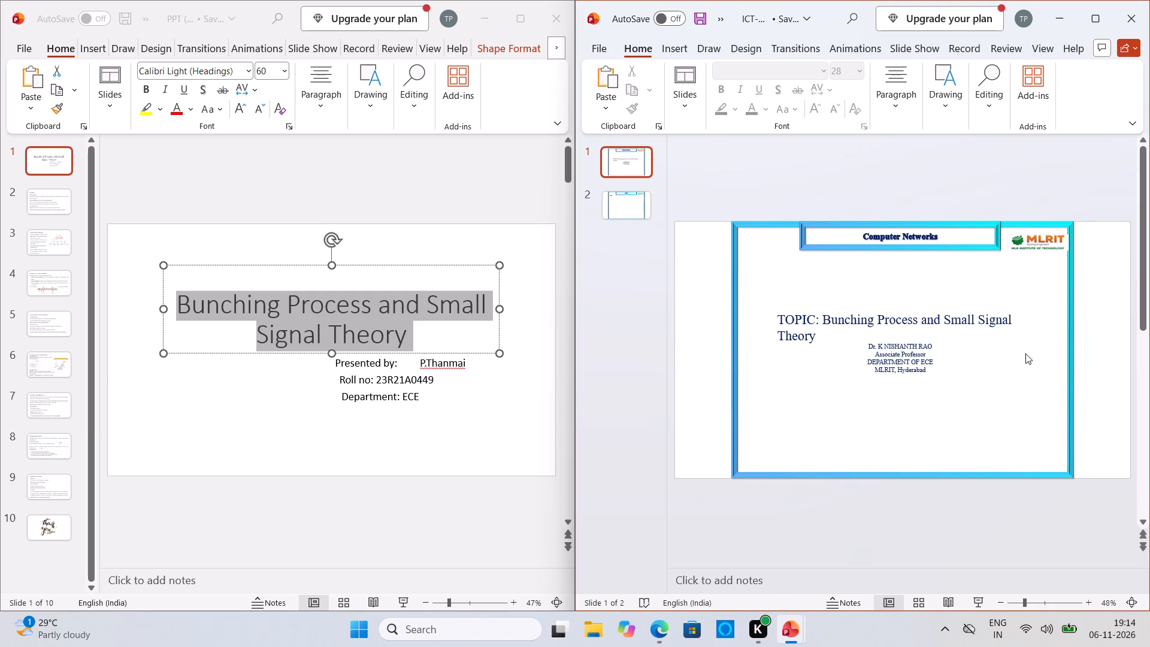
# Retype "Theory" one space after "Signal" with the topic box narrowed, and widen the box again so only "Theory" wraps.
pyautogui.click(984, 318)
pyautogui.moveTo(1032, 330); pyautogui.dragTo(976, 330)
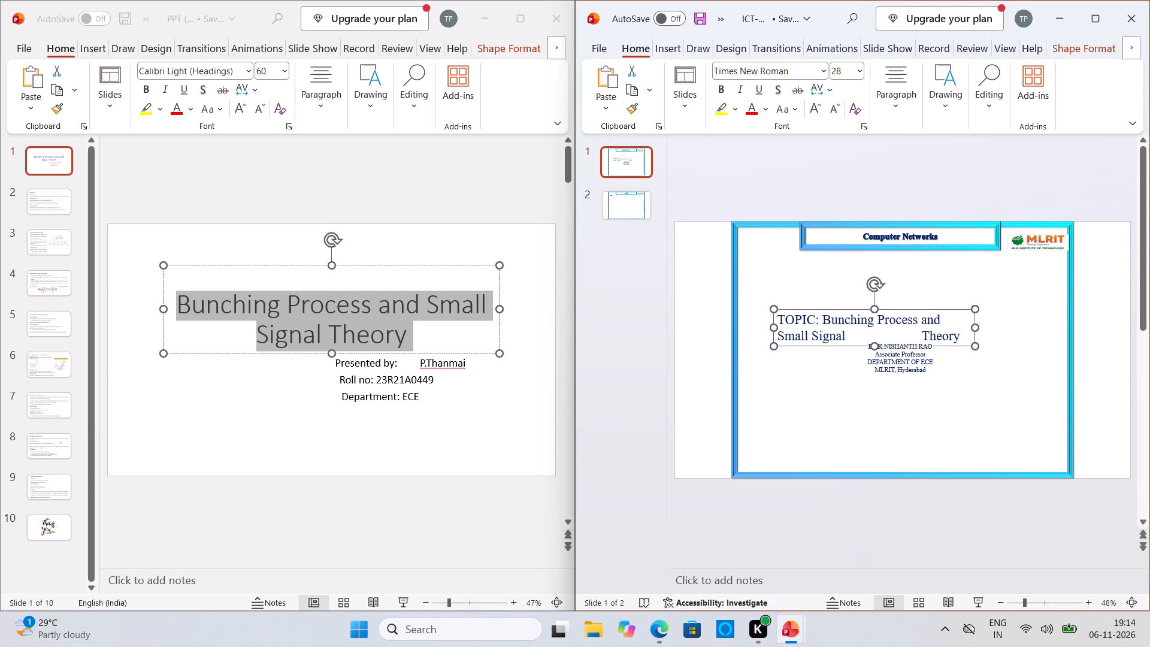
pyautogui.moveTo(958, 335); pyautogui.dragTo(922, 338)
pyautogui.press('BackSpace')
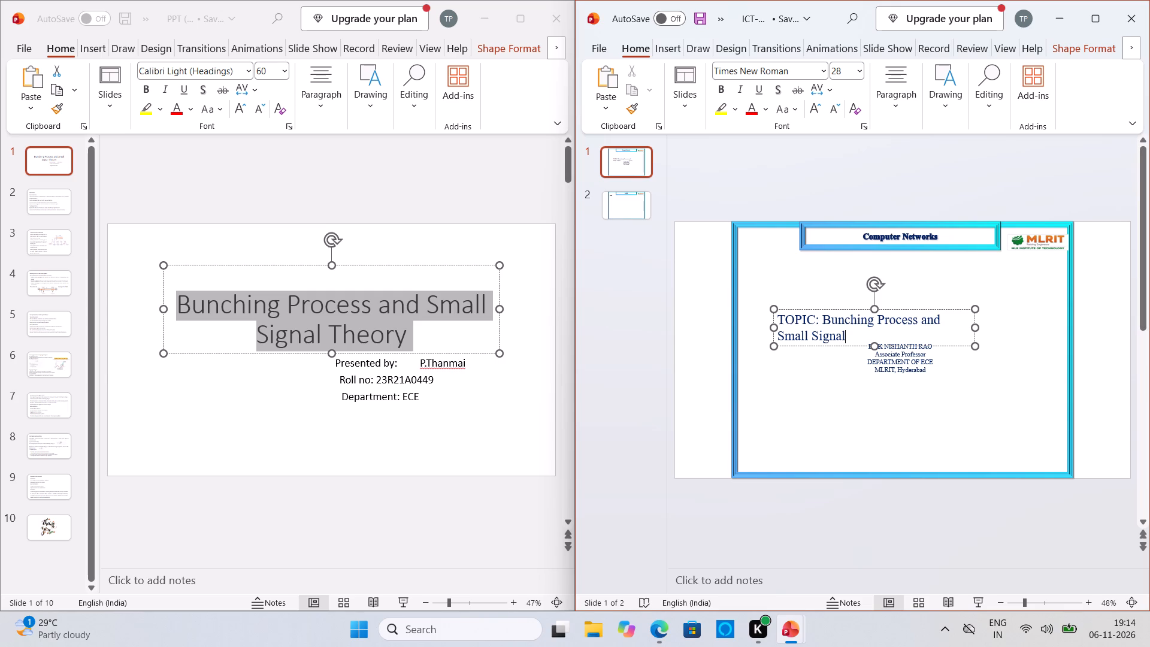
pyautogui.press('space')
pyautogui.hotkey('shift', 't')
pyautogui.write('heory')
pyautogui.press('space')
pyautogui.moveTo(976, 328); pyautogui.dragTo(1024, 327)
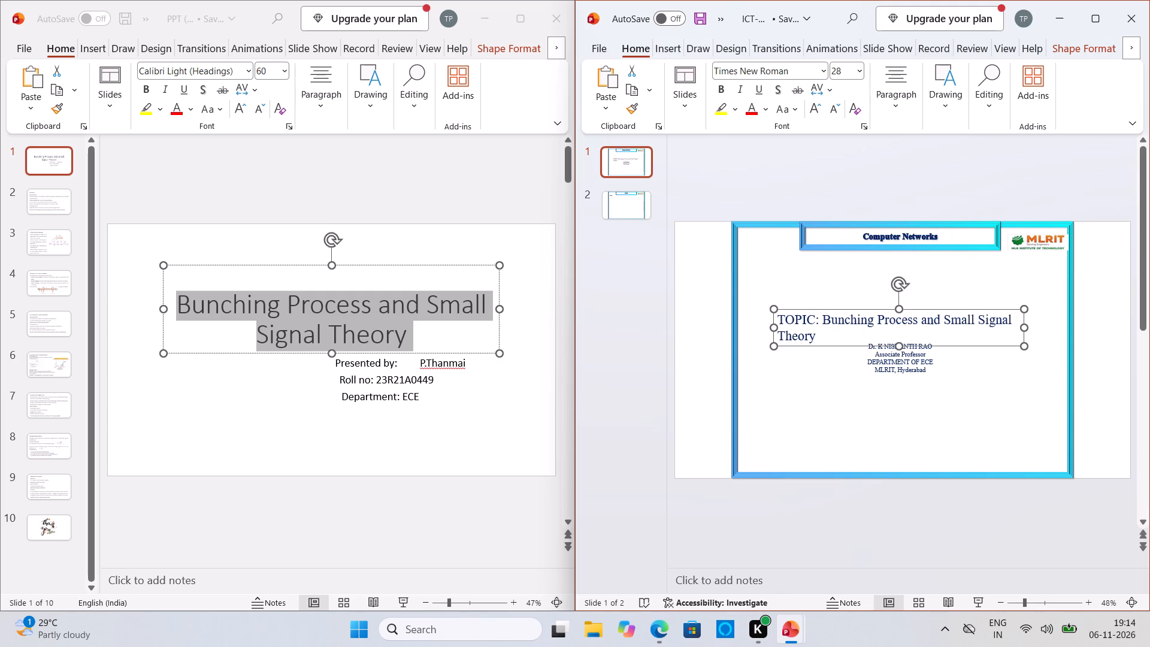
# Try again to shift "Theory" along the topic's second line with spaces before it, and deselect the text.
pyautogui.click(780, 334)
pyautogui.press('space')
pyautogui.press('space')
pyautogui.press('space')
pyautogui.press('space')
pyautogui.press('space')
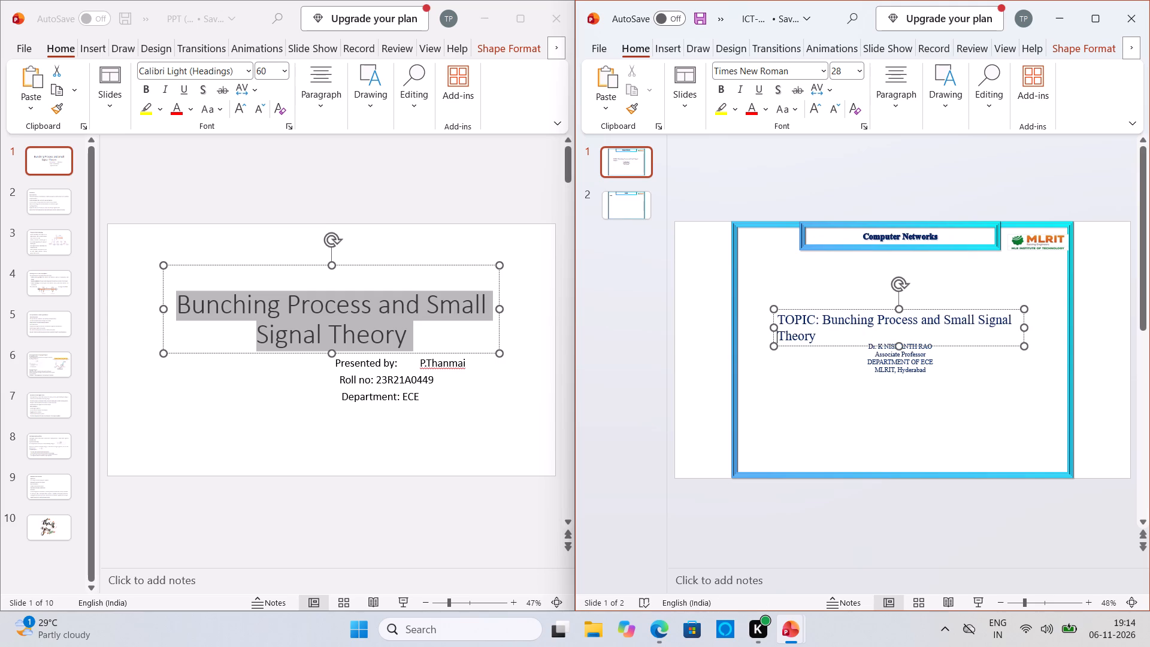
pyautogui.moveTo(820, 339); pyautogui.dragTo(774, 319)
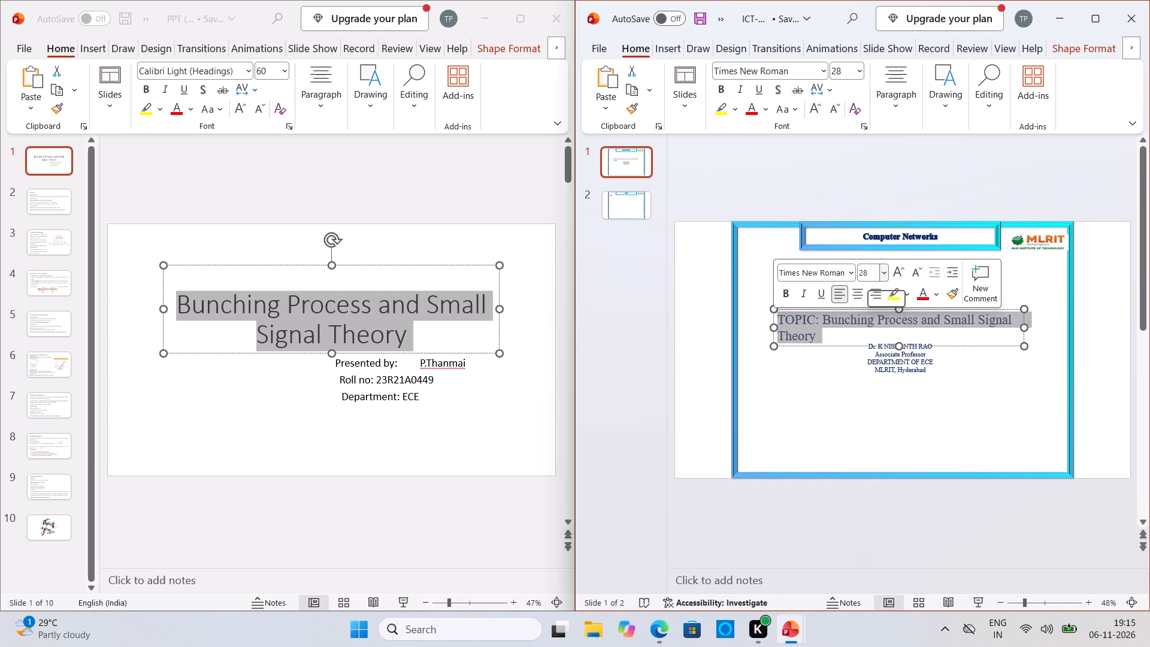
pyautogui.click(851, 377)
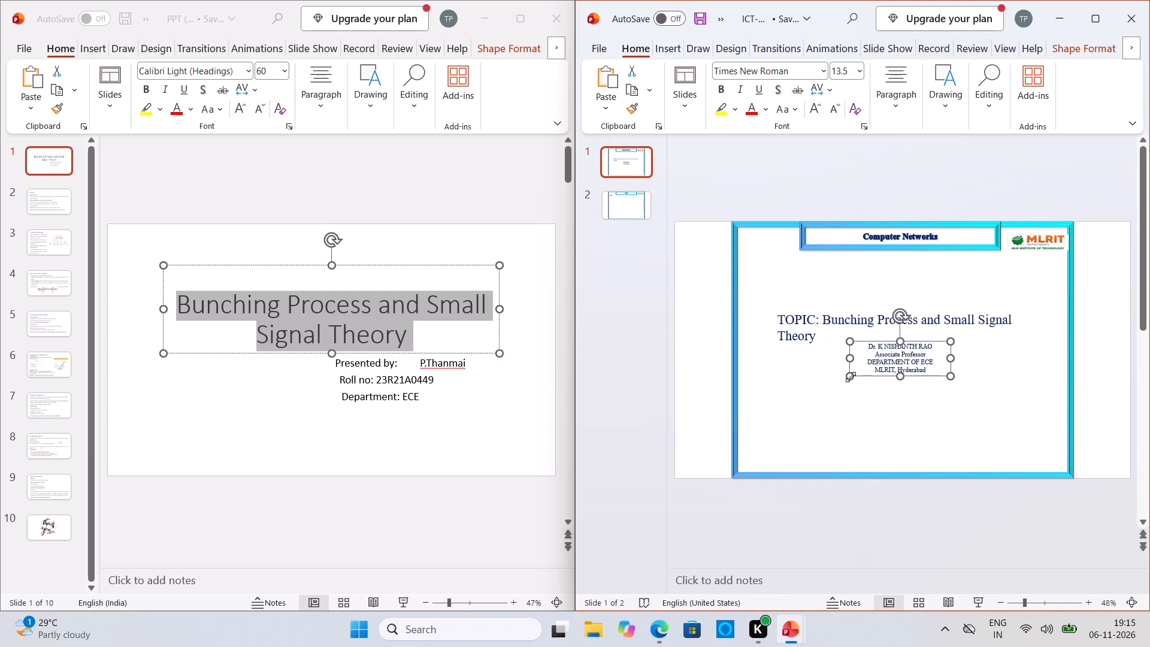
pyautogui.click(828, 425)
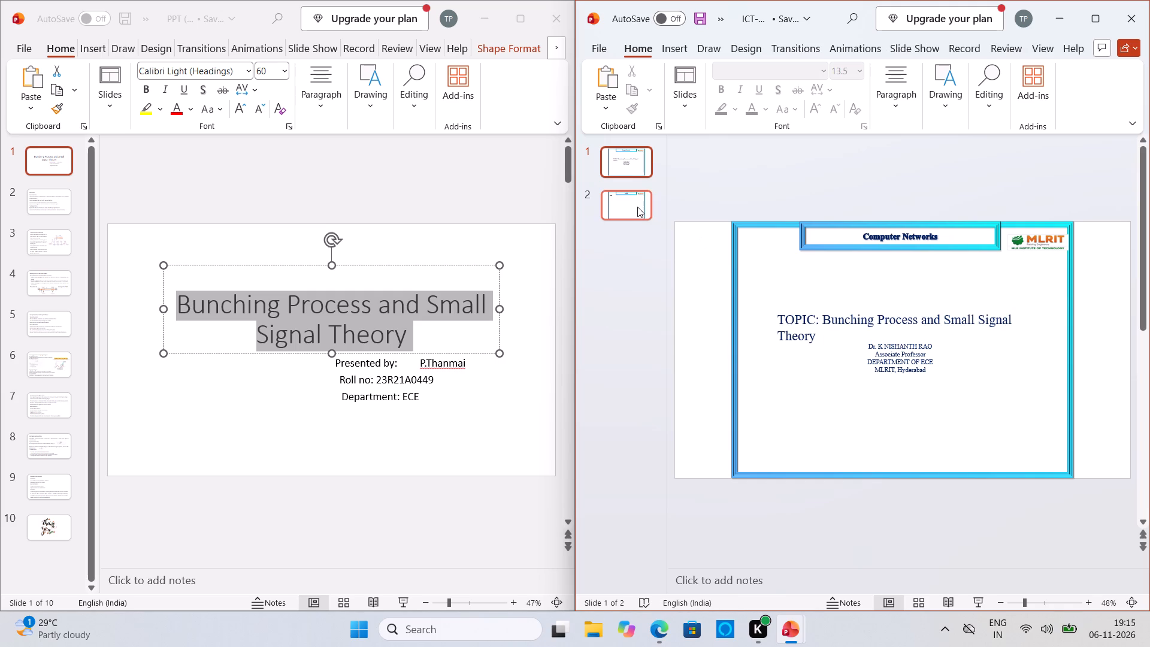
# Delete the word "Theory" and the spacing before it from the end of the topic.
pyautogui.click(795, 335)
pyautogui.moveTo(817, 336); pyautogui.dragTo(783, 337)
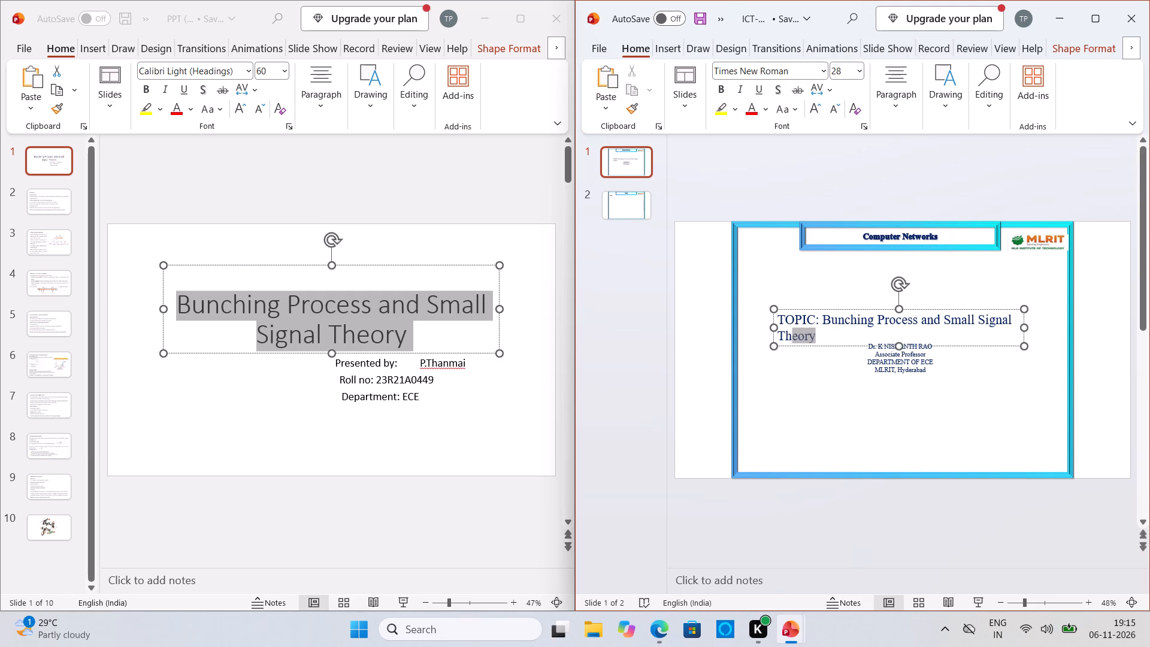
pyautogui.moveTo(783, 337); pyautogui.dragTo(770, 336)
pyautogui.press('BackSpace')
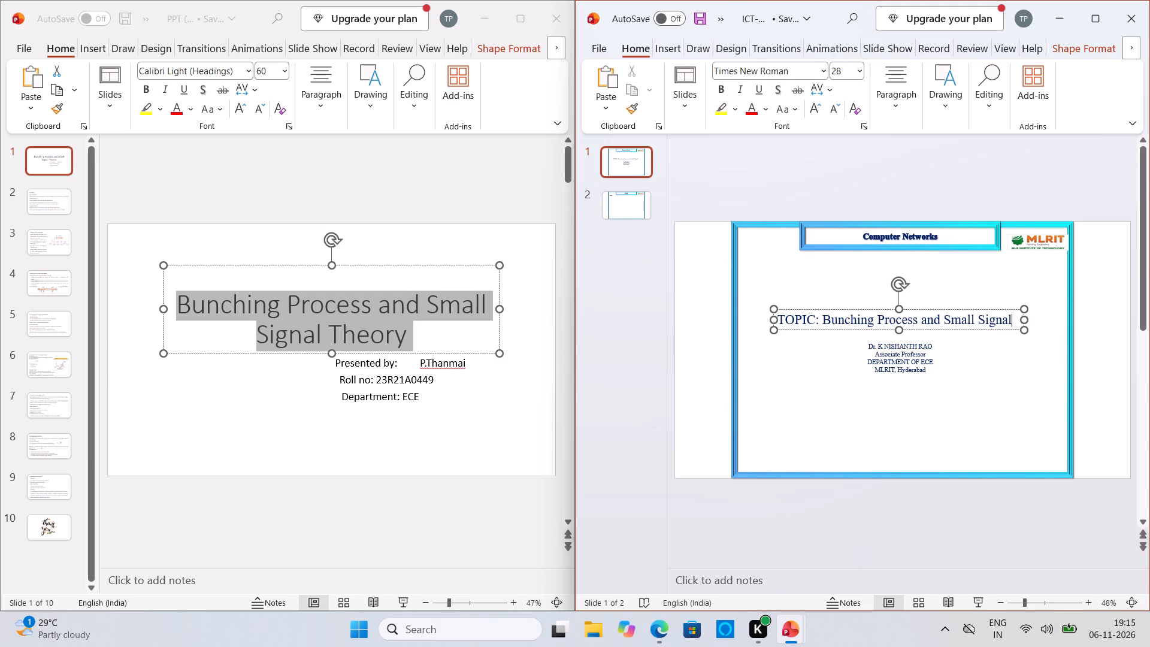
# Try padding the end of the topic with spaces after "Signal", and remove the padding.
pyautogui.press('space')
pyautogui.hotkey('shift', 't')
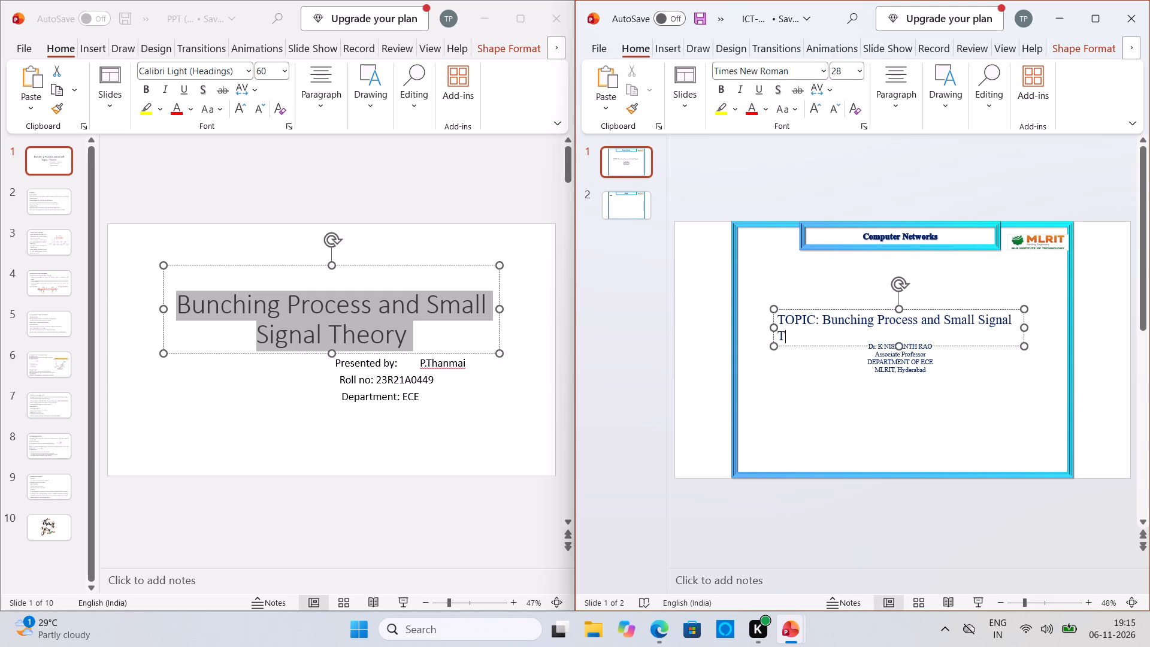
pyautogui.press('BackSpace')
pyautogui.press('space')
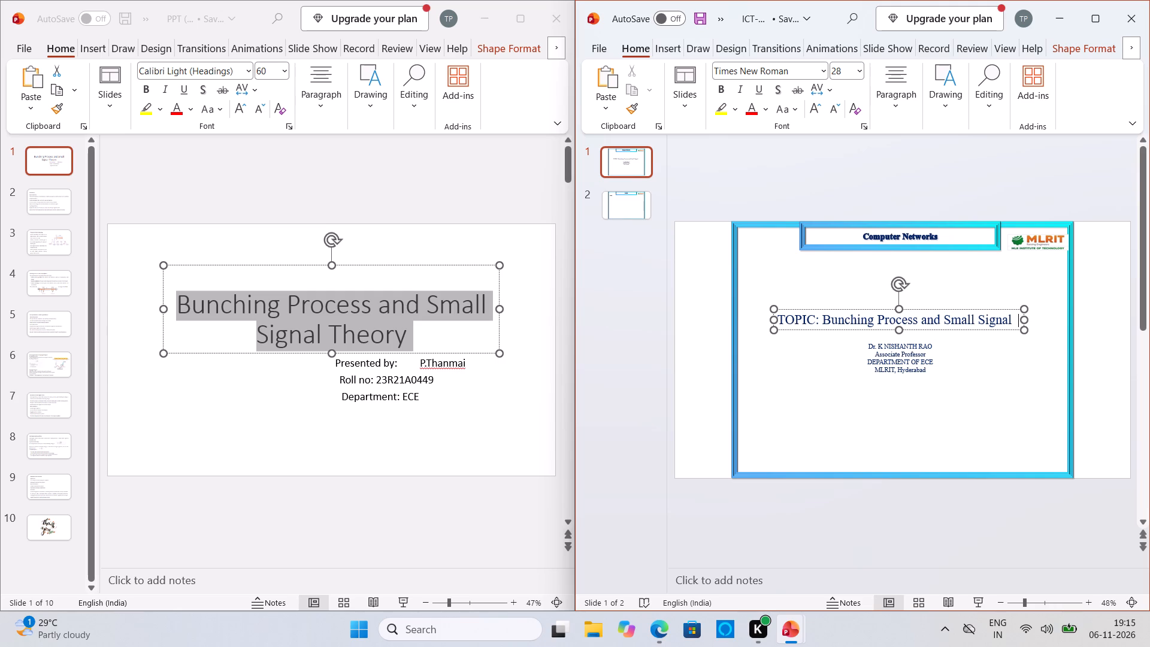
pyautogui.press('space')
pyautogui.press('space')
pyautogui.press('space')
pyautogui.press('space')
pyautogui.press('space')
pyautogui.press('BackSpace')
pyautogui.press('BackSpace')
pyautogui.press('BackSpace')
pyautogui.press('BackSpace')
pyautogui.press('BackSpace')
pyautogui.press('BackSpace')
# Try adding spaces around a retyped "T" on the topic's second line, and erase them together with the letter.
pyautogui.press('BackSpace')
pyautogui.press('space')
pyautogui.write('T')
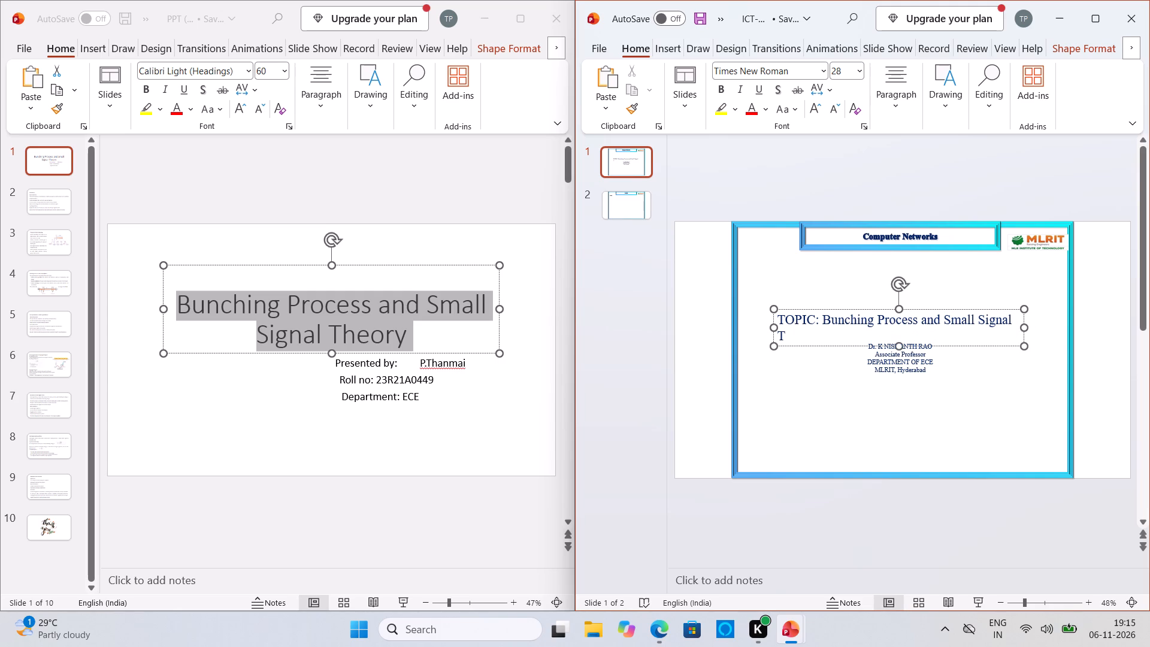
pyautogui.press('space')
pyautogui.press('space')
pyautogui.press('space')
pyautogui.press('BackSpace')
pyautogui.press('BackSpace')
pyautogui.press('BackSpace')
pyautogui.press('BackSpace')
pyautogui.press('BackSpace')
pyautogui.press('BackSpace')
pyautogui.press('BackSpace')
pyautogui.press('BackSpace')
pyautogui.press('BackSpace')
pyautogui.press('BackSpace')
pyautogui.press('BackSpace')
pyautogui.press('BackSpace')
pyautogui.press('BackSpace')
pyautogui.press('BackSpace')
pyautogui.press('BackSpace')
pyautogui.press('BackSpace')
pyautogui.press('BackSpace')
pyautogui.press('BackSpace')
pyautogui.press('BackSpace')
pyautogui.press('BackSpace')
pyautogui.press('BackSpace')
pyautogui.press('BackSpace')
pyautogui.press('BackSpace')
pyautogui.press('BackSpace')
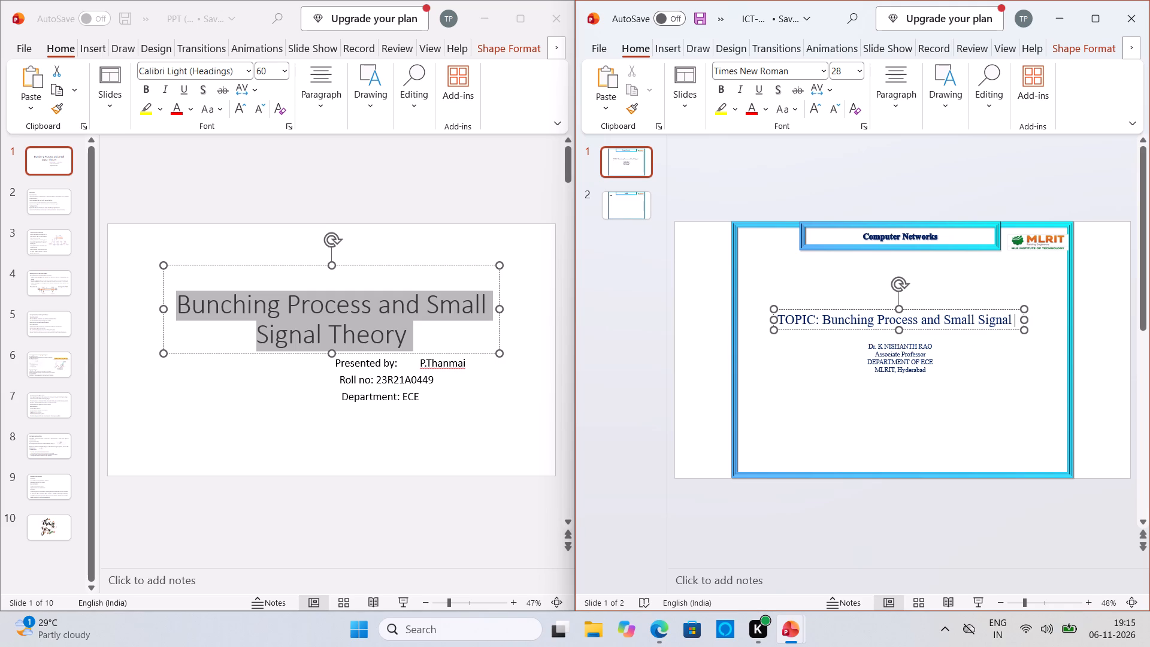
# Retype "Theory" after "Signal" to complete the topic, and deselect the text box.
pyautogui.press('space')
pyautogui.write('Theory')
pyautogui.press('space')
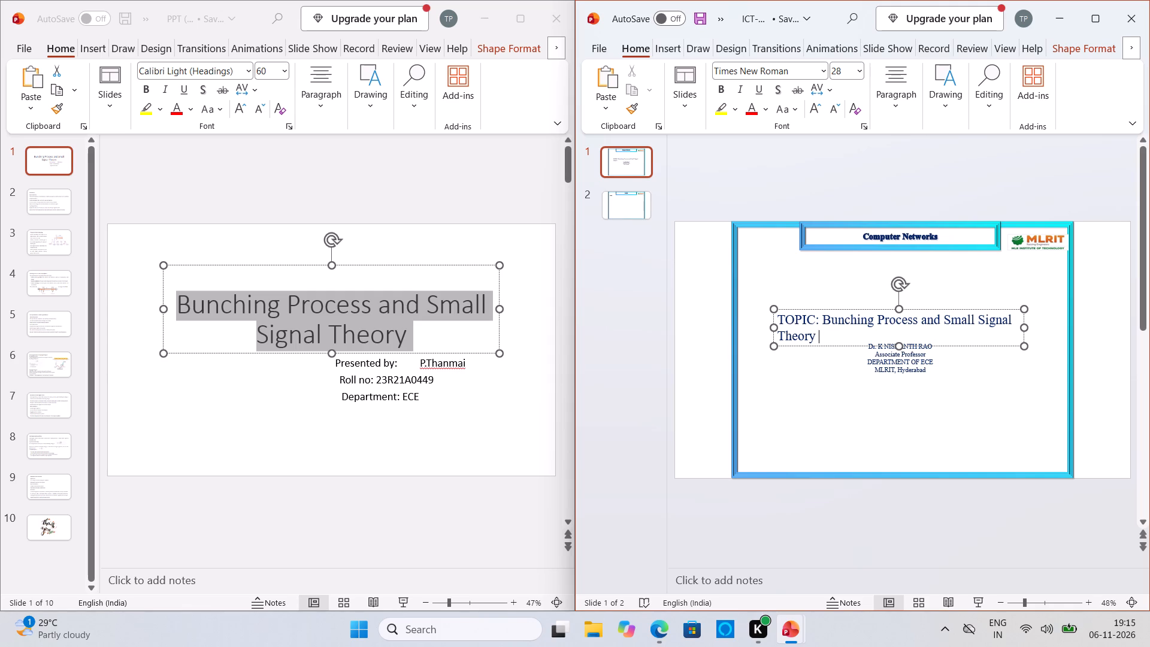
pyautogui.click(861, 433)
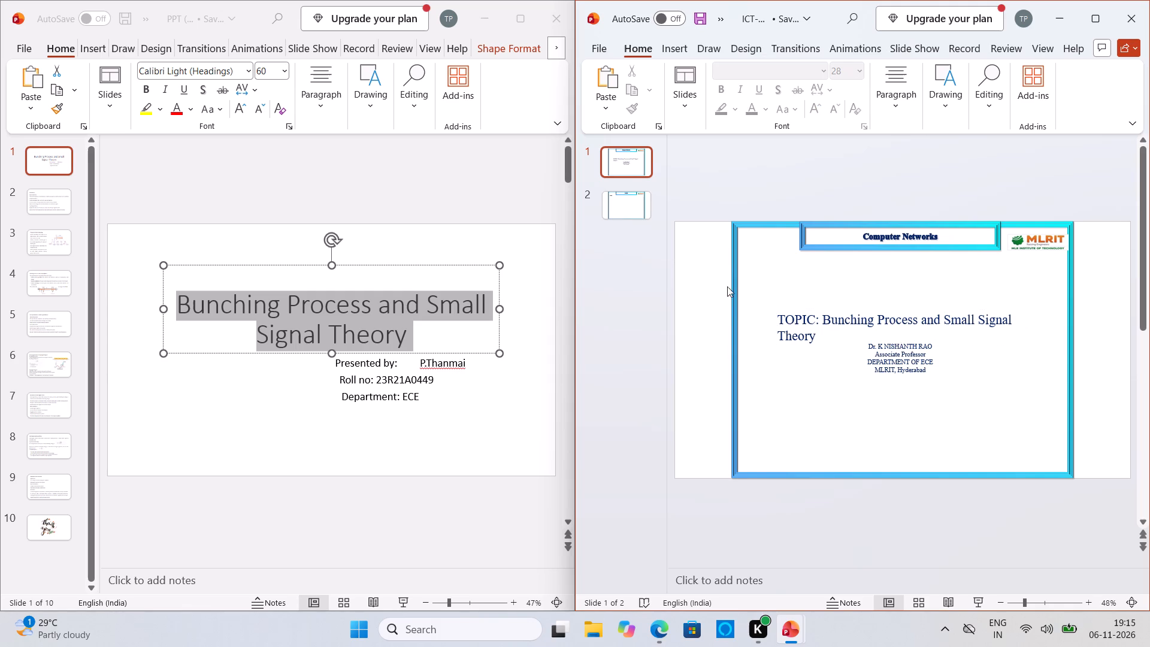
# Replace the heading "TOPIC" on the template's slide 2 with the title "Bunching Process and Small Signal Theory" copied from the source's title slide.
pyautogui.click(631, 209)
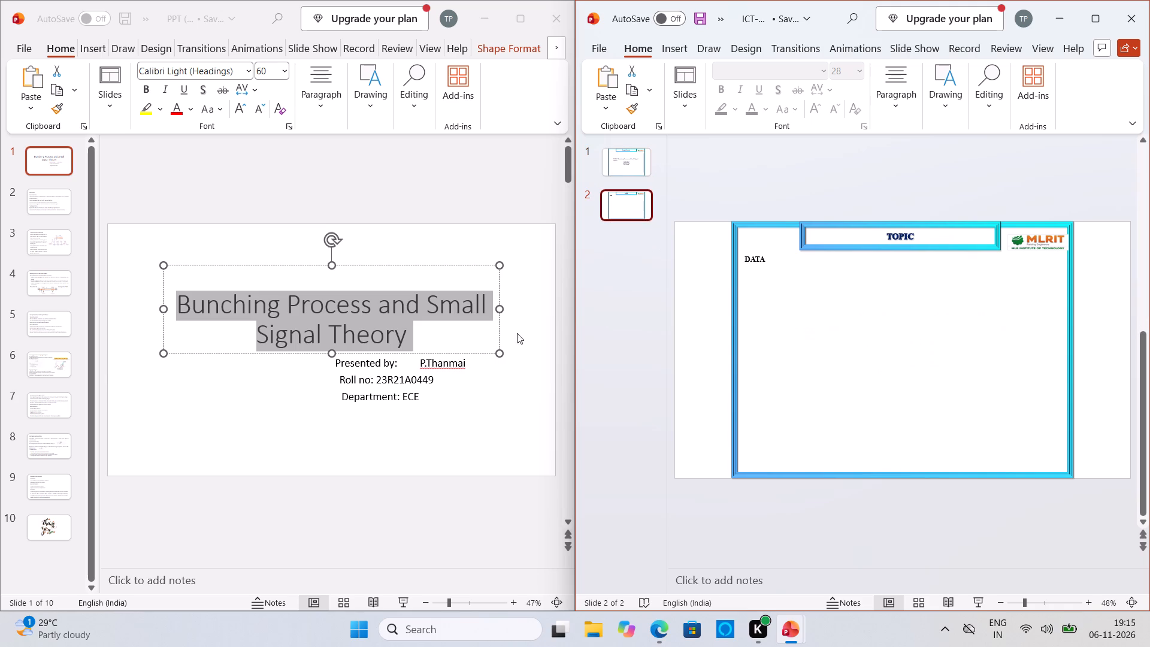
pyautogui.click(67, 206)
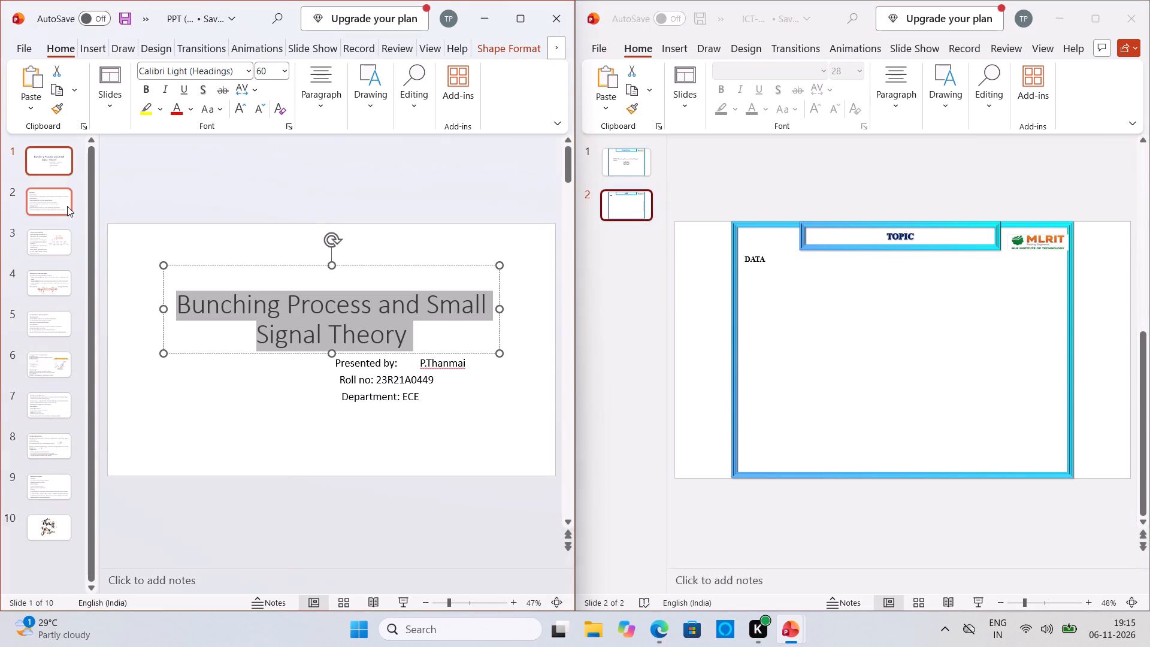
pyautogui.click(437, 342)
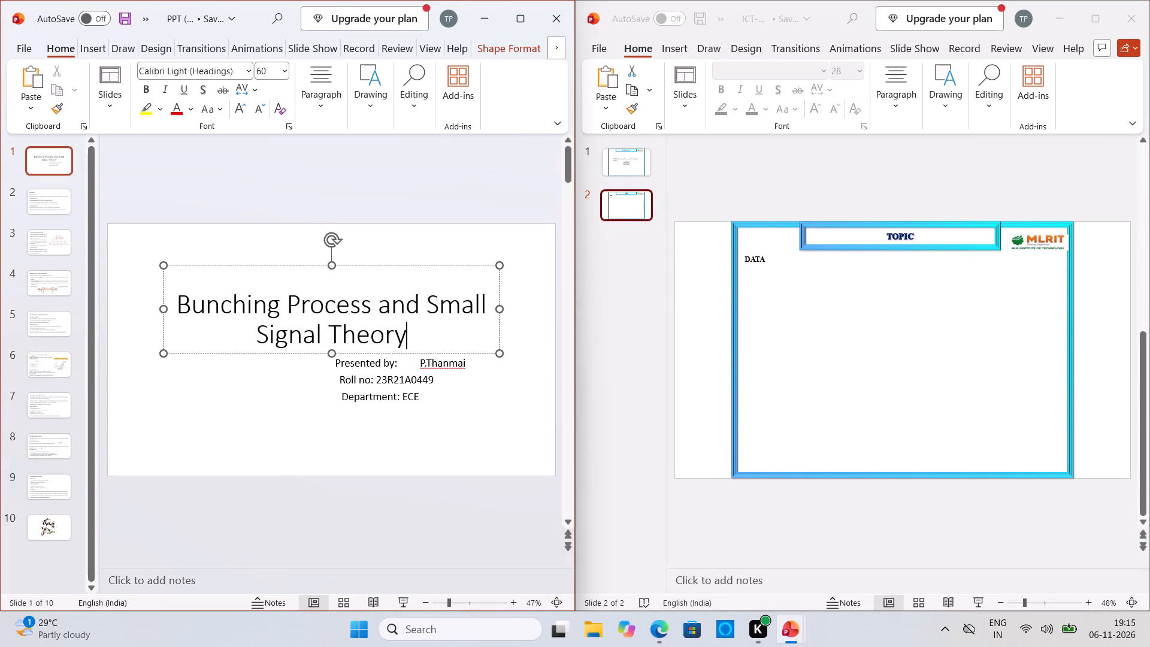
pyautogui.moveTo(437, 342); pyautogui.dragTo(181, 297)
pyautogui.hotkey('ctrl', 'c')
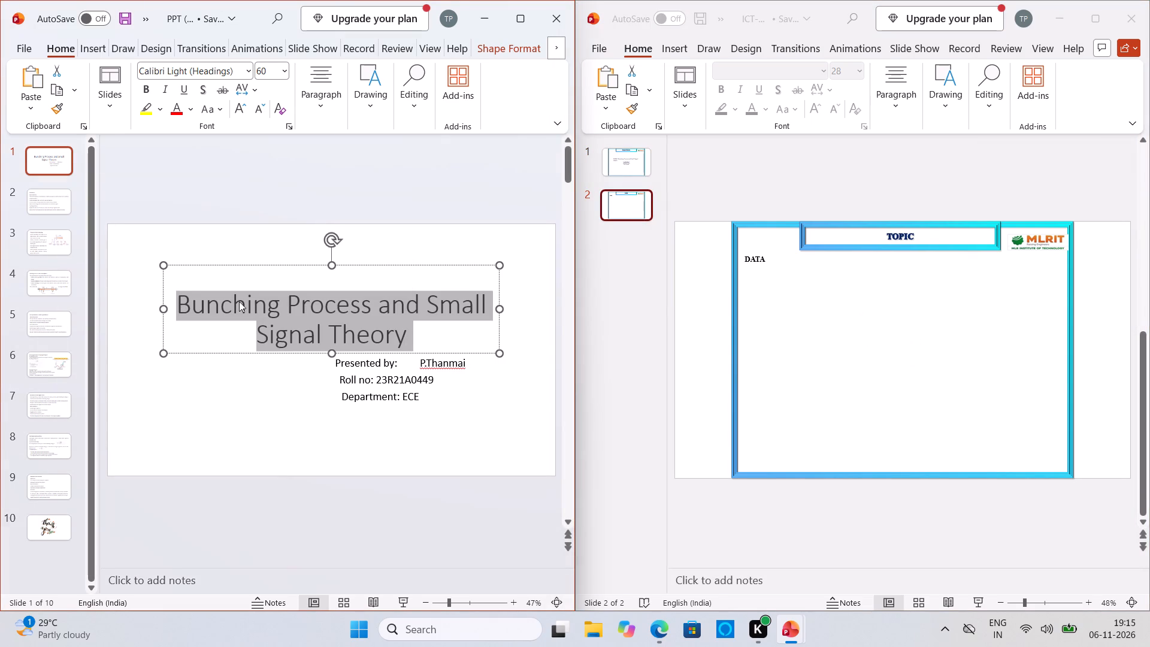
pyautogui.click(901, 239)
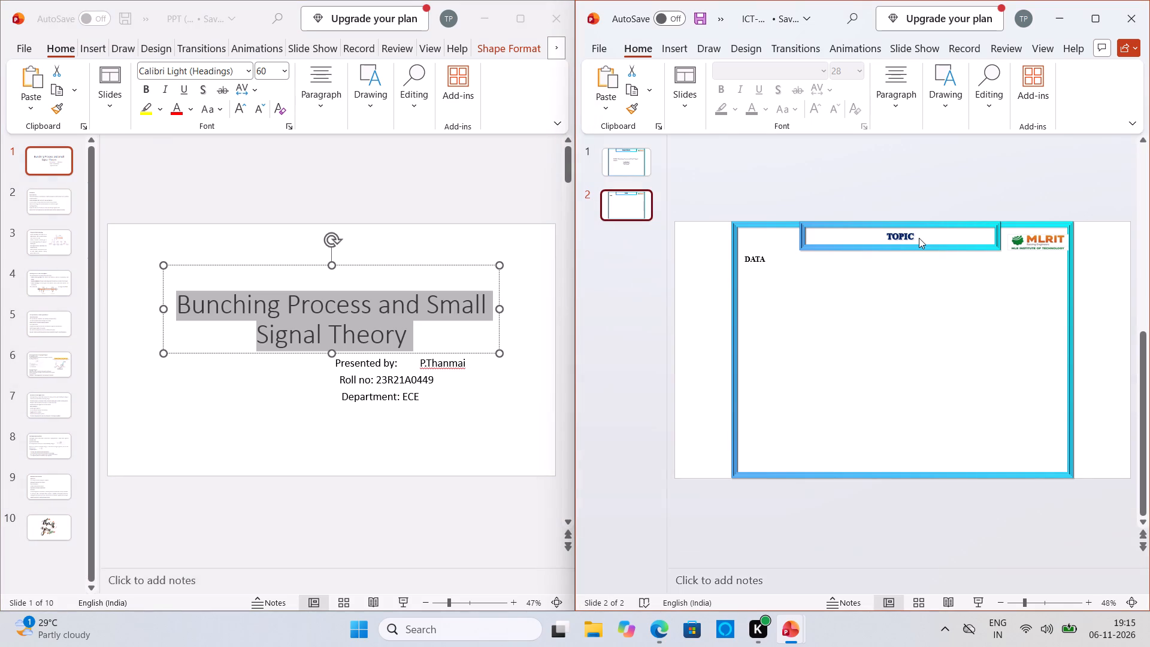
pyautogui.click(913, 236)
pyautogui.moveTo(913, 236); pyautogui.dragTo(882, 237)
pyautogui.press('BackSpace')
pyautogui.hotkey('ctrl', 'v')
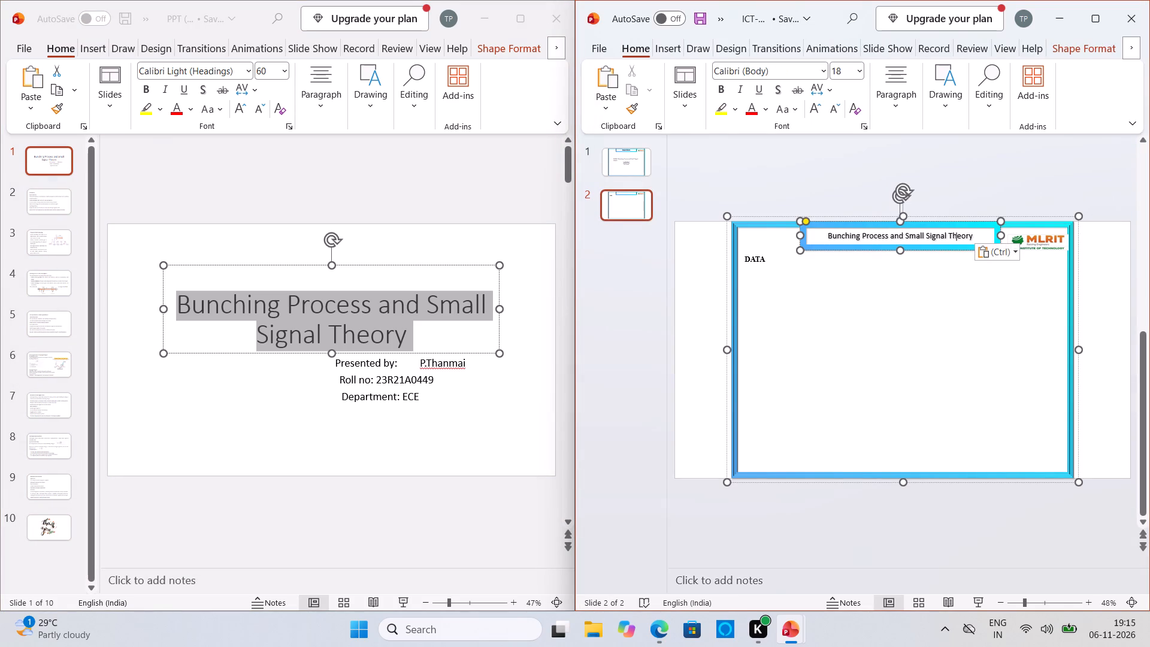
# Duplicate the template's slide 2 to add slide 3.
pyautogui.click(781, 270)
pyautogui.click(680, 102)
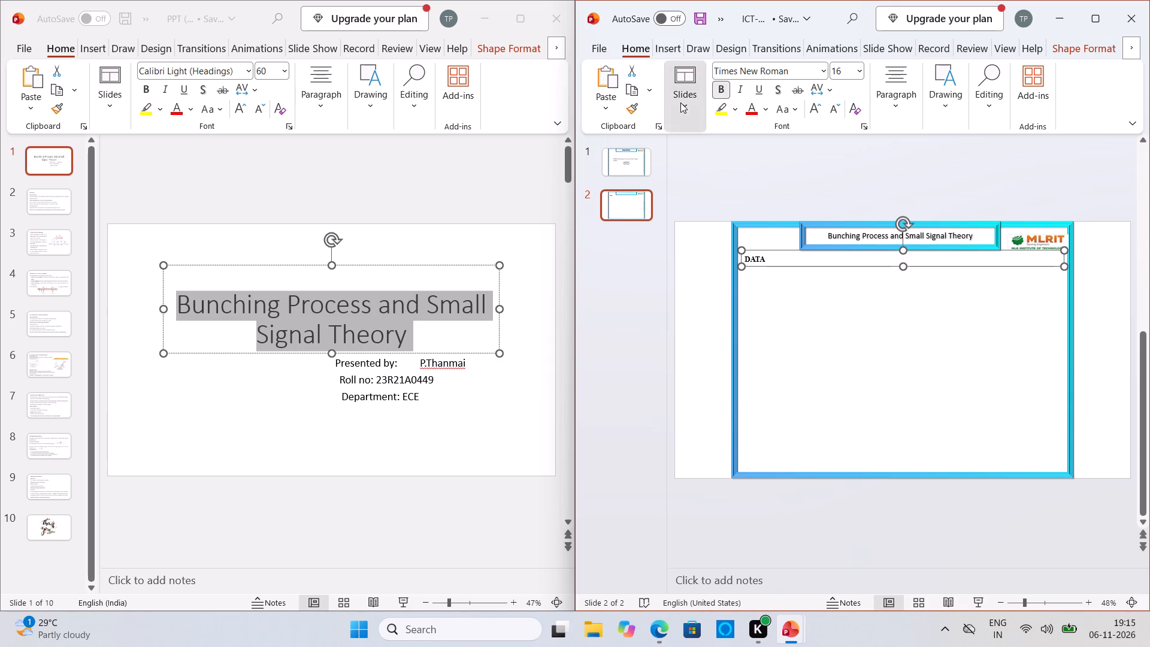
pyautogui.click(632, 210)
pyautogui.click(637, 214)
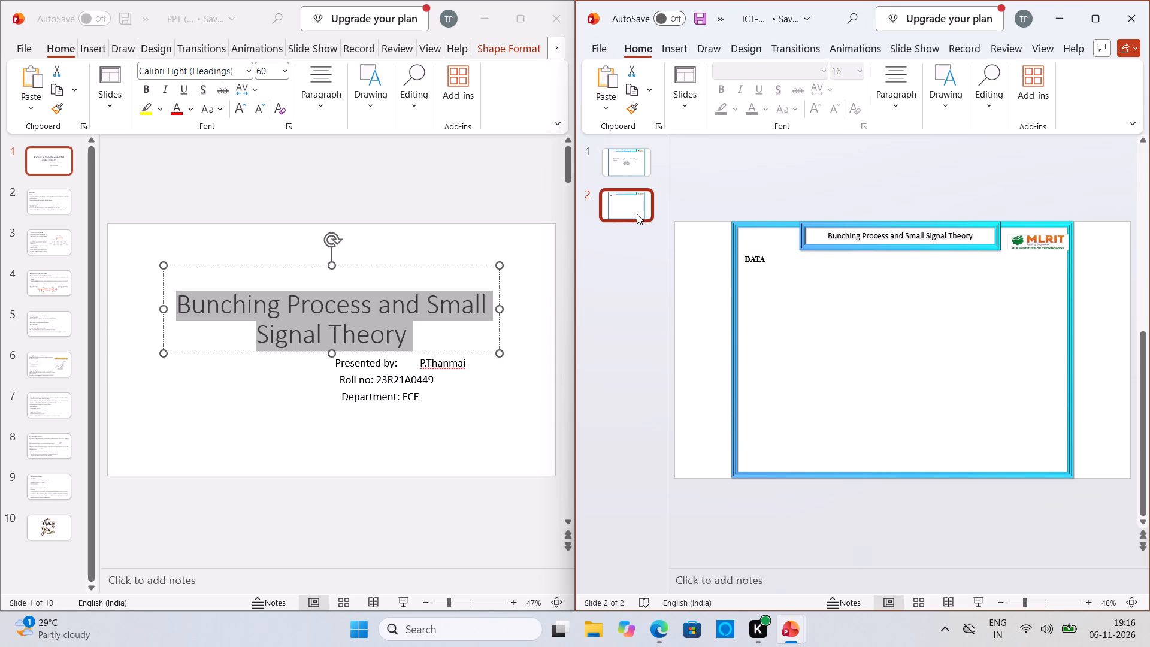
pyautogui.rightClick(637, 214)
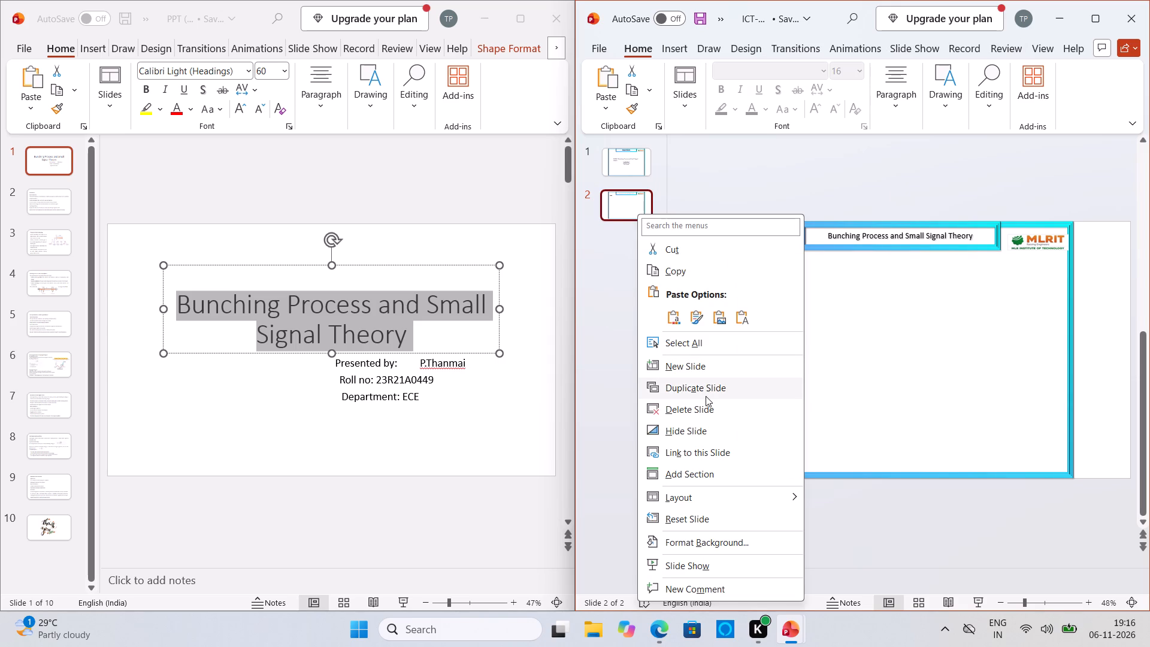
pyautogui.click(706, 397)
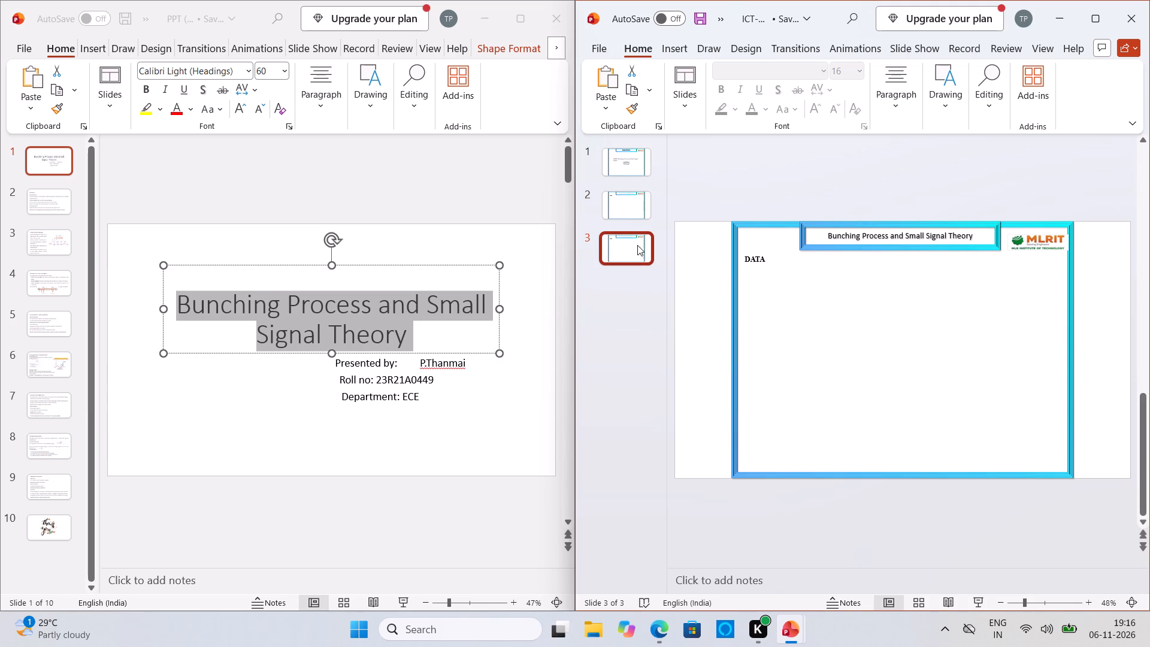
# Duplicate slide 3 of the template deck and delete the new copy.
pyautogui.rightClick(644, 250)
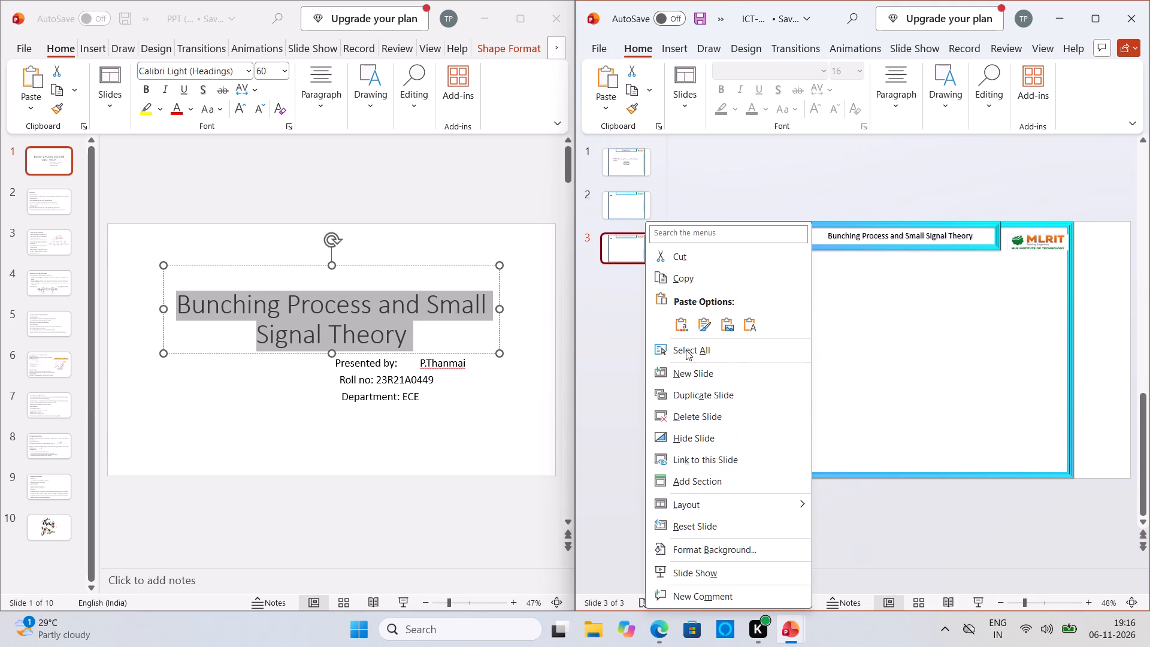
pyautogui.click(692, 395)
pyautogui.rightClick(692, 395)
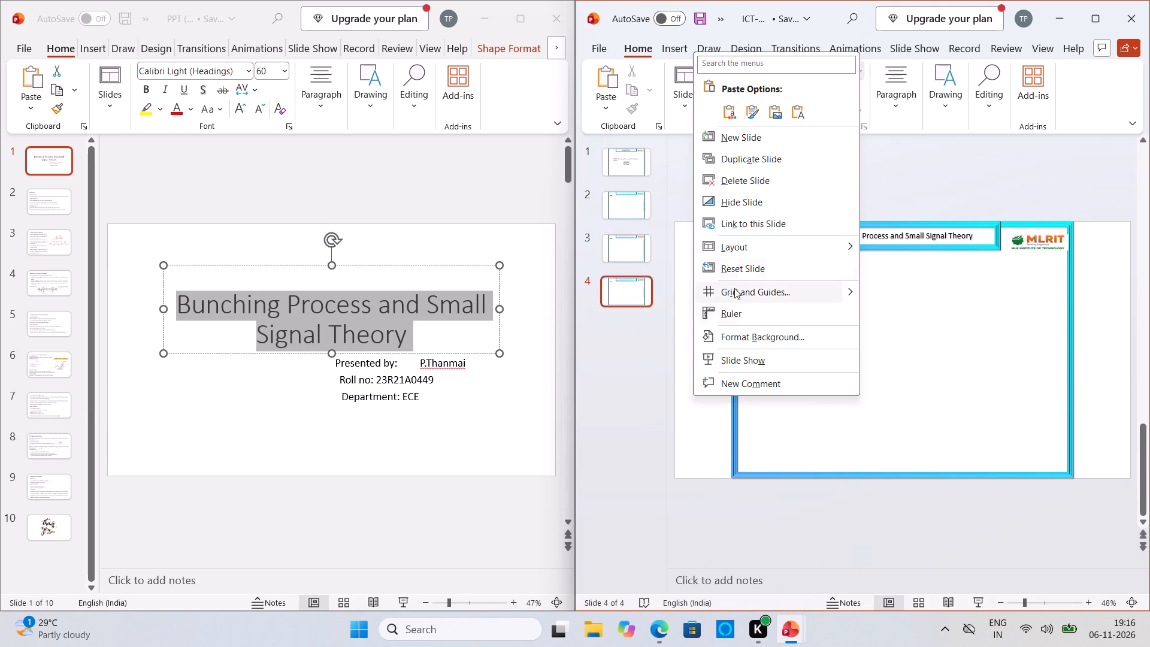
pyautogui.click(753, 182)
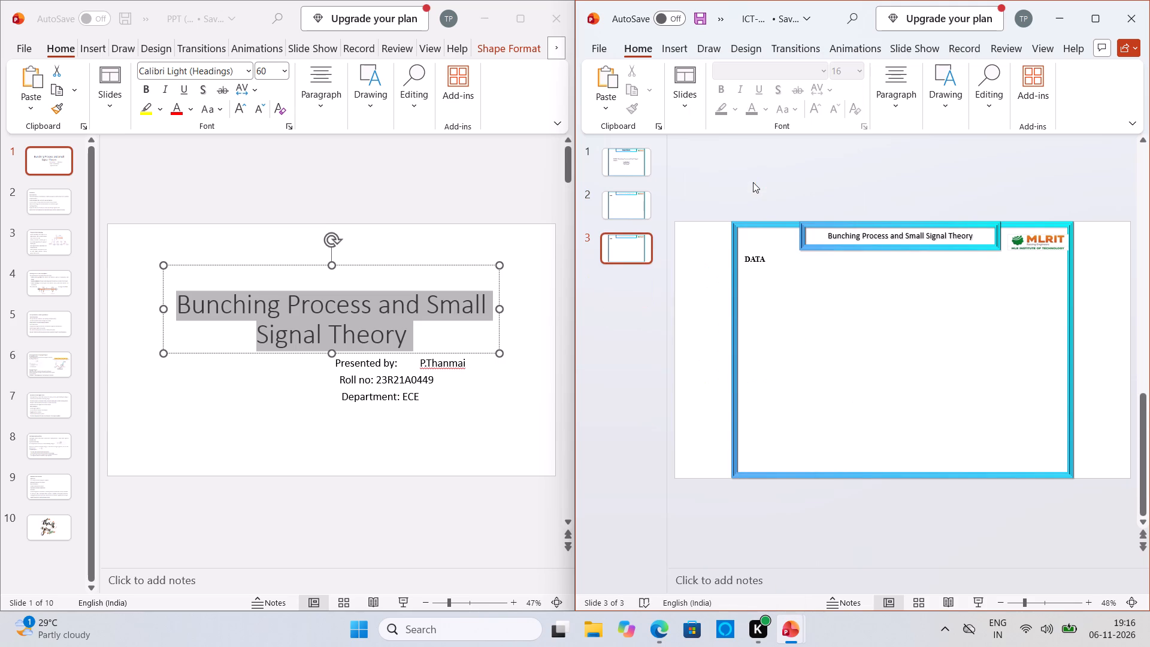
# Duplicate the template deck's last slide five times in a row, adding slides 4 to 8.
pyautogui.rightClick(682, 262)
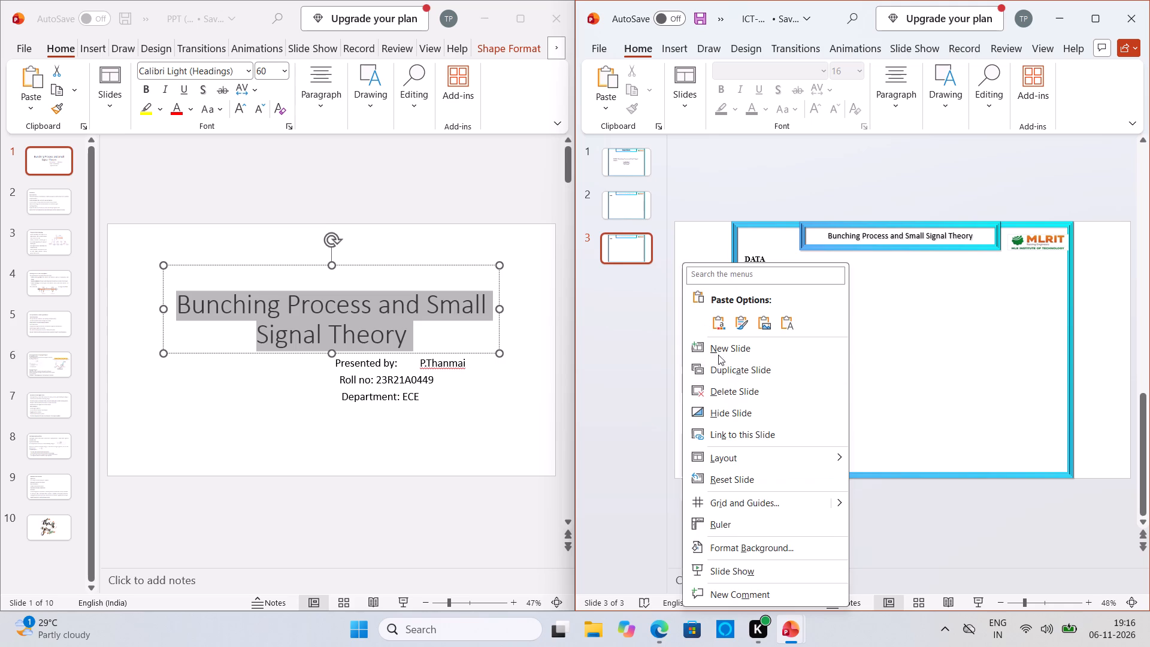
pyautogui.click(741, 376)
pyautogui.rightClick(741, 376)
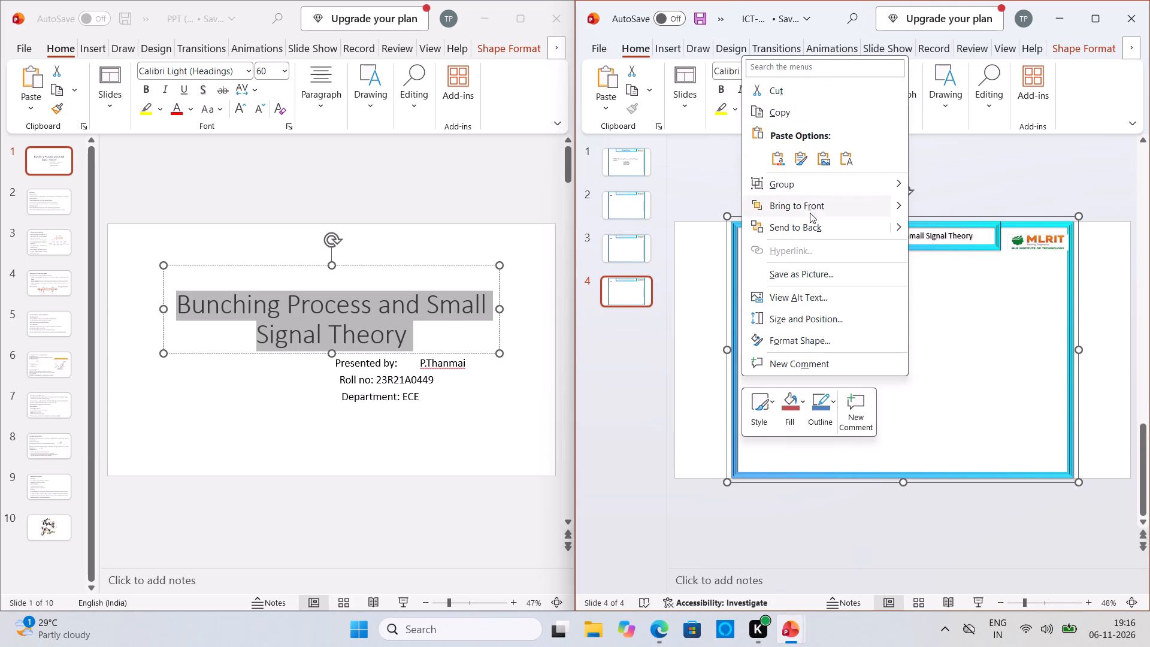
pyautogui.click(625, 289)
pyautogui.rightClick(625, 289)
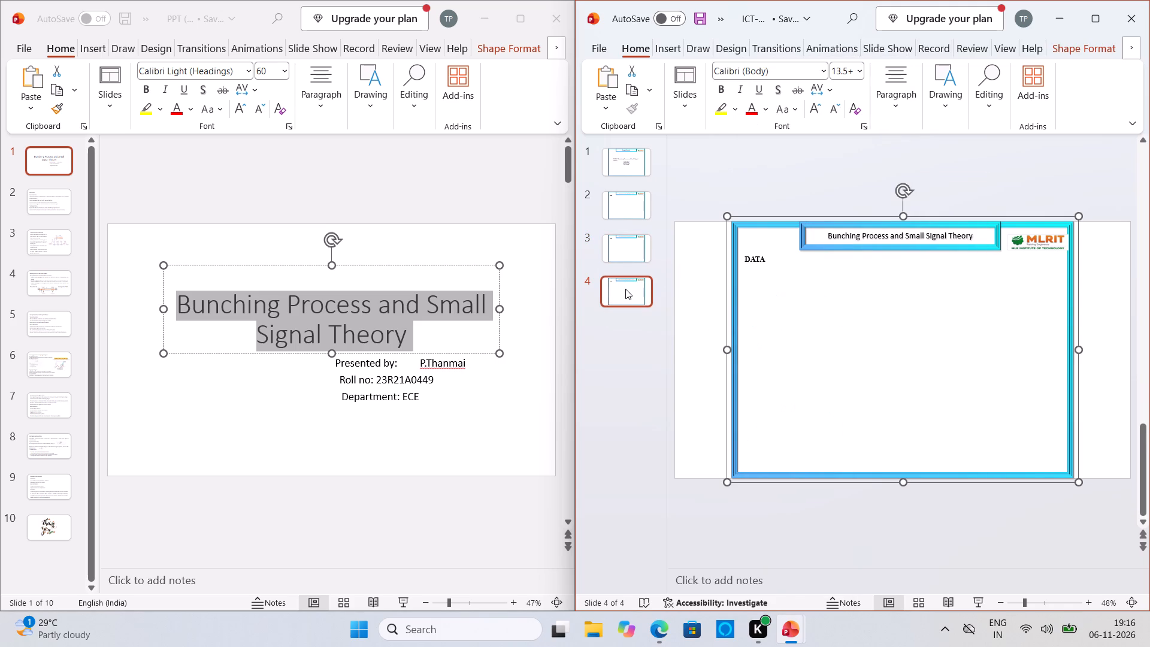
pyautogui.click(704, 398)
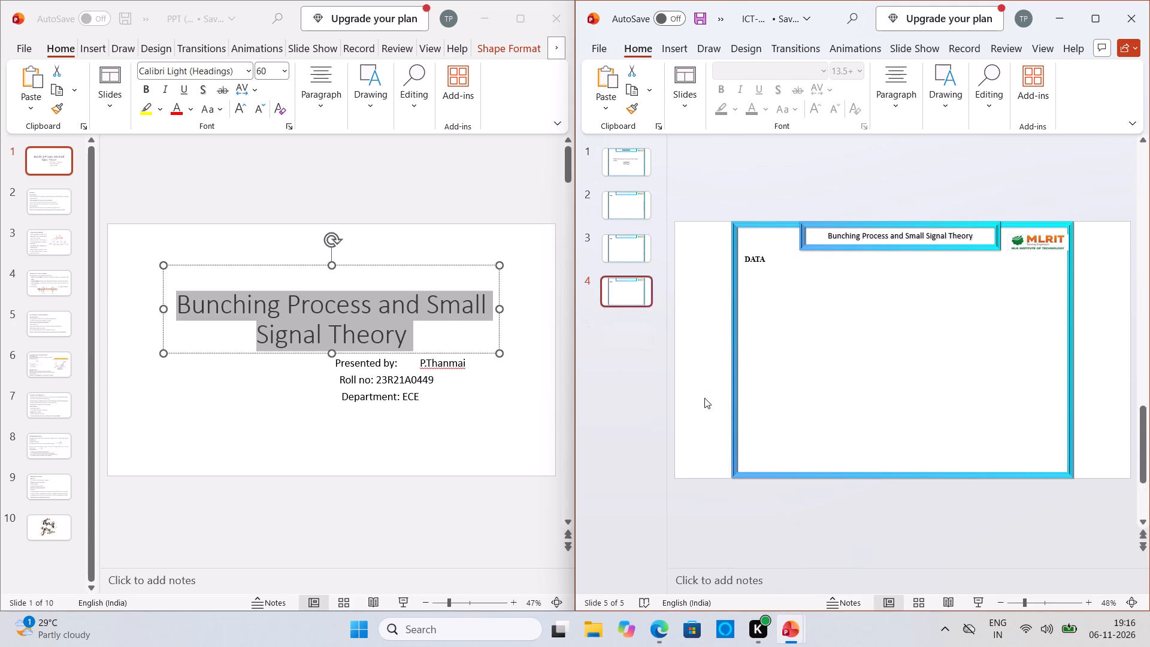
pyautogui.rightClick(704, 398)
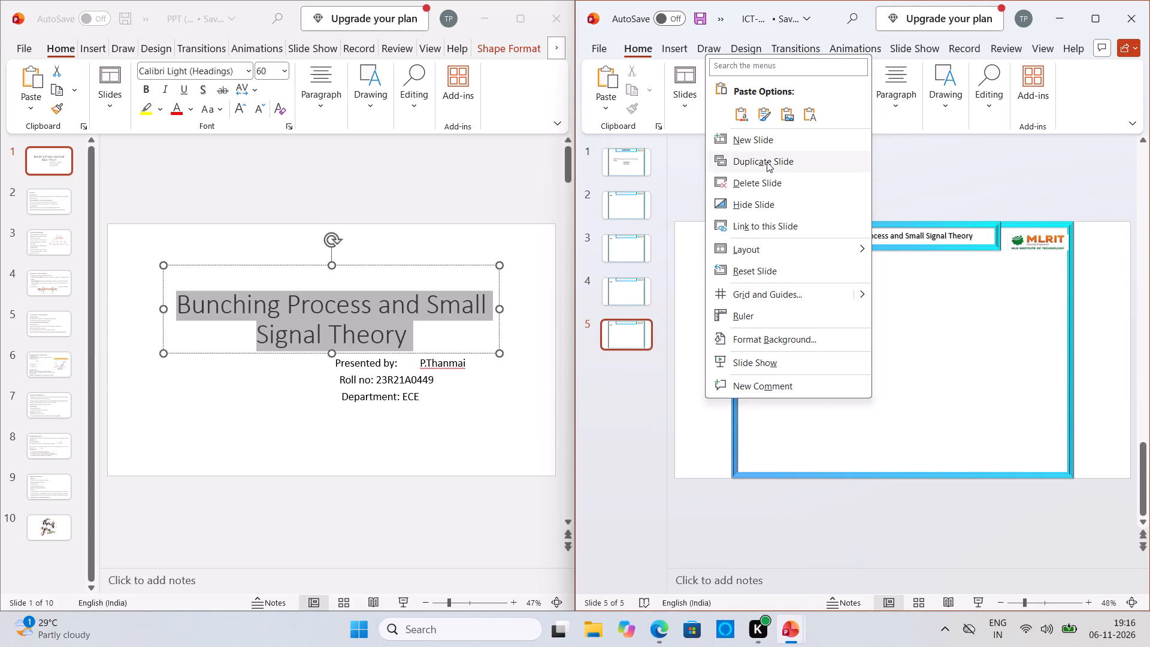
pyautogui.click(767, 162)
pyautogui.rightClick(669, 312)
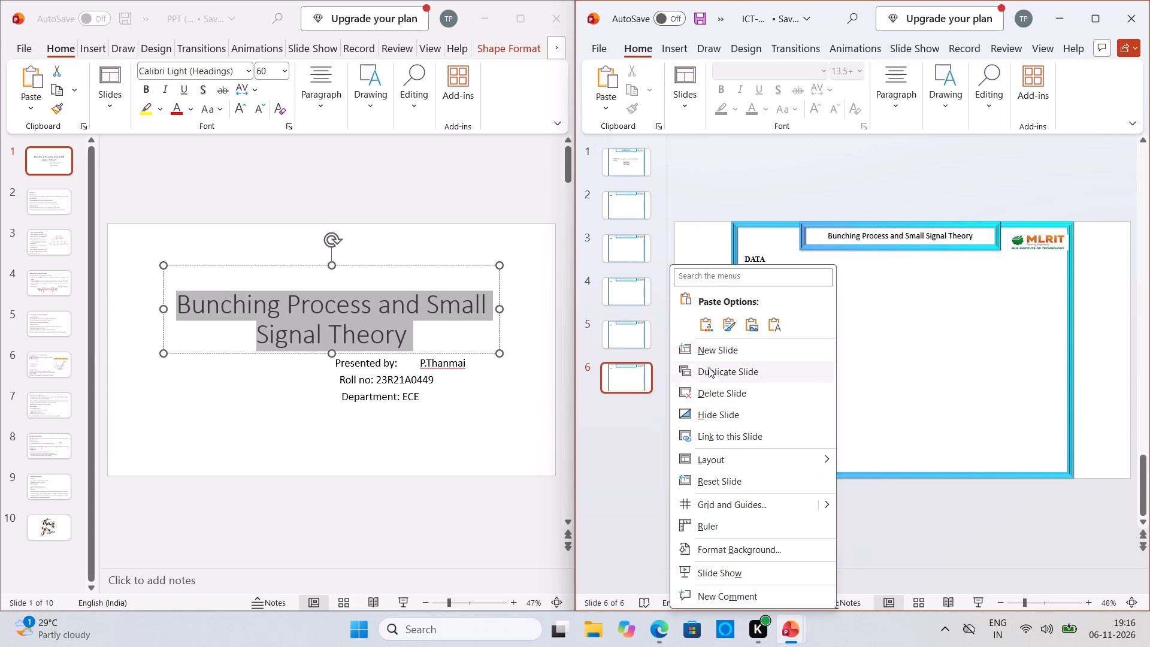
pyautogui.click(716, 380)
pyautogui.rightClick(716, 380)
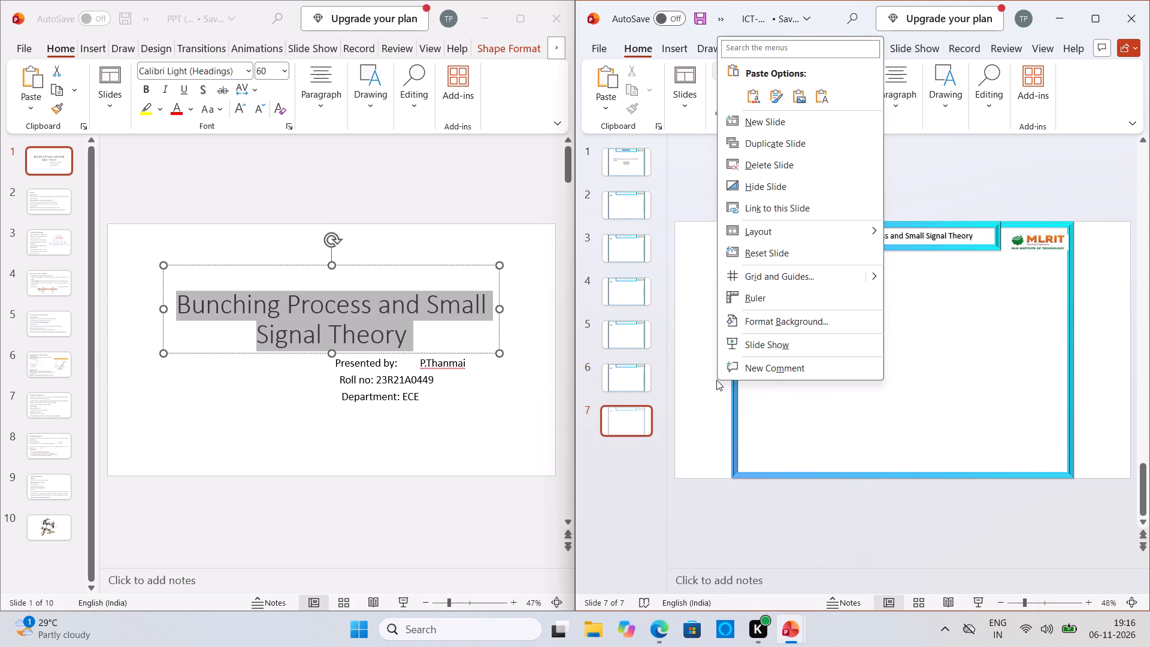
pyautogui.click(787, 144)
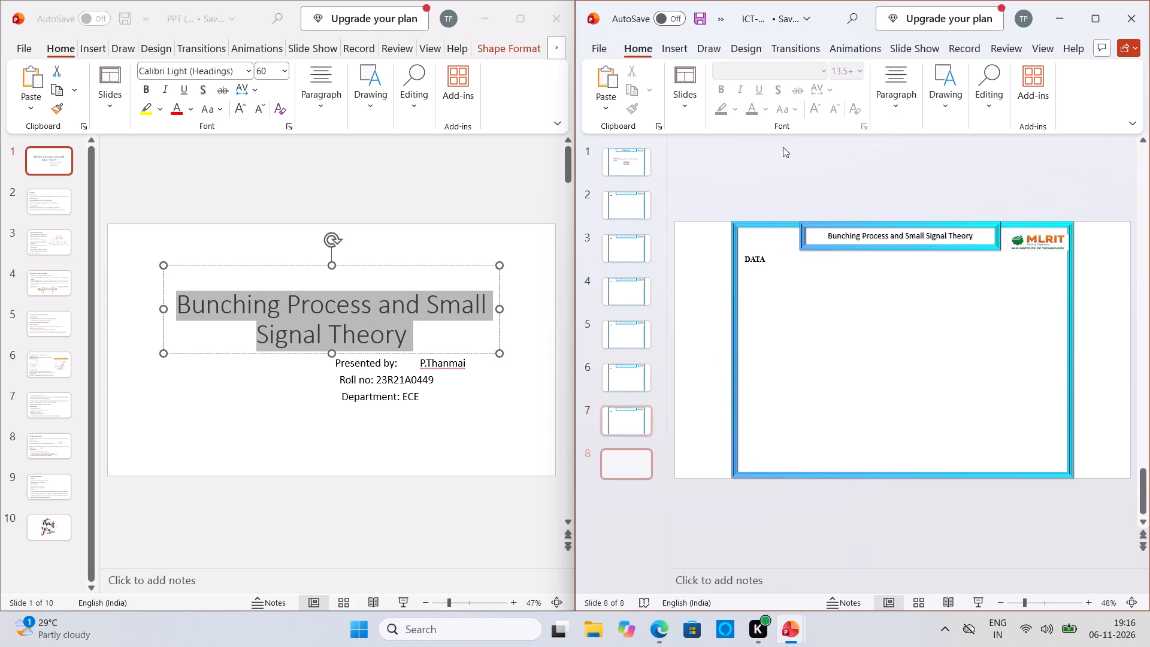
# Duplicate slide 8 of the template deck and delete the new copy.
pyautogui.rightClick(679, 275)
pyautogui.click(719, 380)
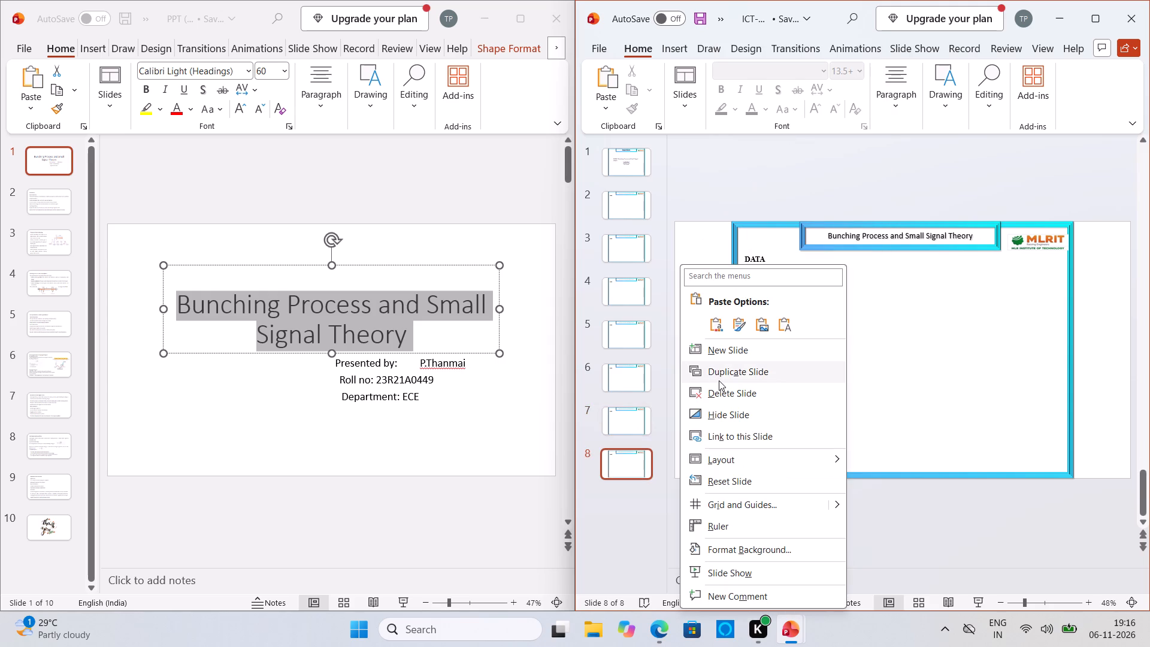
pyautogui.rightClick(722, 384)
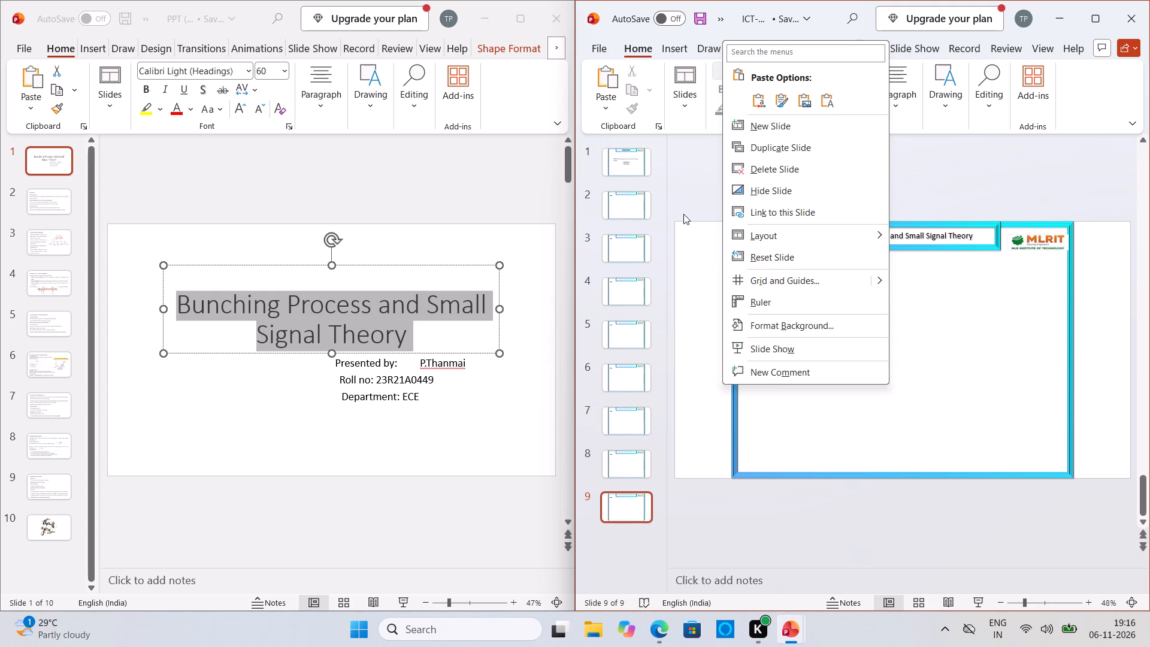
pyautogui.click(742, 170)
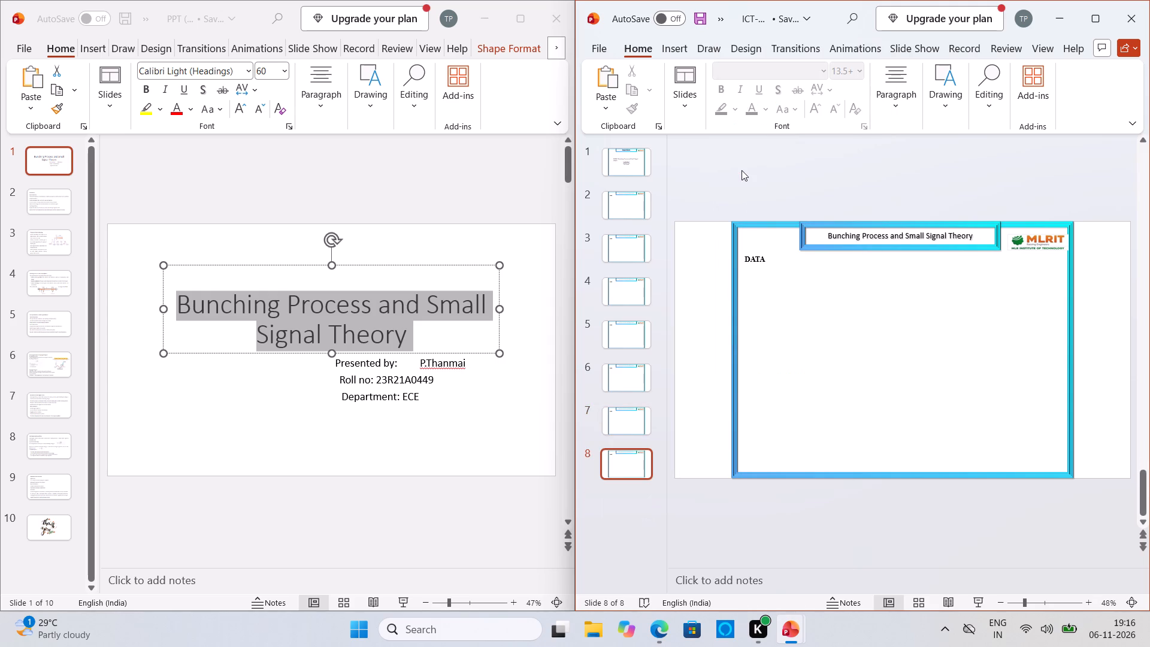
# Duplicate the template deck's slide 8 to add slide 9.
pyautogui.rightClick(627, 452)
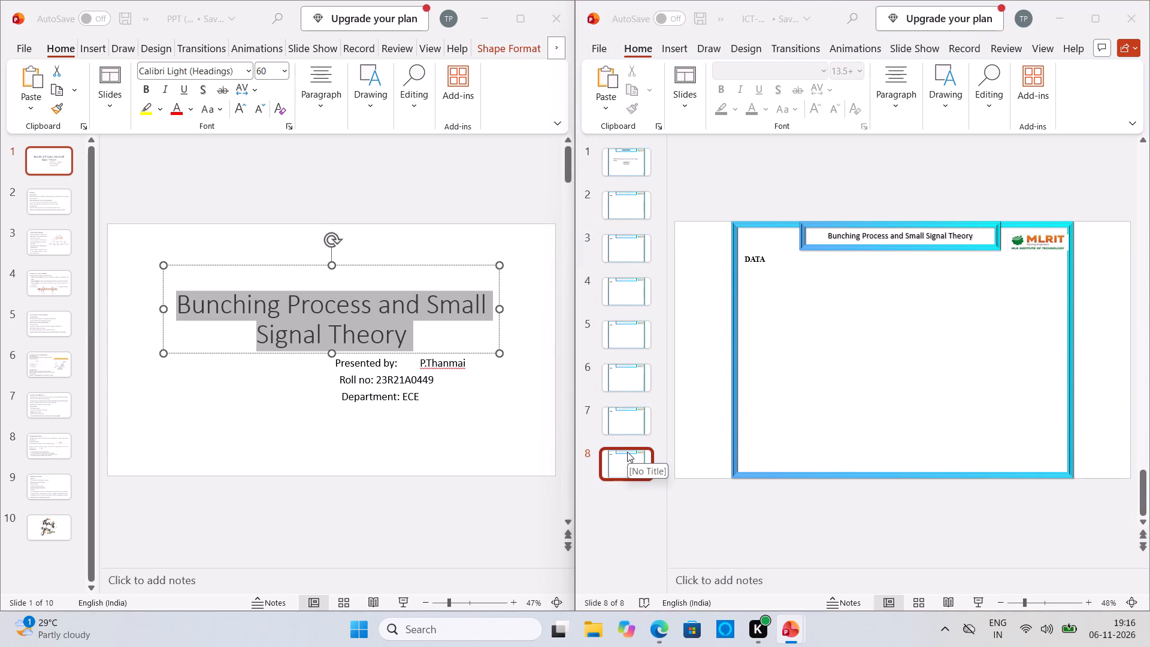
pyautogui.click(626, 455)
pyautogui.rightClick(626, 455)
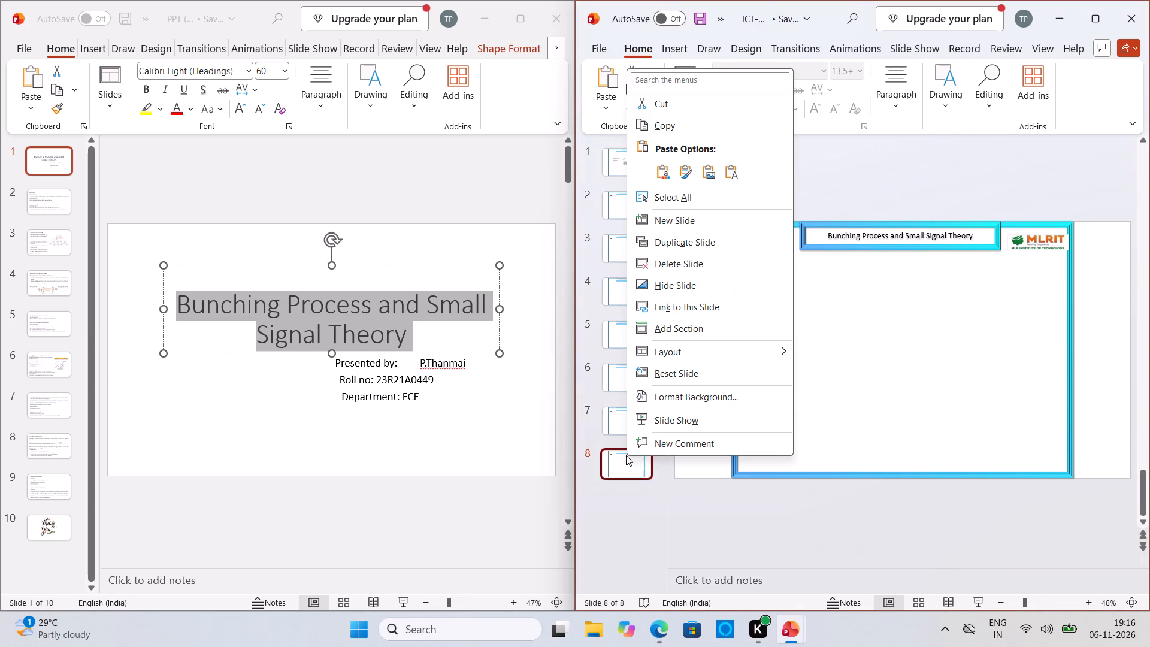
pyautogui.click(691, 247)
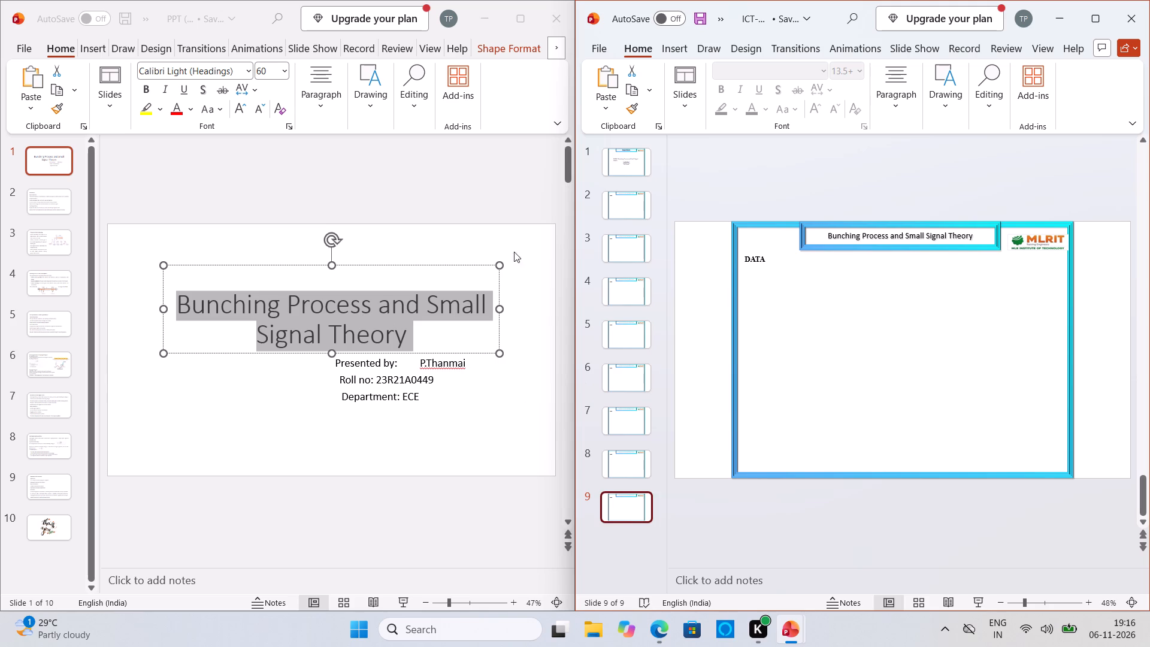
# Copy all the Introduction text from slide 2 of the source presentation and paste it onto the template's slide 2.
pyautogui.click(630, 203)
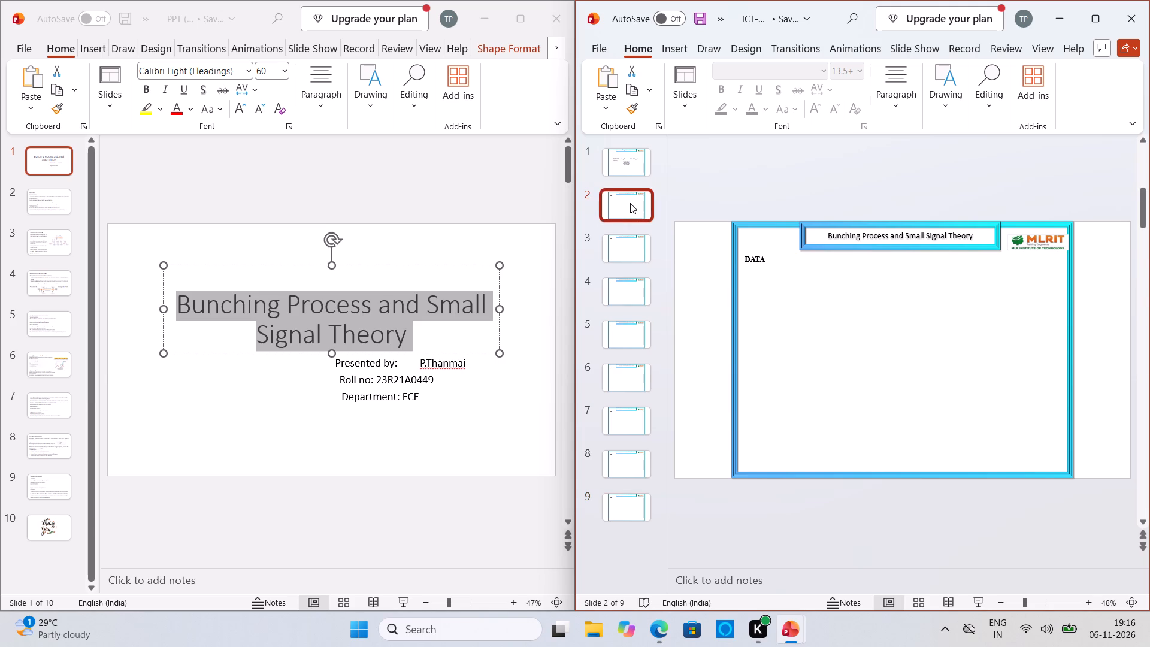
pyautogui.click(56, 207)
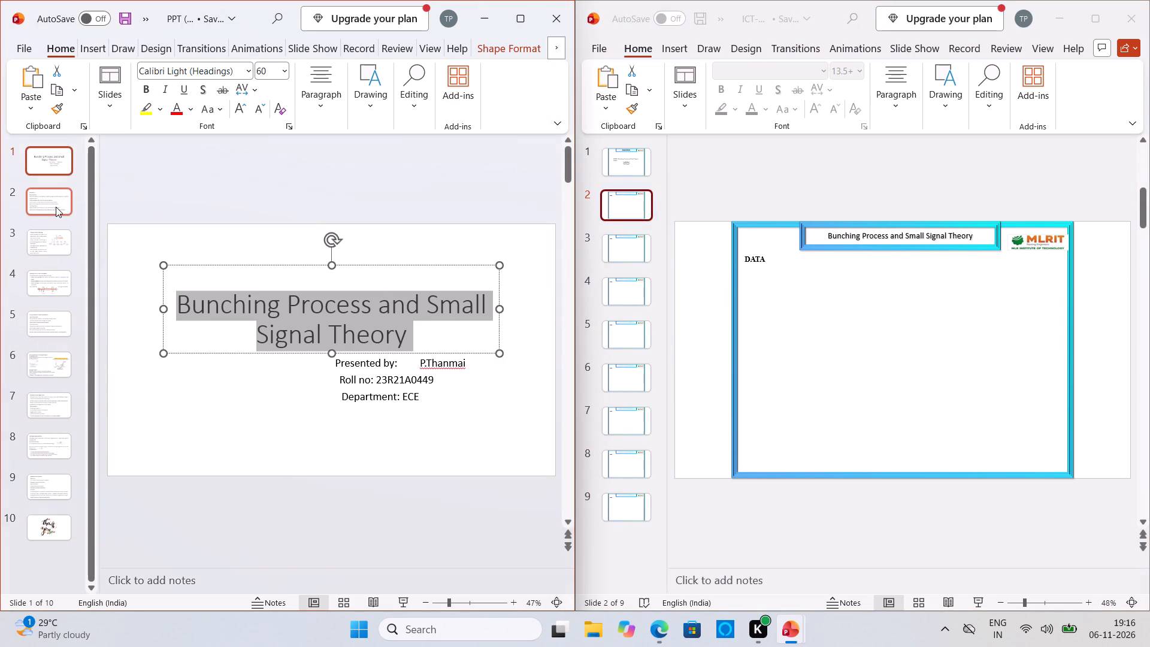
pyautogui.click(56, 207)
pyautogui.click(316, 355)
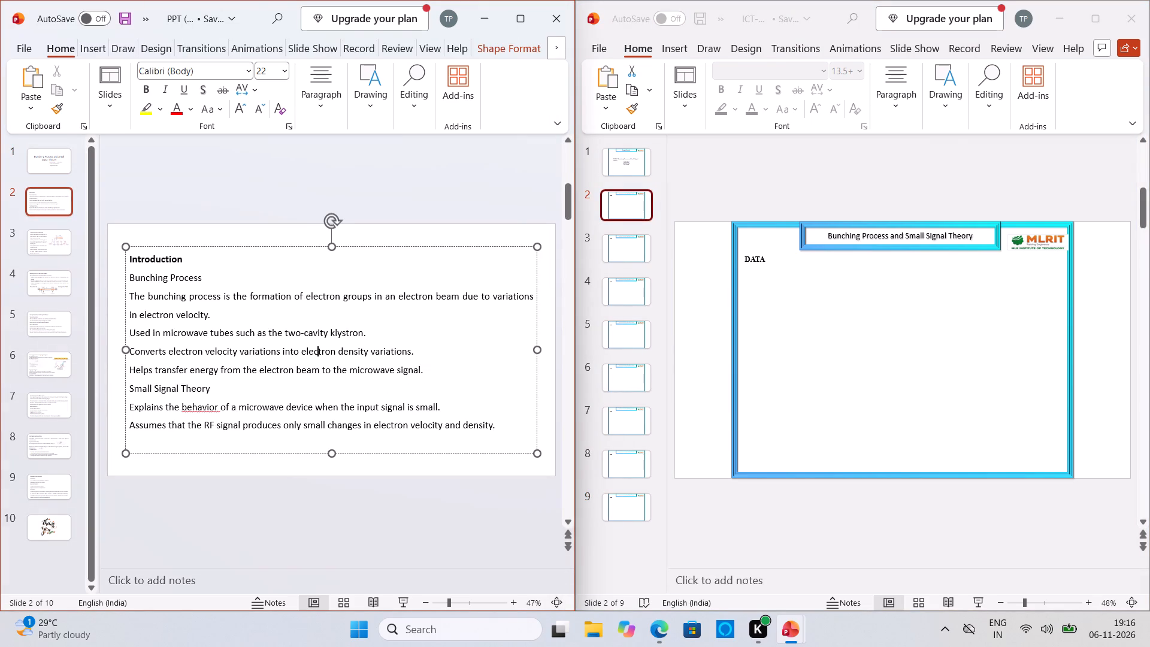
pyautogui.hotkey('ctrl', 'a')
pyautogui.hotkey('ctrl', 'c')
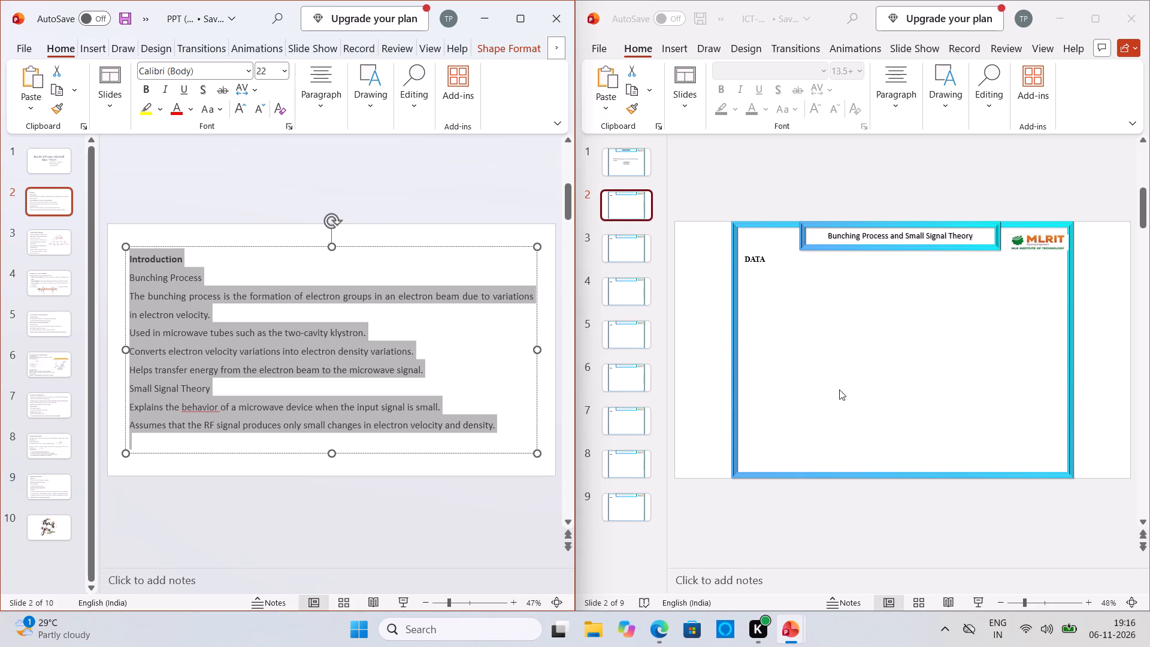
pyautogui.click(839, 389)
pyautogui.click(809, 341)
pyautogui.hotkey('ctrl', 'v')
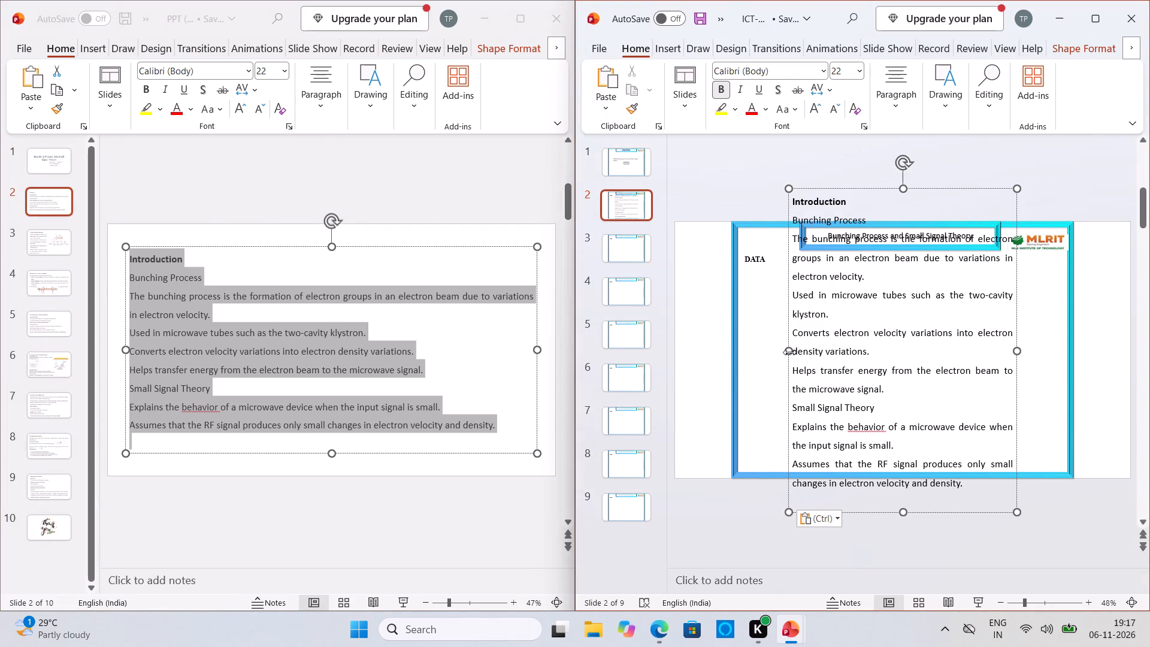
# Widen the pasted Introduction text box on the template's slide 2 and move it just below the DATA label inside the frame.
pyautogui.moveTo(789, 350); pyautogui.dragTo(746, 367)
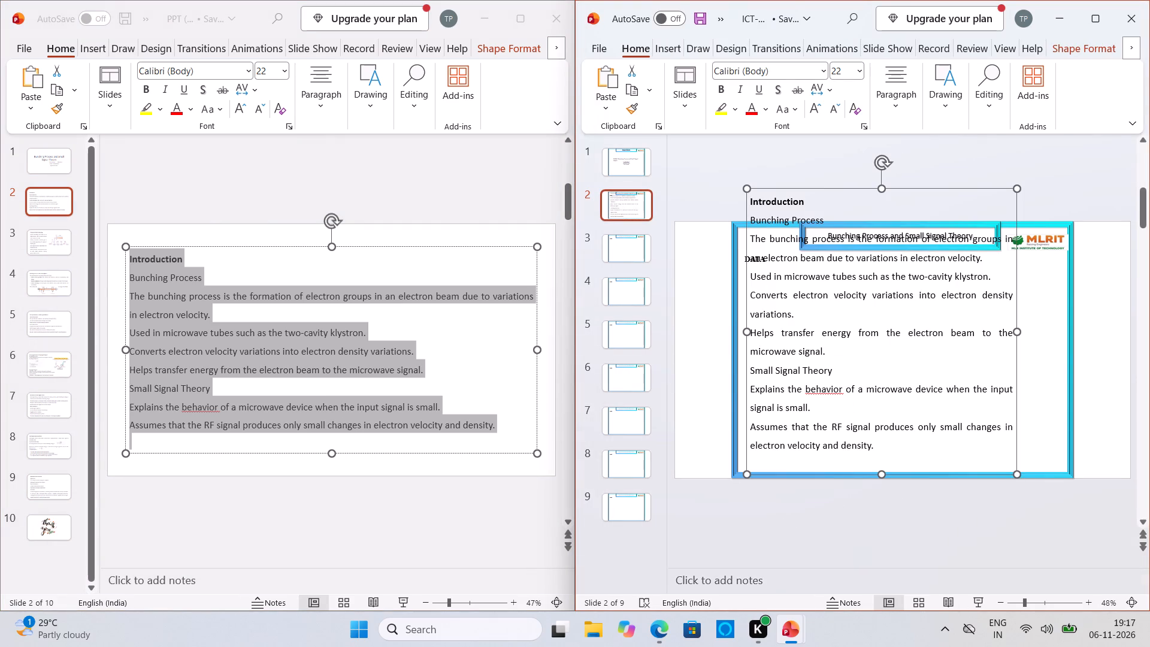
pyautogui.moveTo(1020, 333); pyautogui.dragTo(1042, 330)
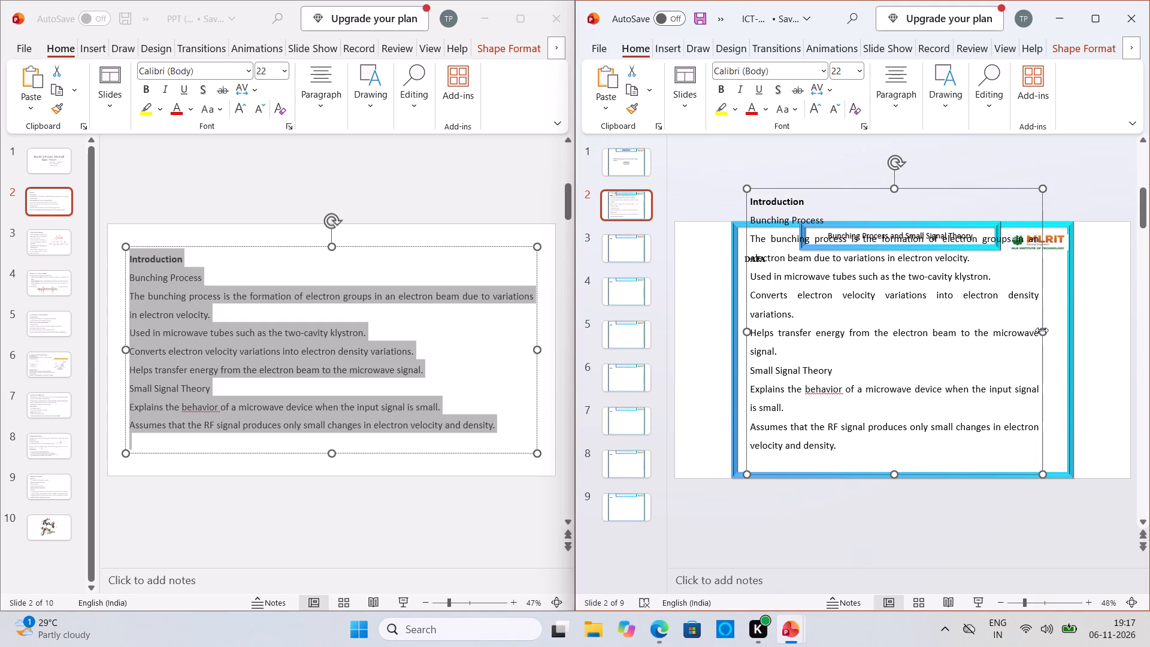
pyautogui.moveTo(995, 189); pyautogui.dragTo(1010, 274)
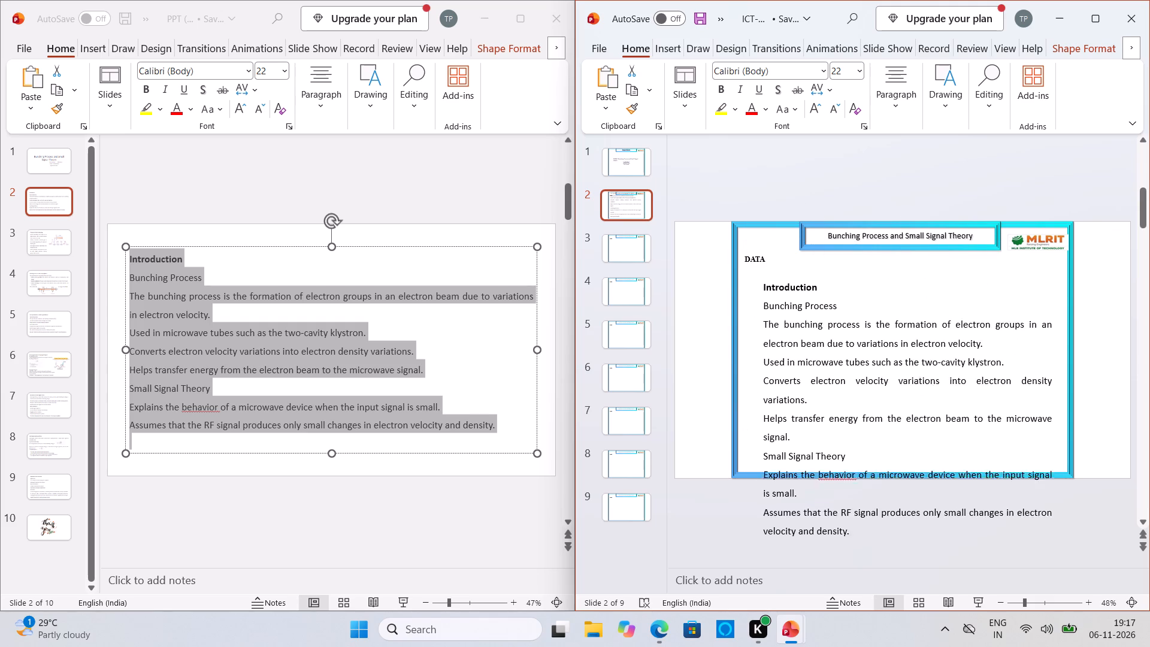
pyautogui.moveTo(1010, 274); pyautogui.dragTo(995, 267)
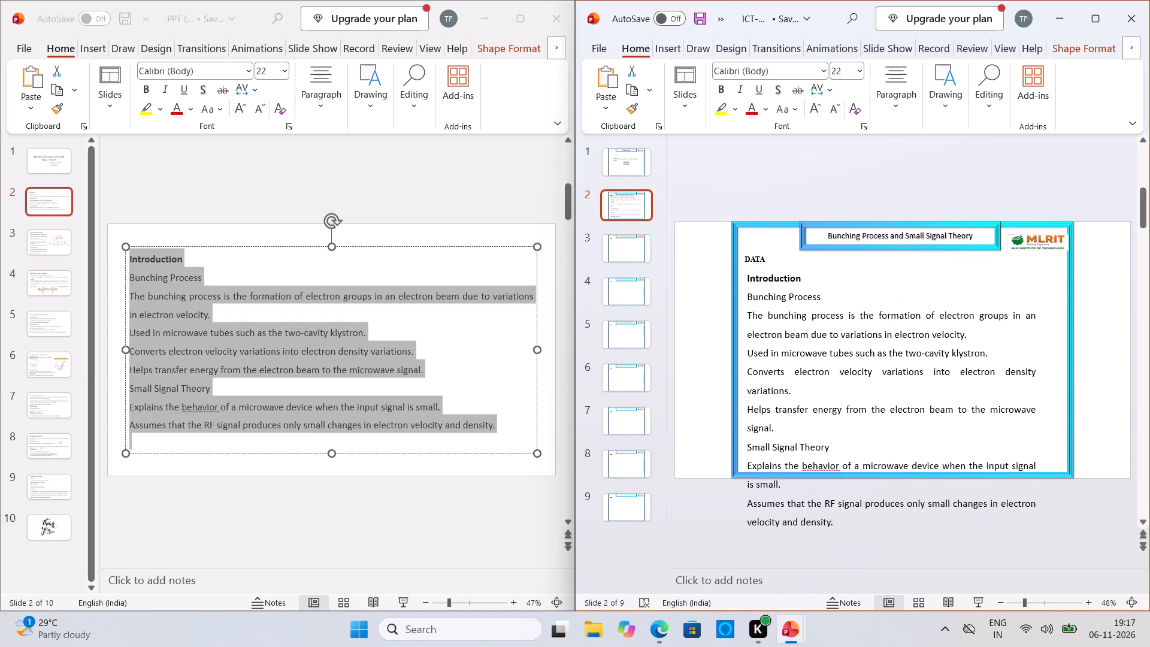
pyautogui.moveTo(995, 267); pyautogui.dragTo(992, 267)
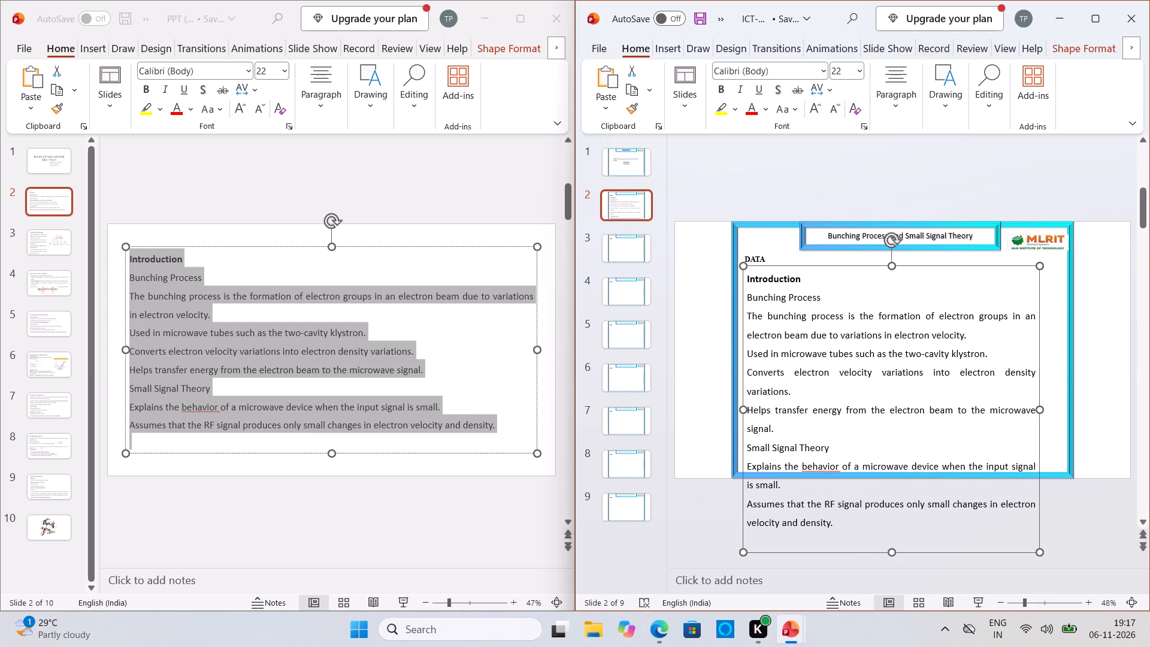
# Stretch the Introduction text box to the frame's inner width and nudge it up so all its text fits inside the border.
pyautogui.moveTo(837, 524); pyautogui.dragTo(779, 477)
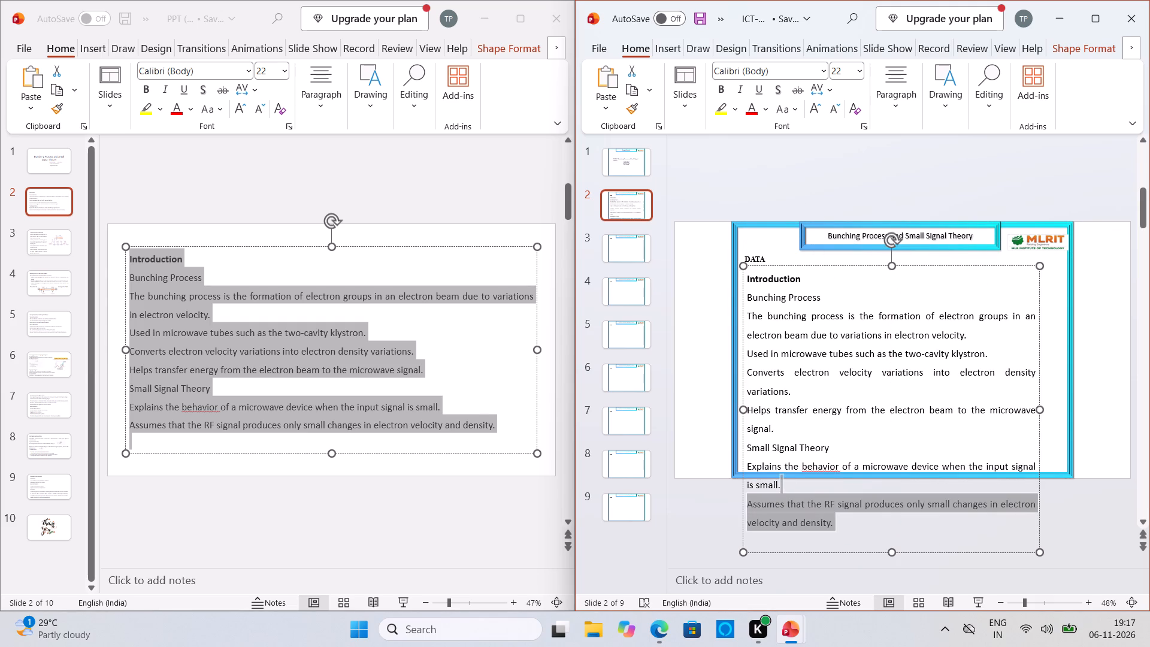
pyautogui.moveTo(779, 477); pyautogui.dragTo(761, 307)
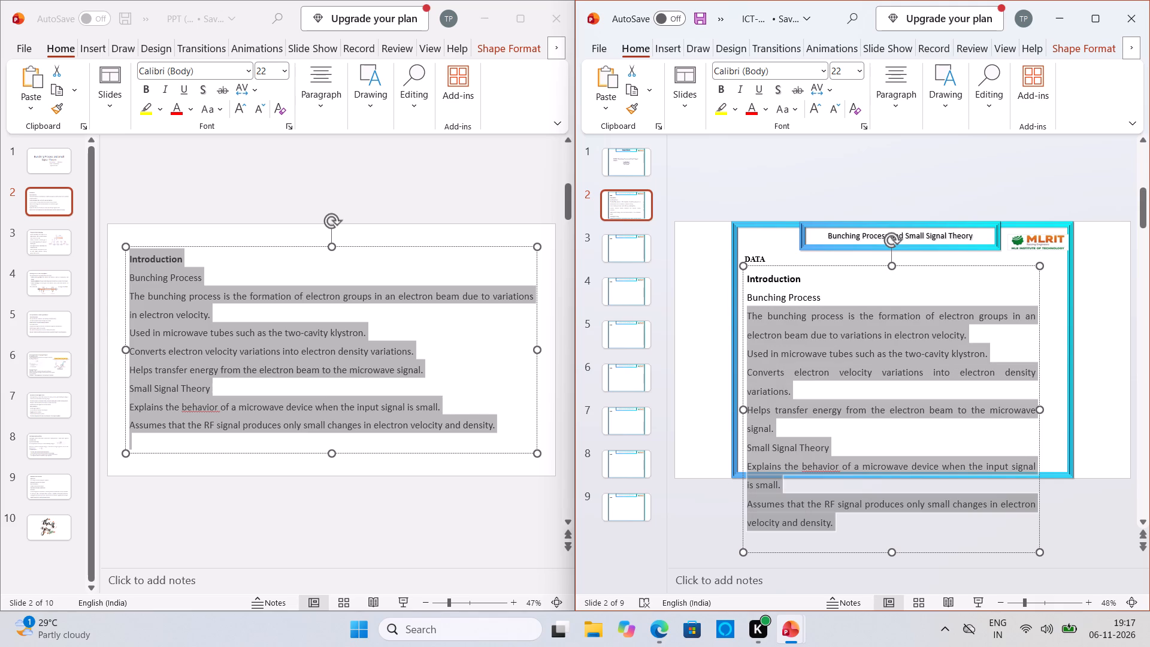
pyautogui.moveTo(761, 307); pyautogui.dragTo(760, 302)
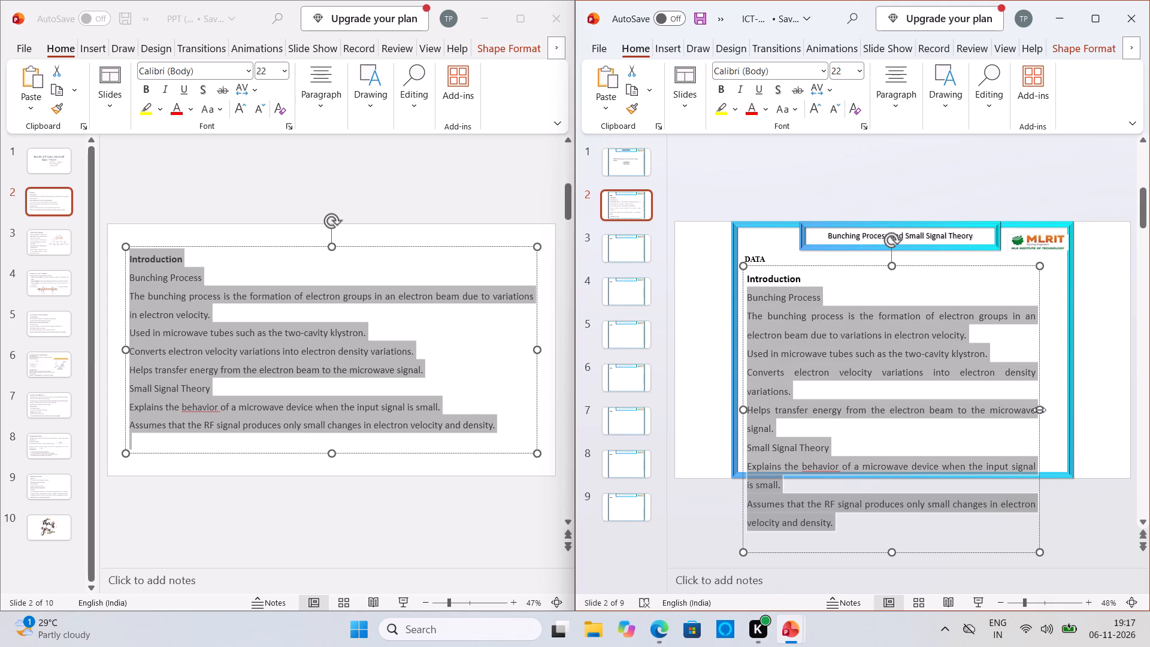
pyautogui.moveTo(1039, 410); pyautogui.dragTo(1069, 401)
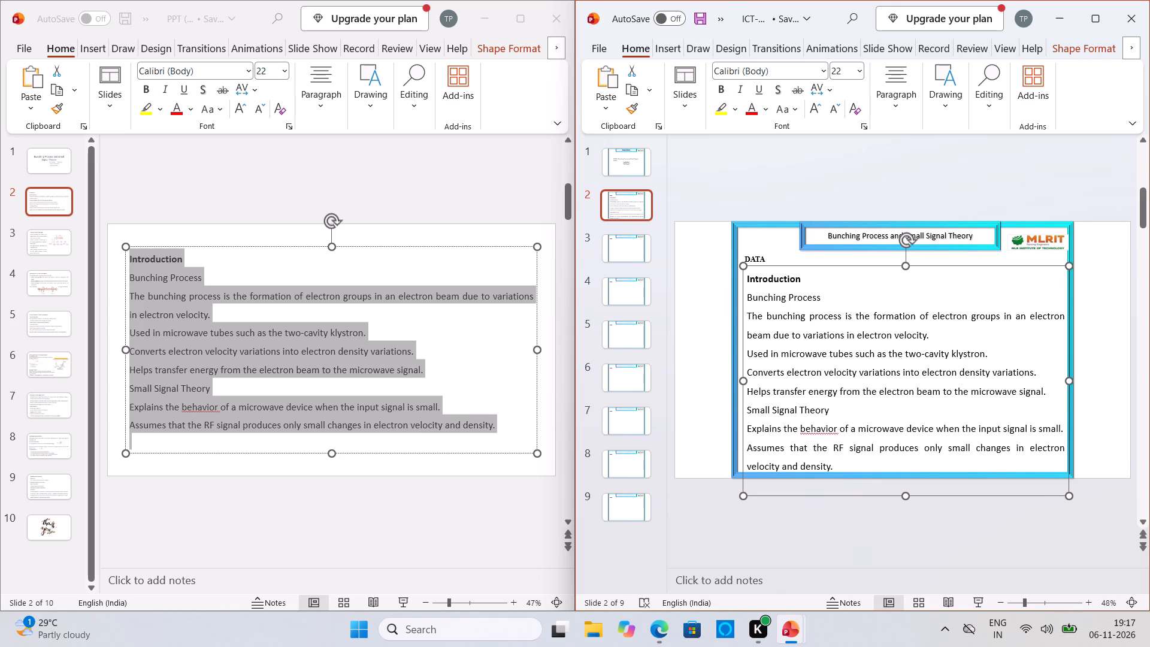
pyautogui.moveTo(746, 382); pyautogui.dragTo(734, 382)
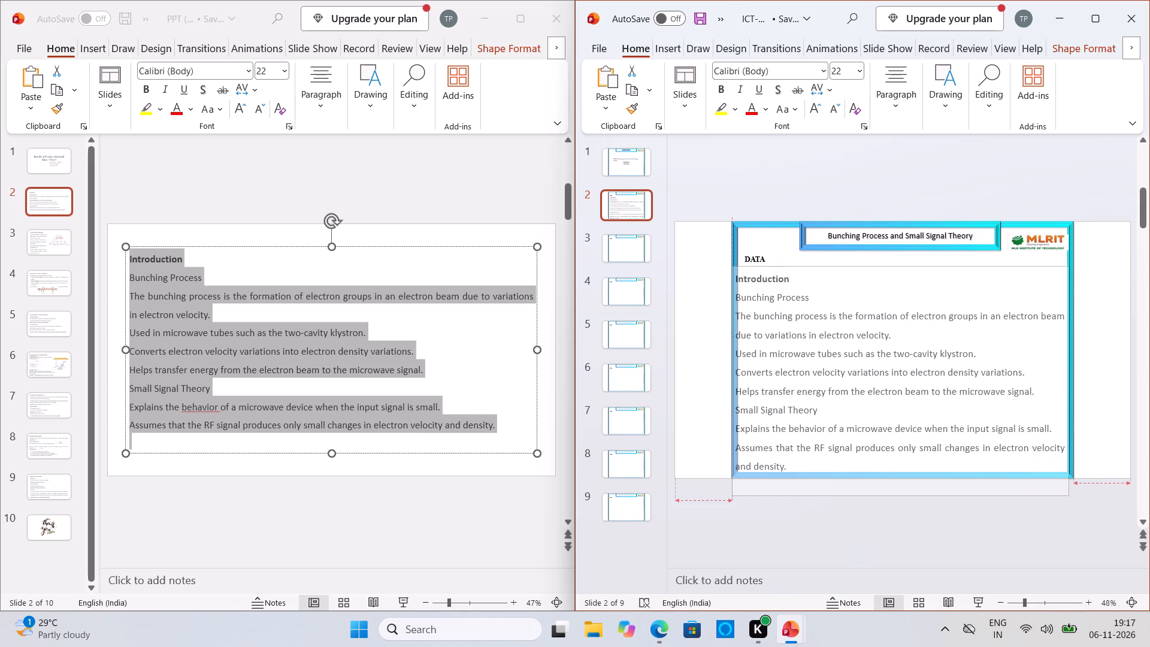
pyautogui.moveTo(734, 382); pyautogui.dragTo(739, 382)
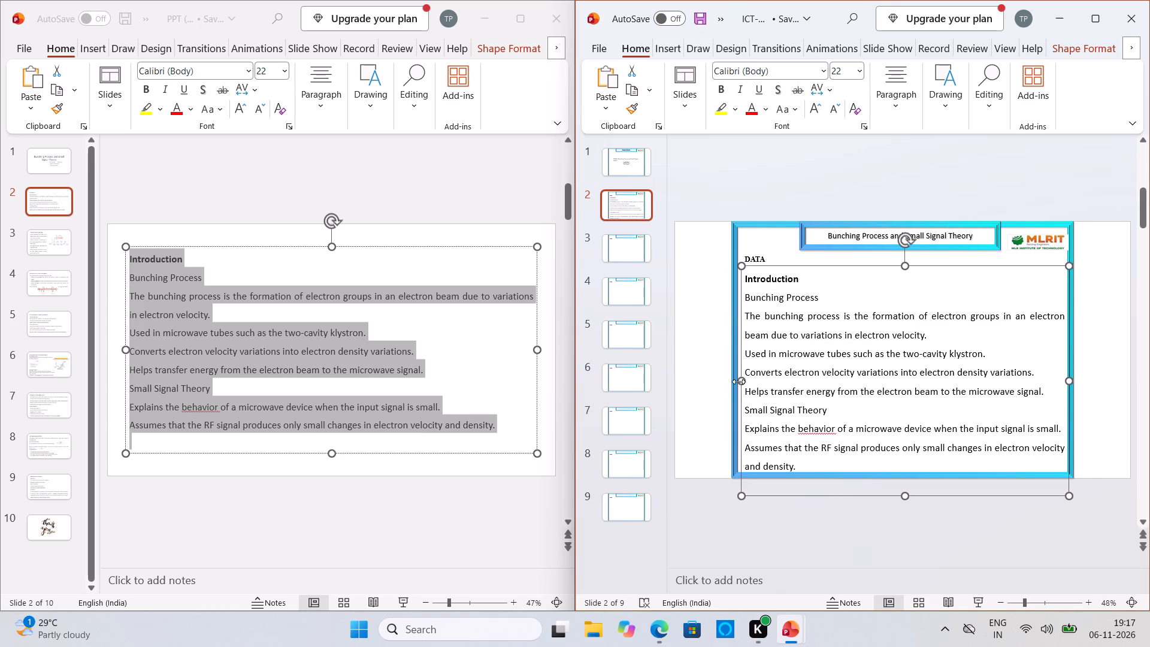
pyautogui.click(869, 525)
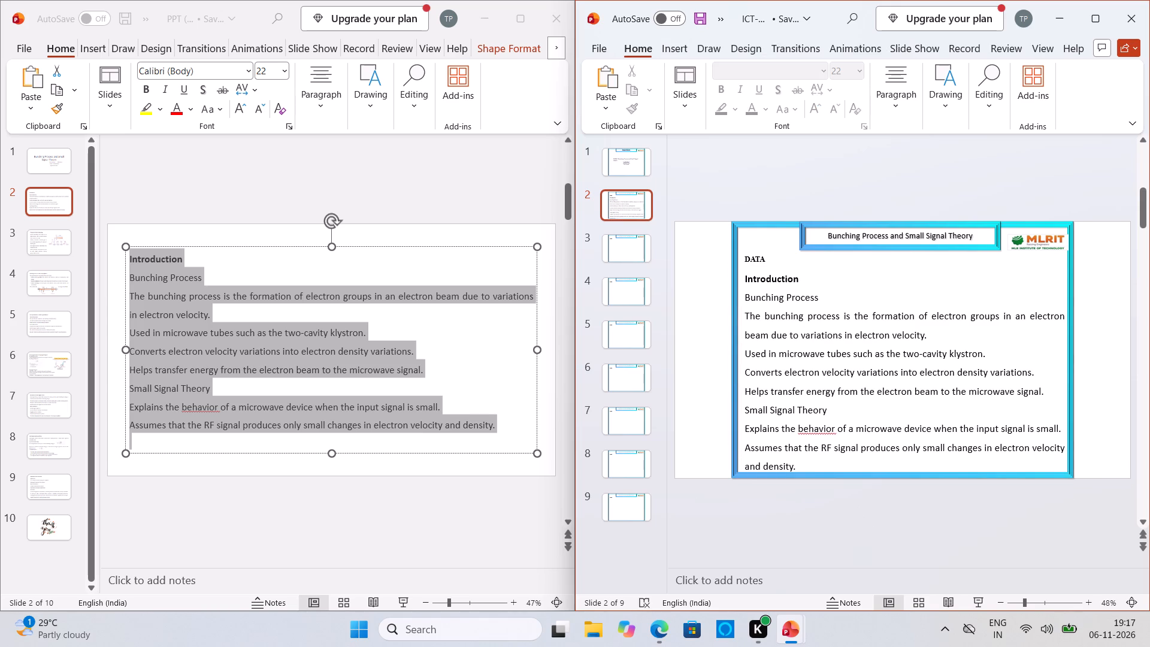
pyautogui.click(840, 383)
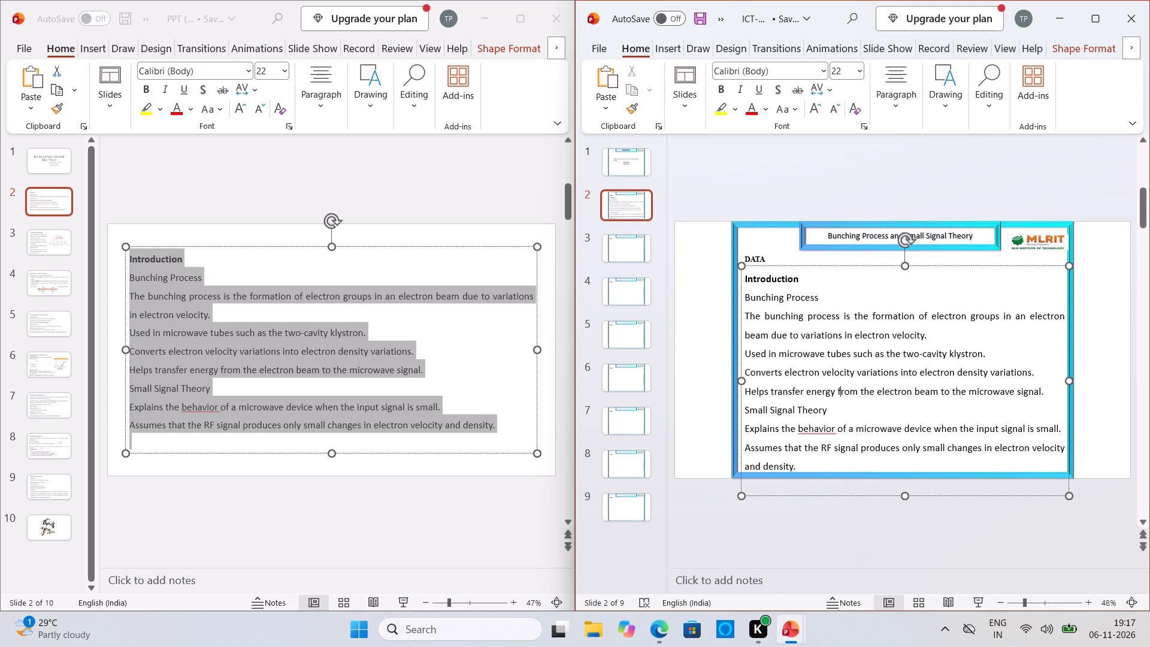
pyautogui.click(859, 266)
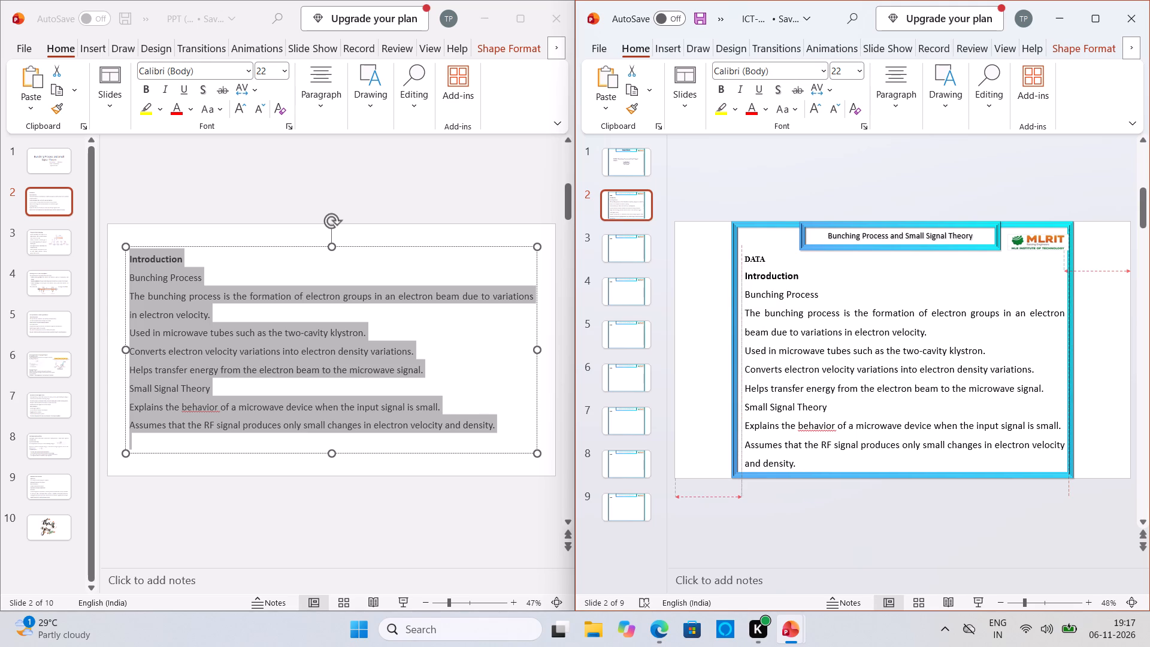
pyautogui.click(769, 525)
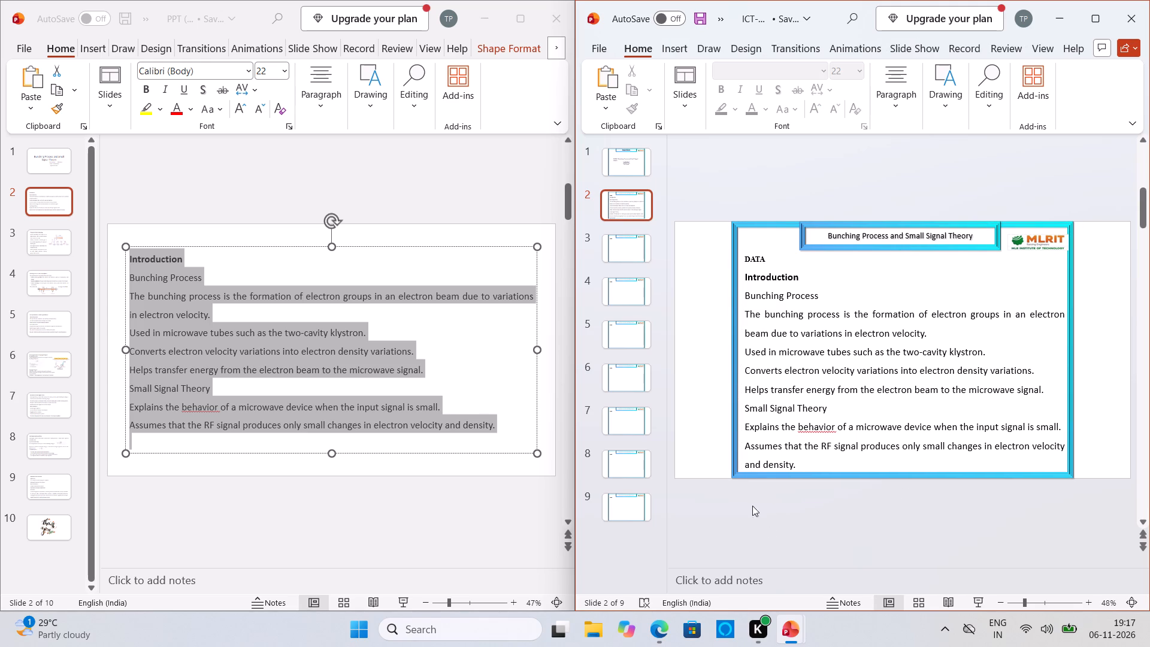
# Copy all the Principle of Electron Bunching text from the source's slide 3 and paste it onto the template's slide 3.
pyautogui.click(624, 240)
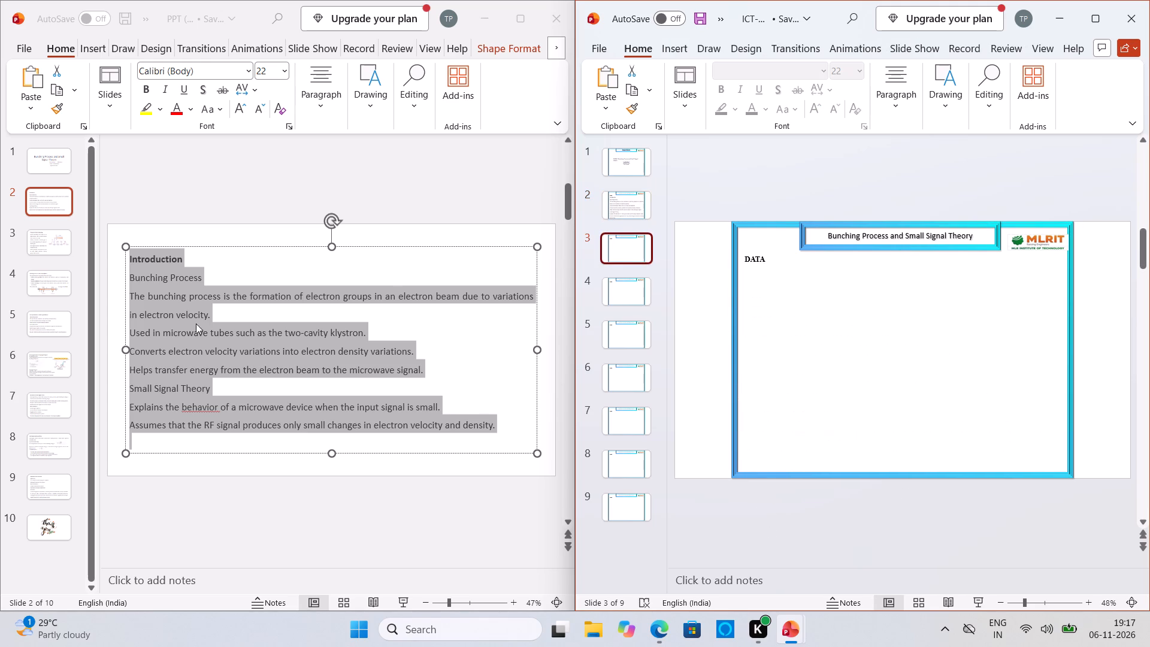
pyautogui.click(56, 234)
pyautogui.click(56, 234)
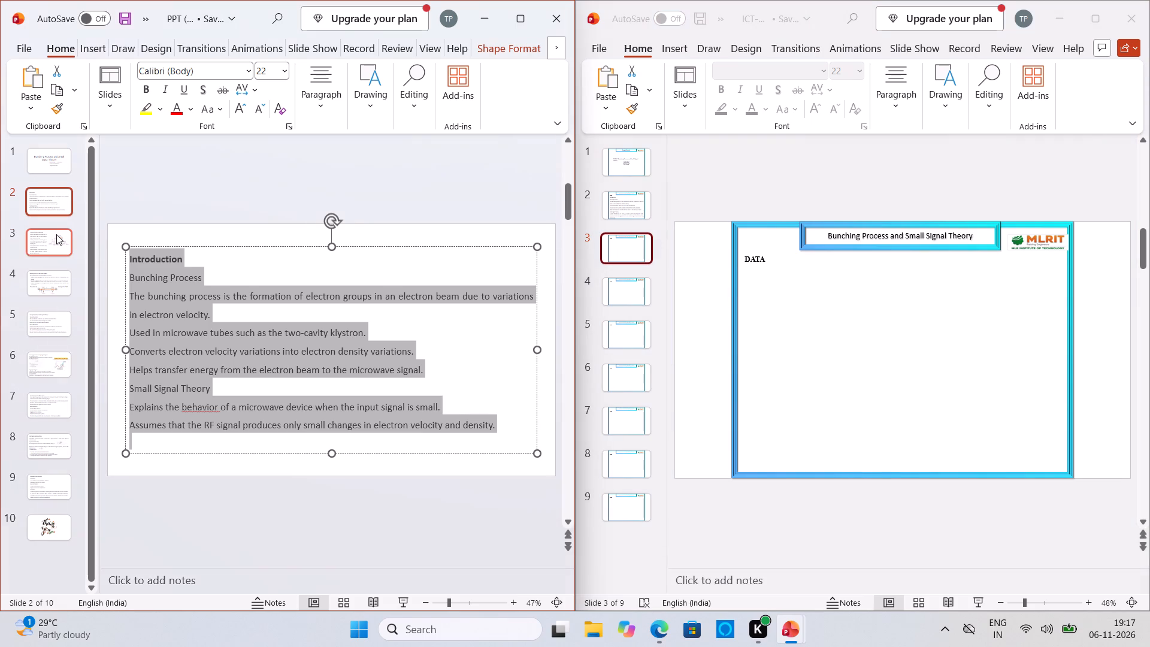
pyautogui.click(238, 361)
pyautogui.hotkey('ctrl', 'a')
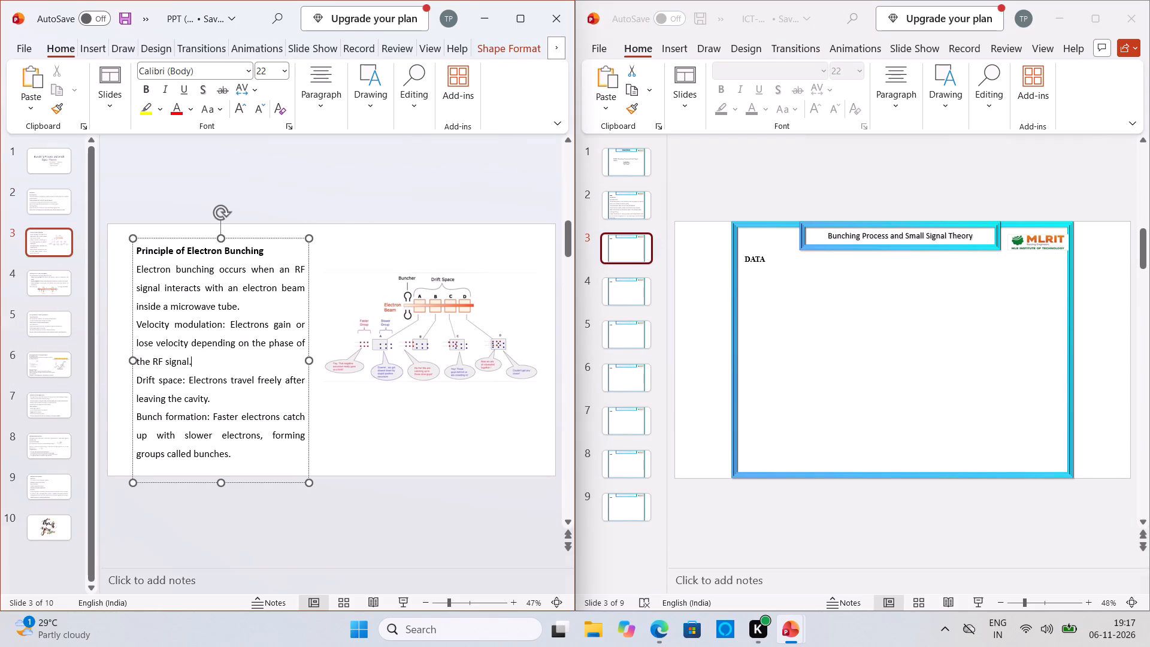
pyautogui.hotkey('ctrl', 'c')
pyautogui.hotkey('ctrl', 'c')
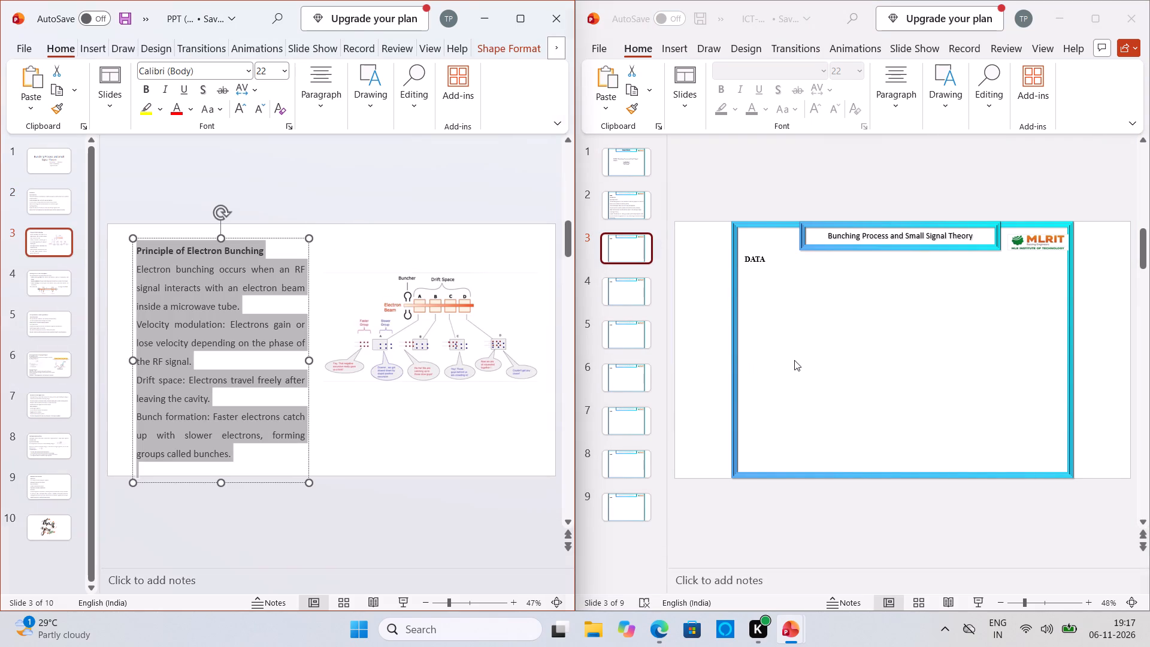
pyautogui.click(794, 360)
pyautogui.click(794, 360)
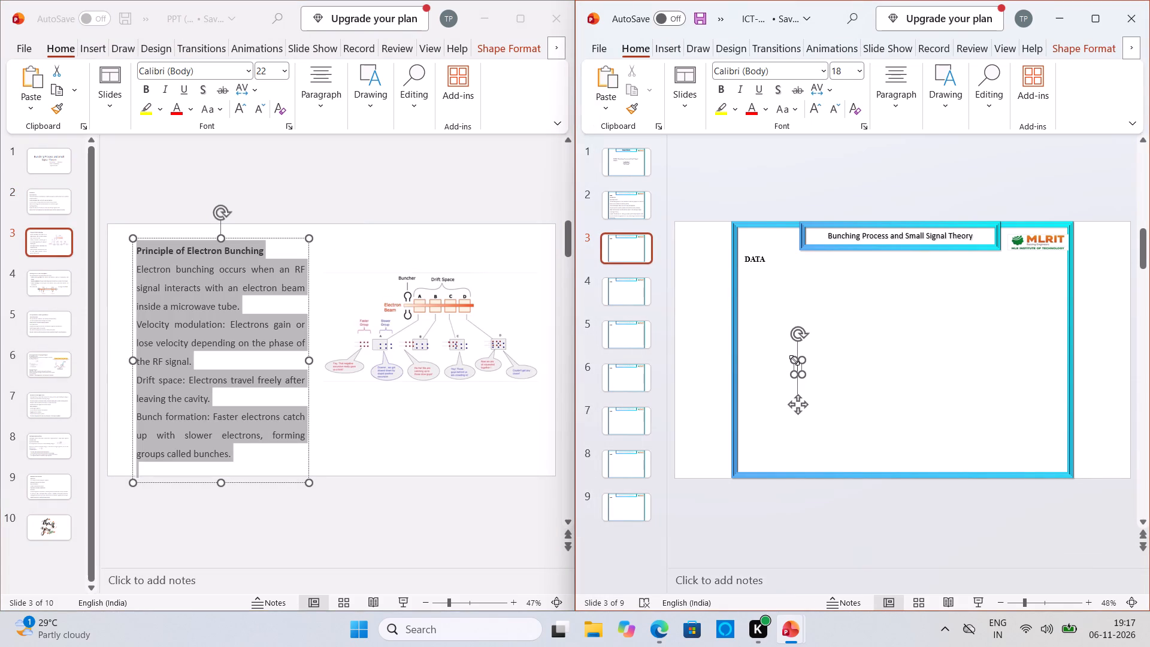
pyautogui.hotkey('ctrl', 'v')
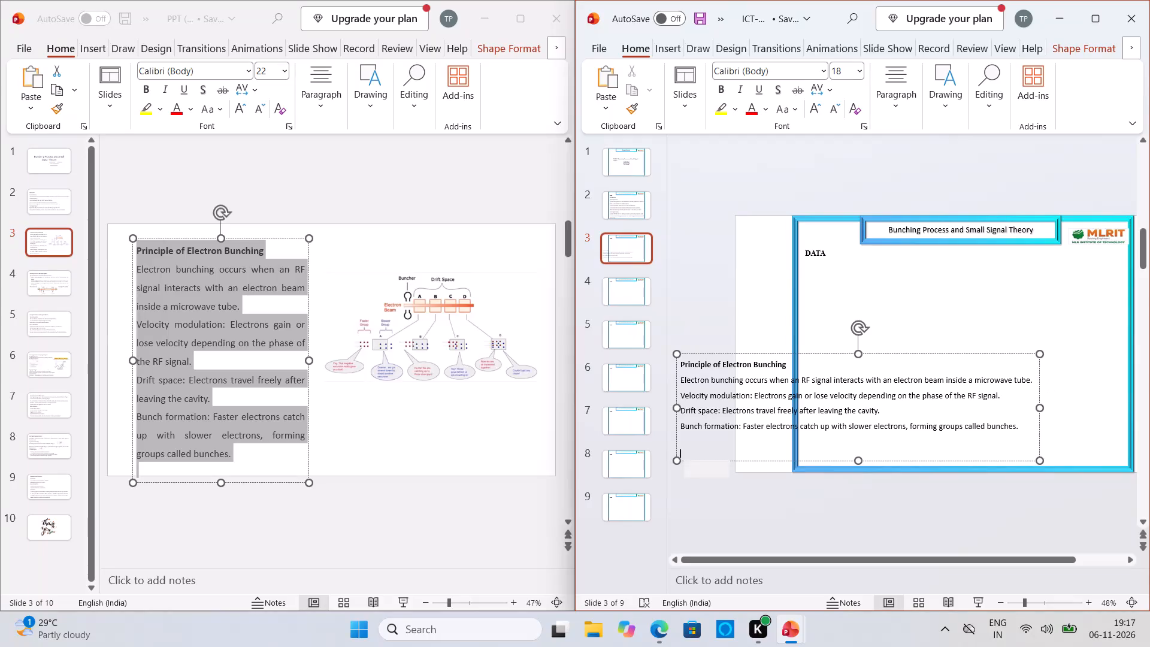
# Narrow the Principle of Electron Bunching text box to about half the frame's width and place it in the frame's left half below DATA.
pyautogui.moveTo(1041, 408); pyautogui.dragTo(838, 466)
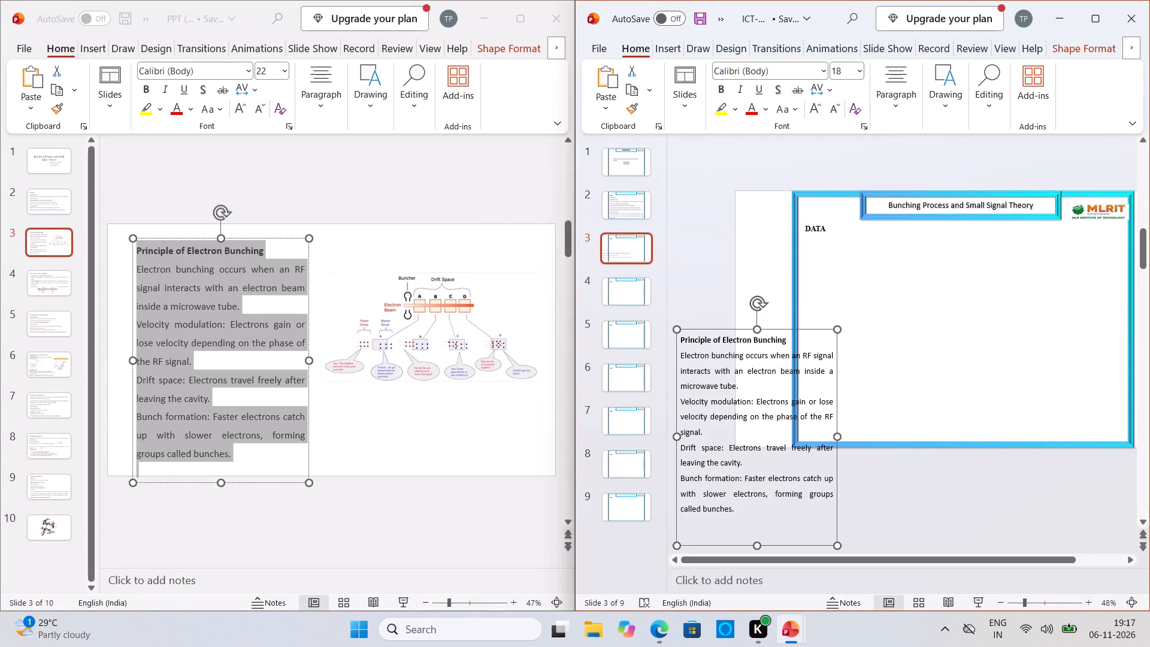
pyautogui.moveTo(836, 406); pyautogui.dragTo(938, 331)
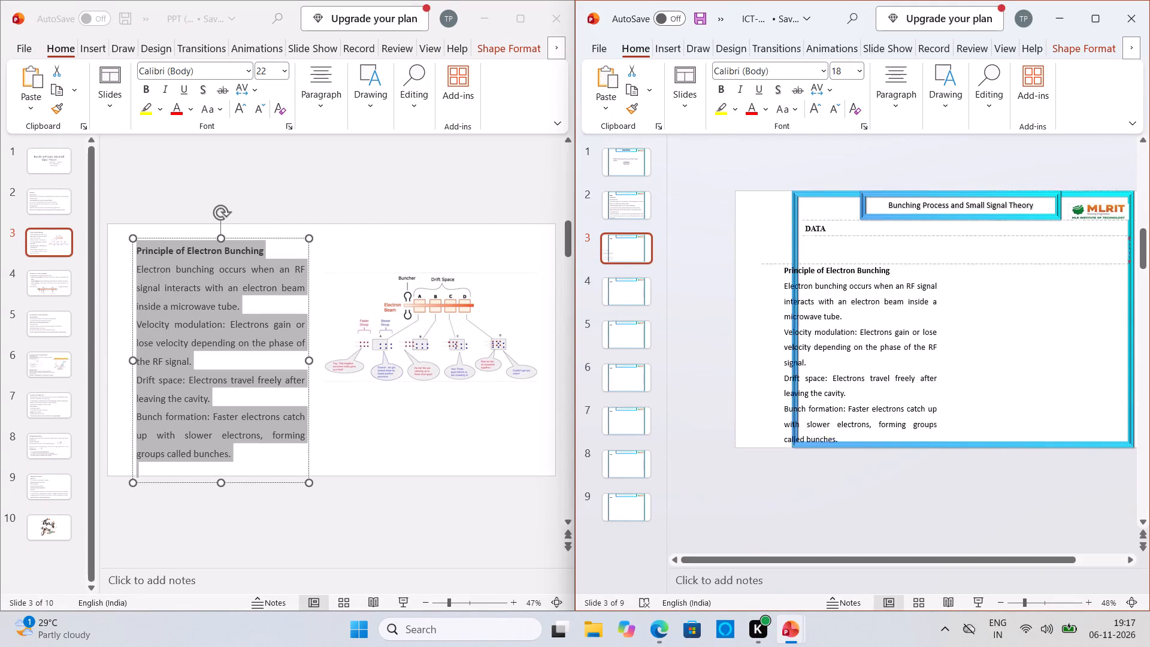
pyautogui.moveTo(938, 331); pyautogui.dragTo(962, 315)
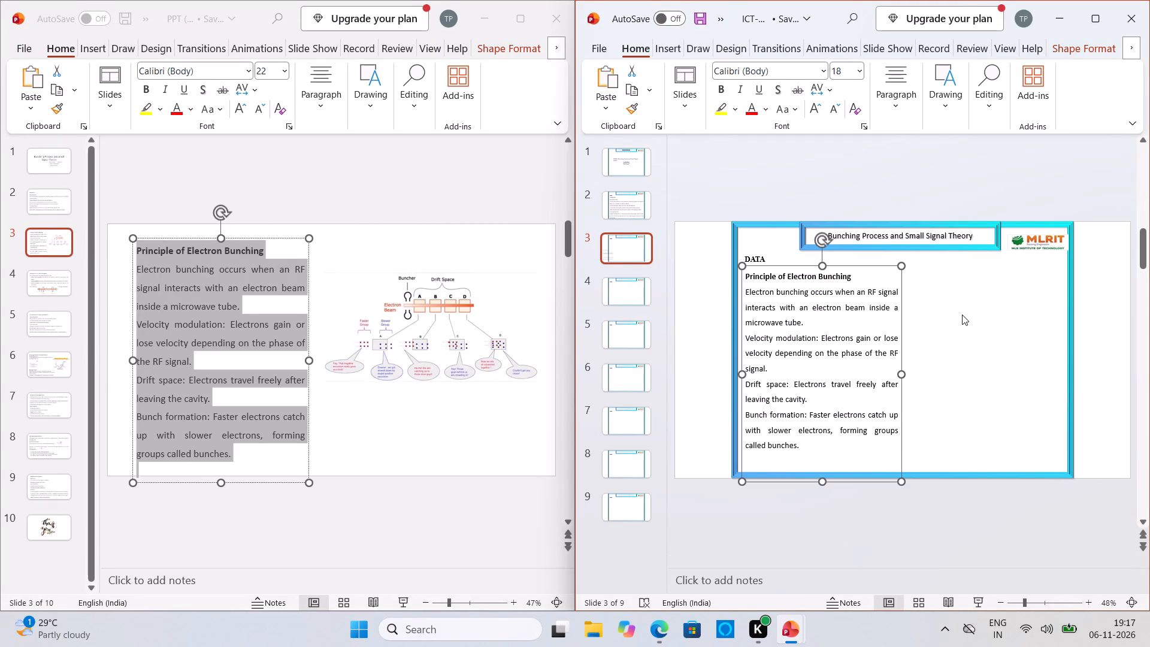
# Copy the buncher and drift space diagram from the source's slide 3 and paste it onto the template's slide 3.
pyautogui.click(471, 366)
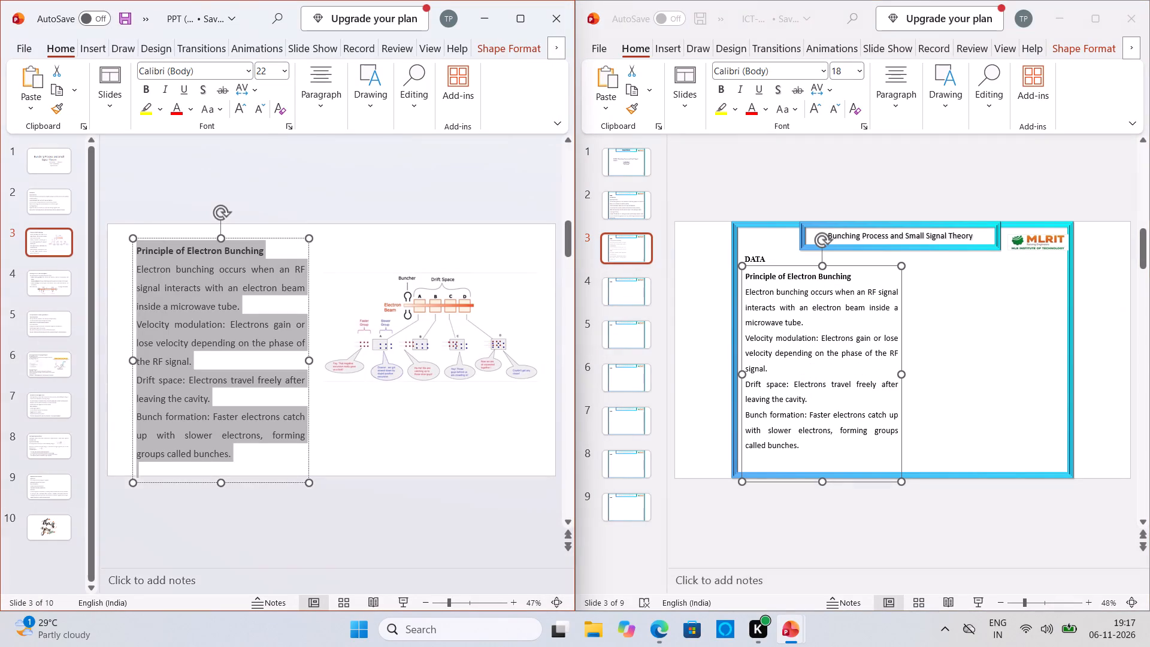
pyautogui.click(471, 366)
pyautogui.hotkey('ctrl', 'c')
pyautogui.hotkey('ctrl', 'c')
pyautogui.hotkey('ctrl', 'c')
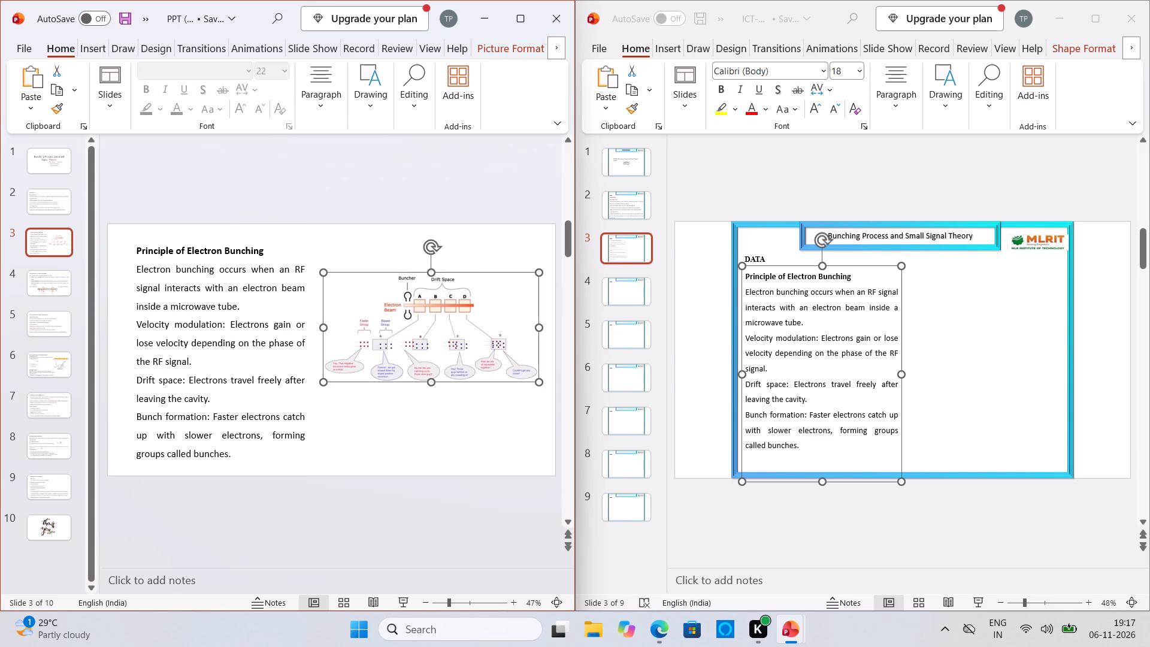
pyautogui.hotkey('ctrl', 'c')
pyautogui.click(842, 525)
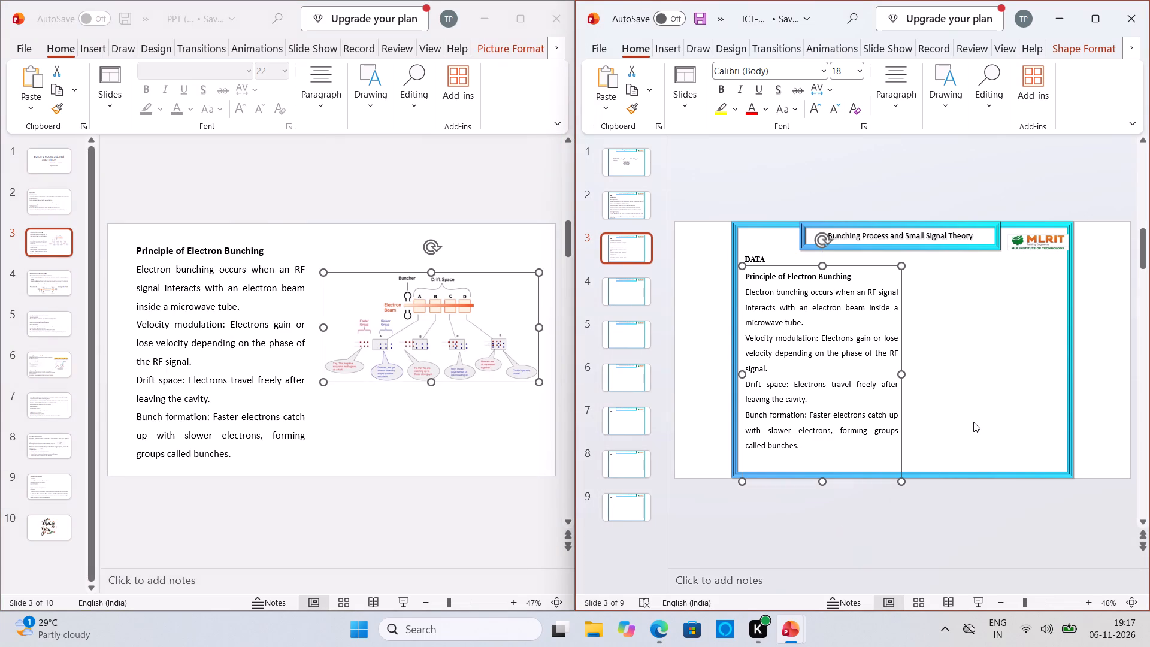
pyautogui.click(973, 422)
pyautogui.hotkey('ctrl', 'v')
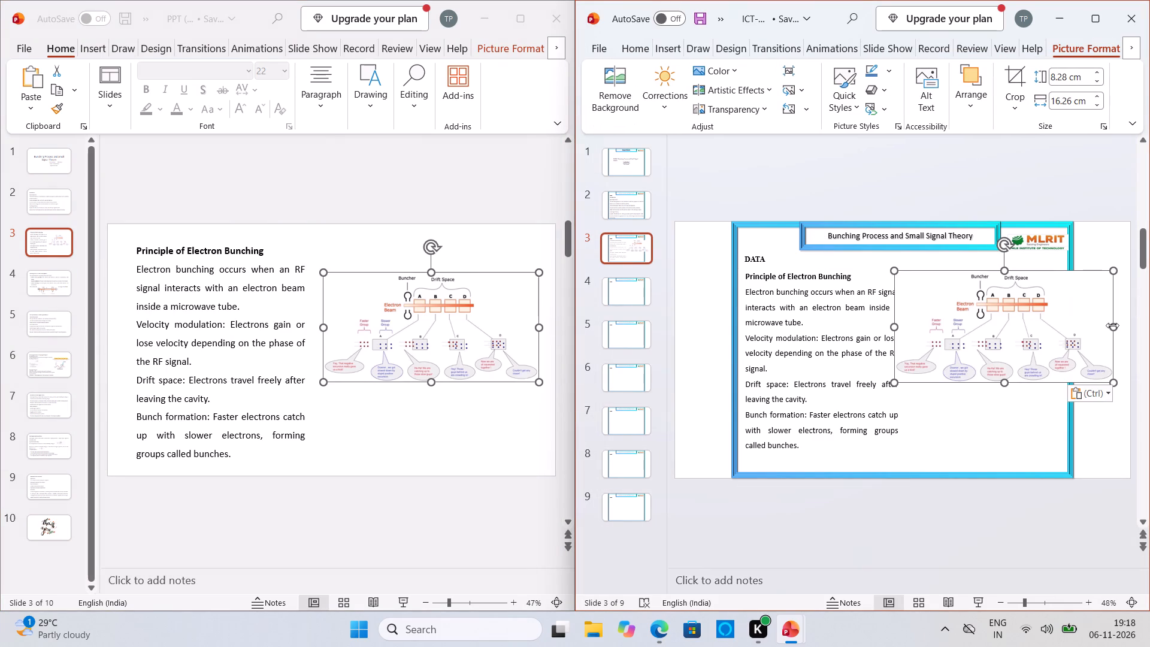
# Resize the pasted diagram to about 9 cm wide and 10.26 cm high, and position it beside the text inside the frame.
pyautogui.moveTo(1112, 330); pyautogui.dragTo(1043, 374)
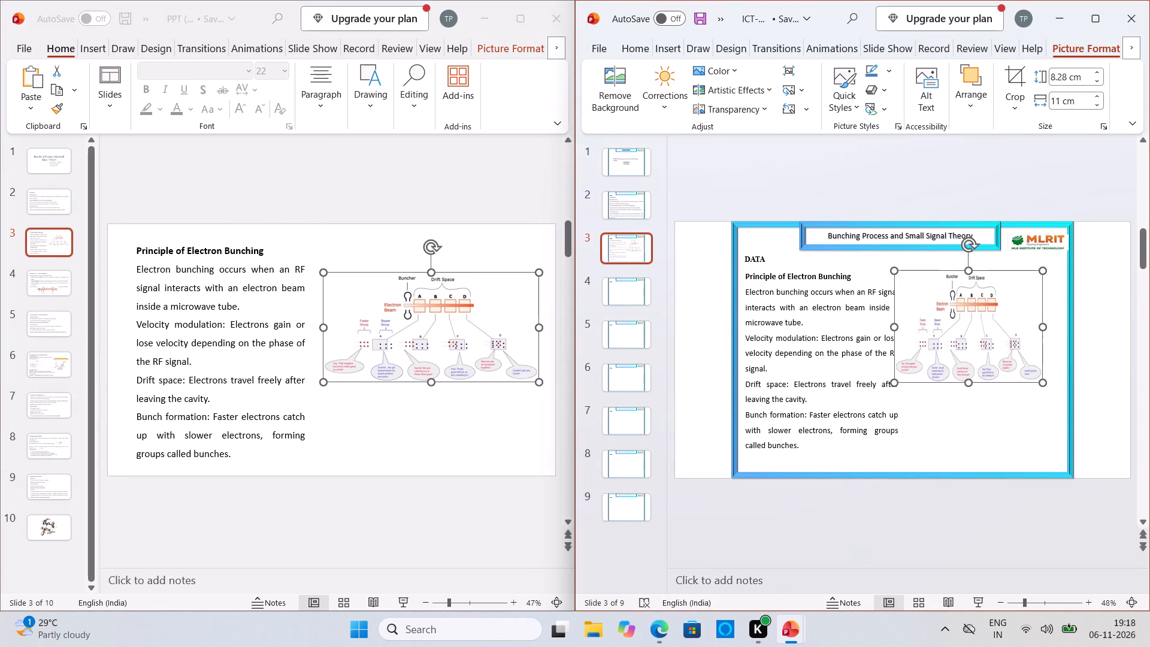
pyautogui.moveTo(892, 325); pyautogui.dragTo(922, 327)
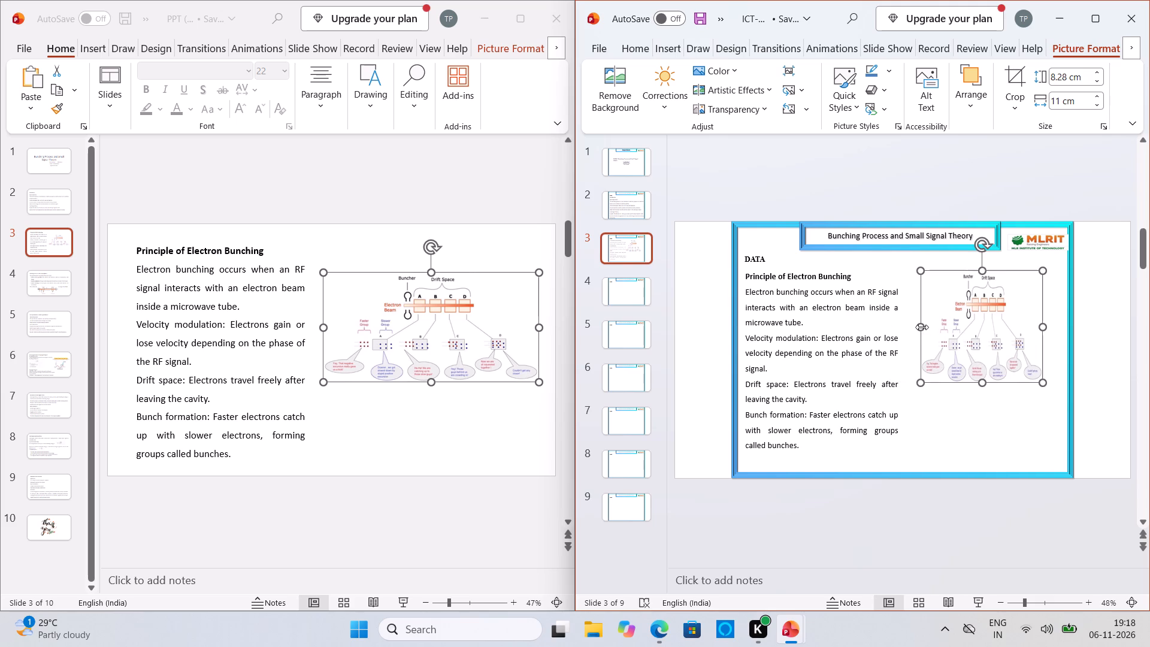
pyautogui.moveTo(982, 382); pyautogui.dragTo(984, 405)
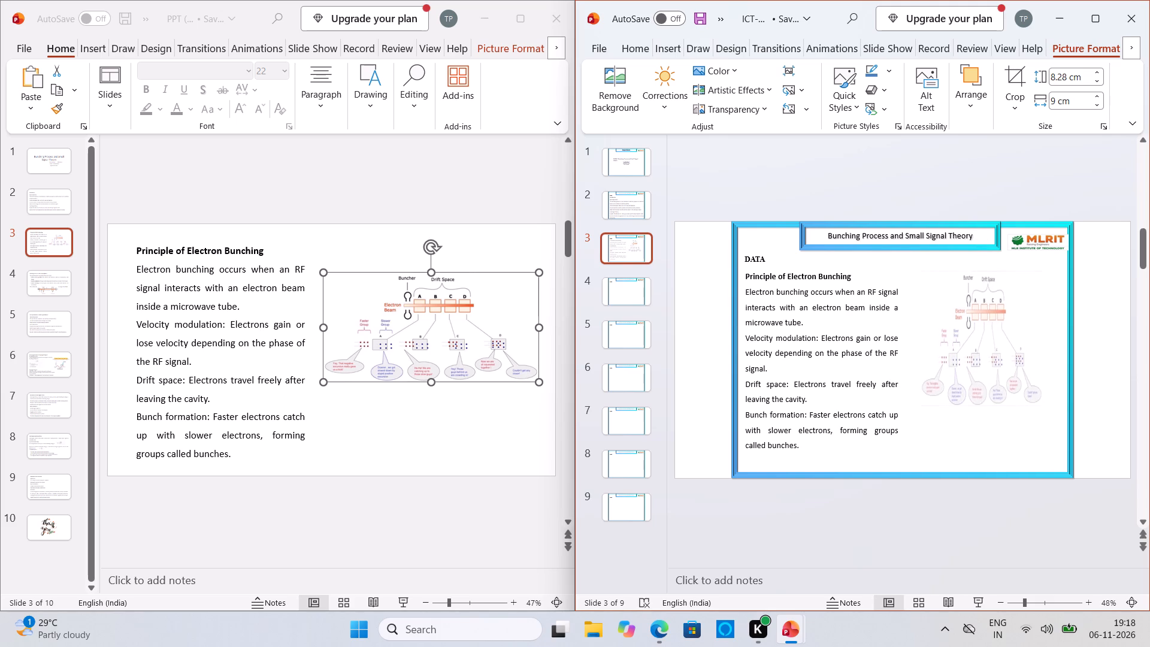
pyautogui.moveTo(984, 405); pyautogui.dragTo(984, 409)
pyautogui.moveTo(998, 365); pyautogui.dragTo(1005, 382)
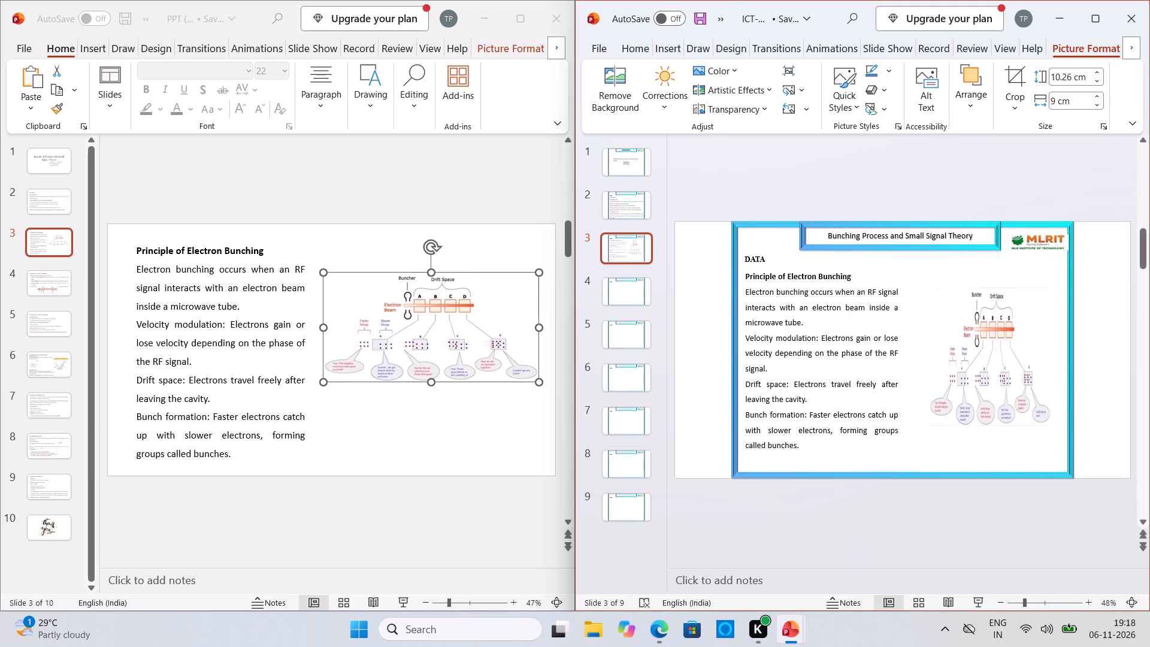
pyautogui.moveTo(1005, 382); pyautogui.dragTo(997, 382)
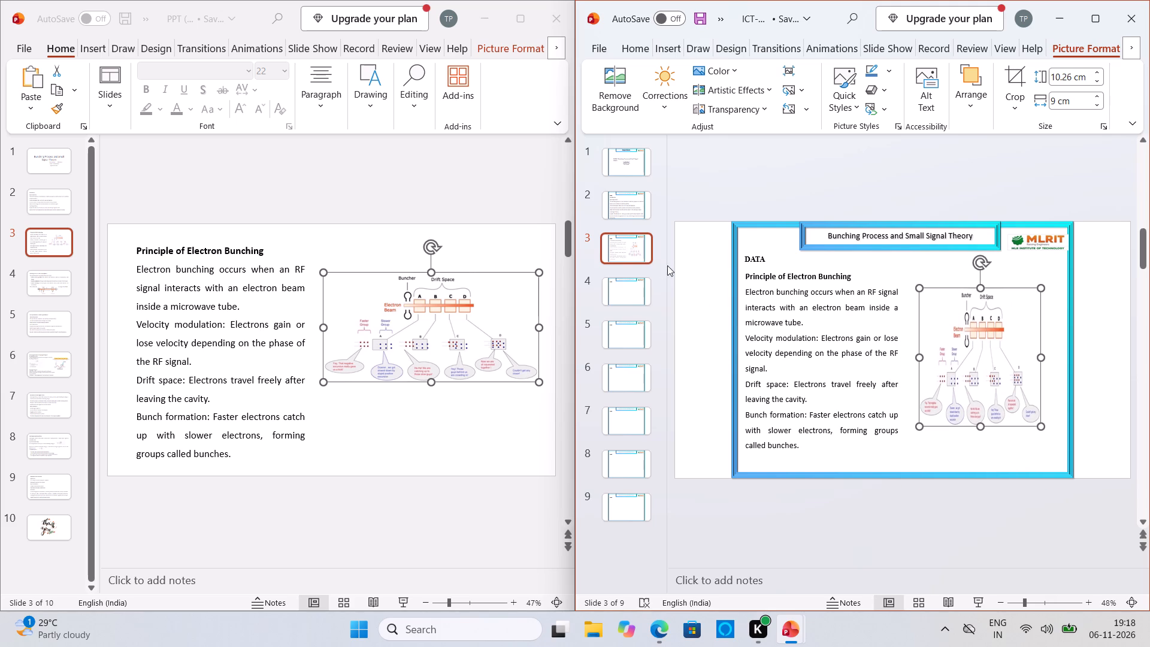
# Copy all the Bunching Process in a Two-Cavity Klystron text from the source's slide 4 and paste it onto the template's slide 4.
pyautogui.click(630, 285)
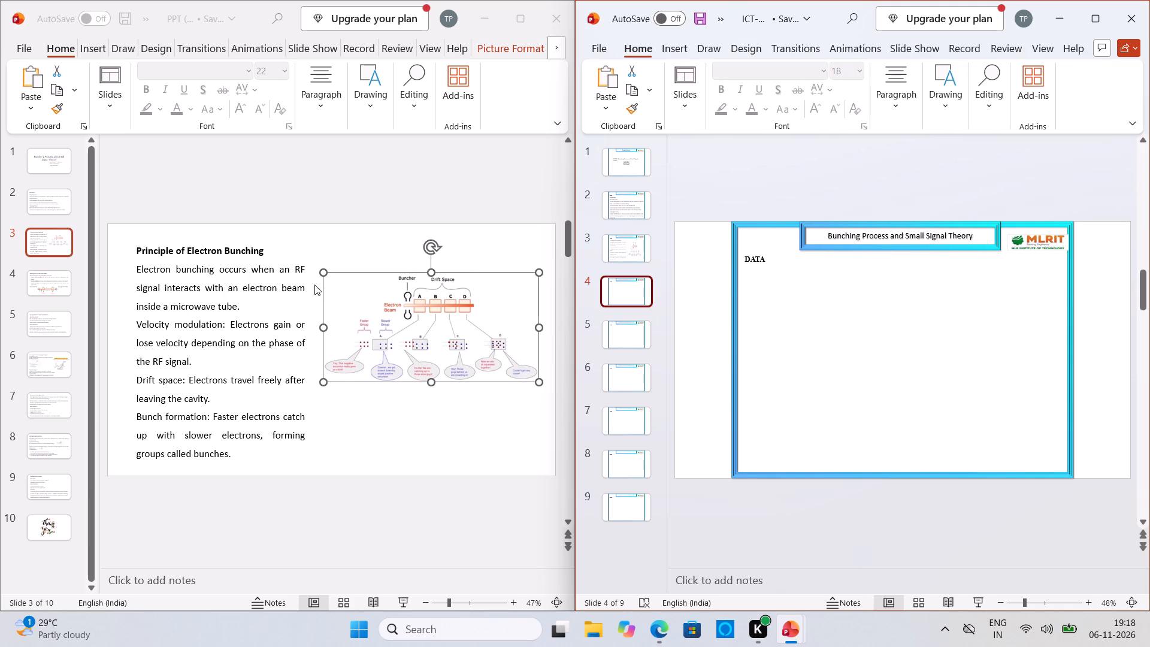
pyautogui.click(35, 276)
pyautogui.click(35, 276)
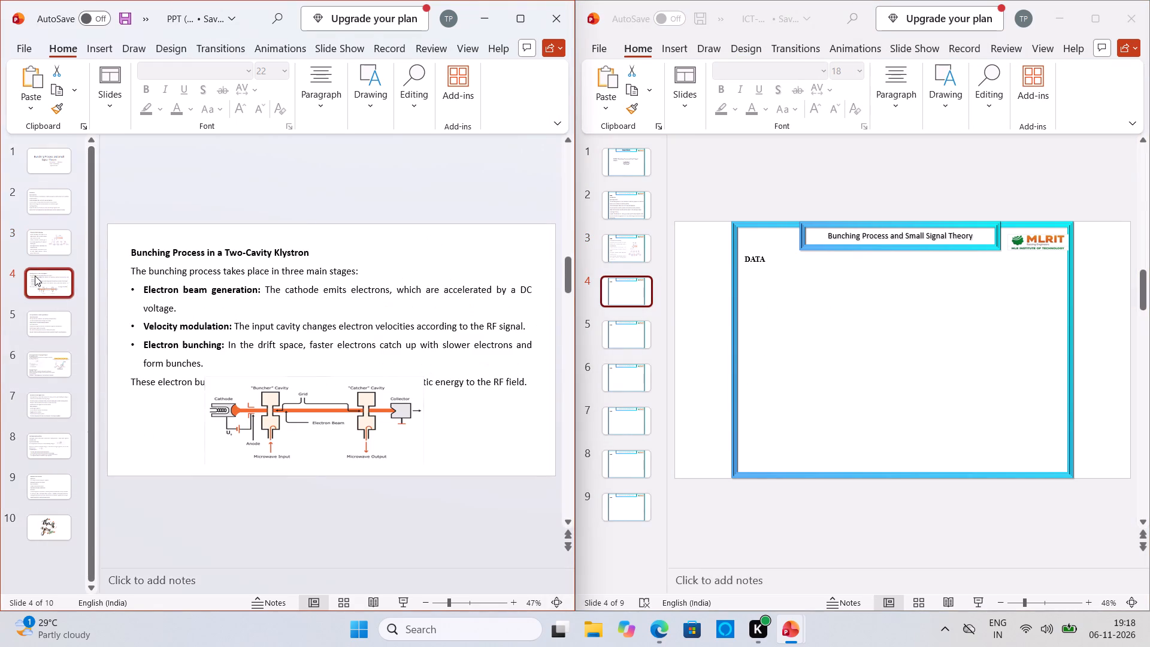
pyautogui.click(222, 339)
pyautogui.hotkey('ctrl', 'a')
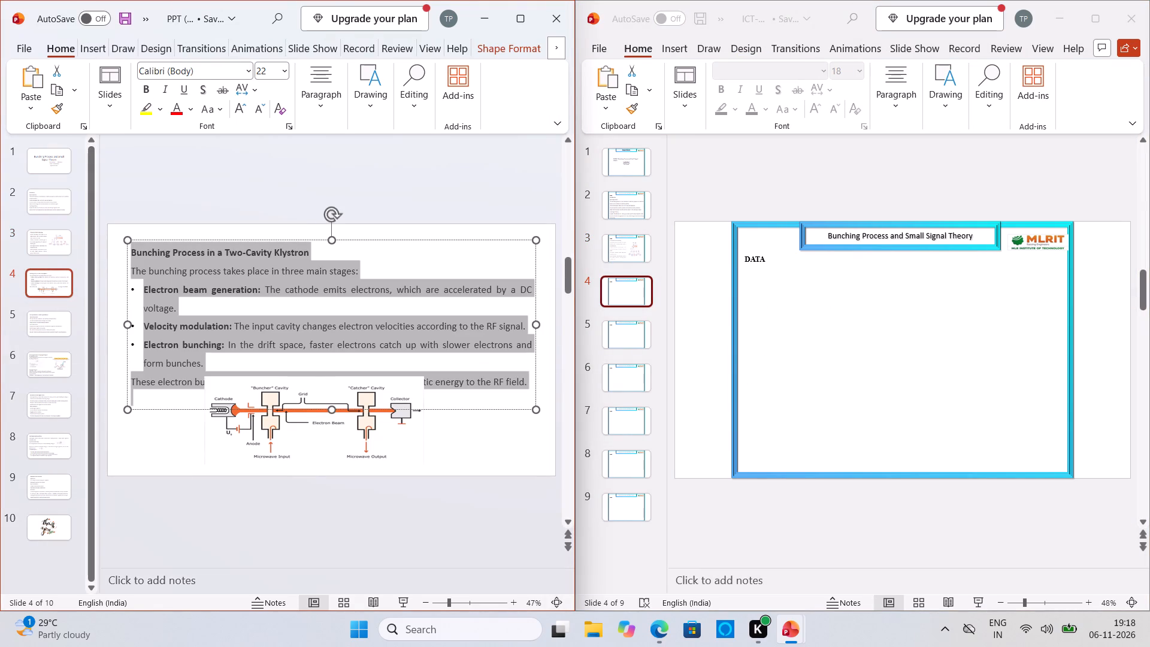
pyautogui.hotkey('ctrl', 'c')
pyautogui.hotkey('ctrl', 'c')
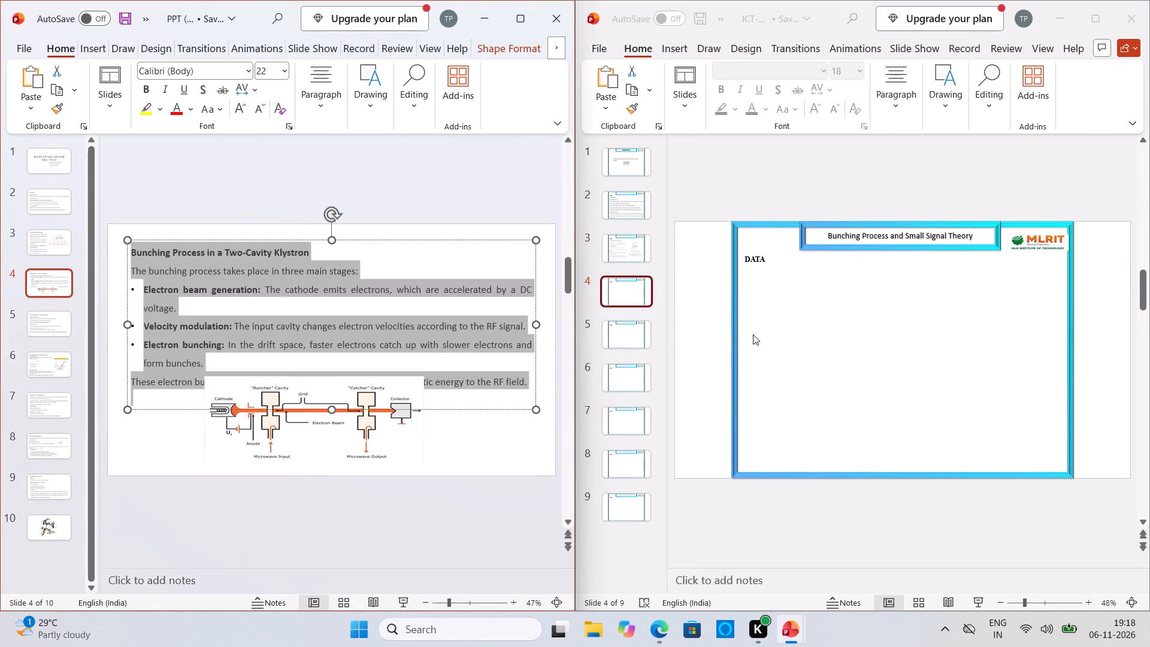
pyautogui.click(753, 334)
pyautogui.hotkey('ctrl', 'v')
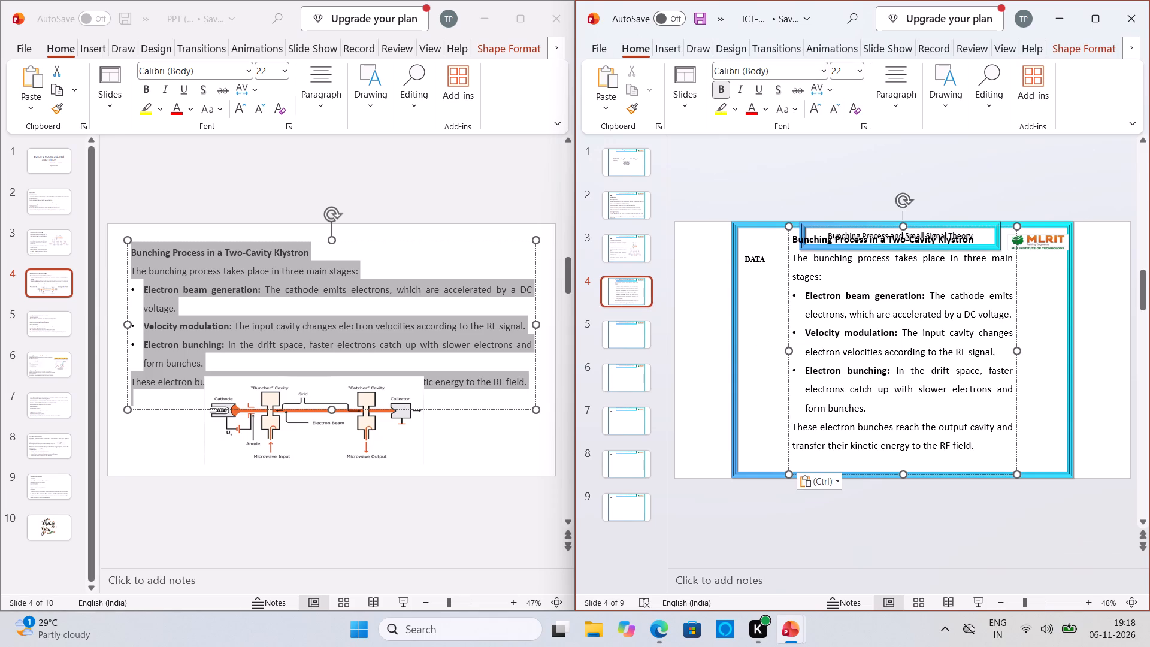
# Widen the pasted klystron text box to span the frame's inner width and place it just below DATA.
pyautogui.moveTo(1013, 353); pyautogui.dragTo(1063, 354)
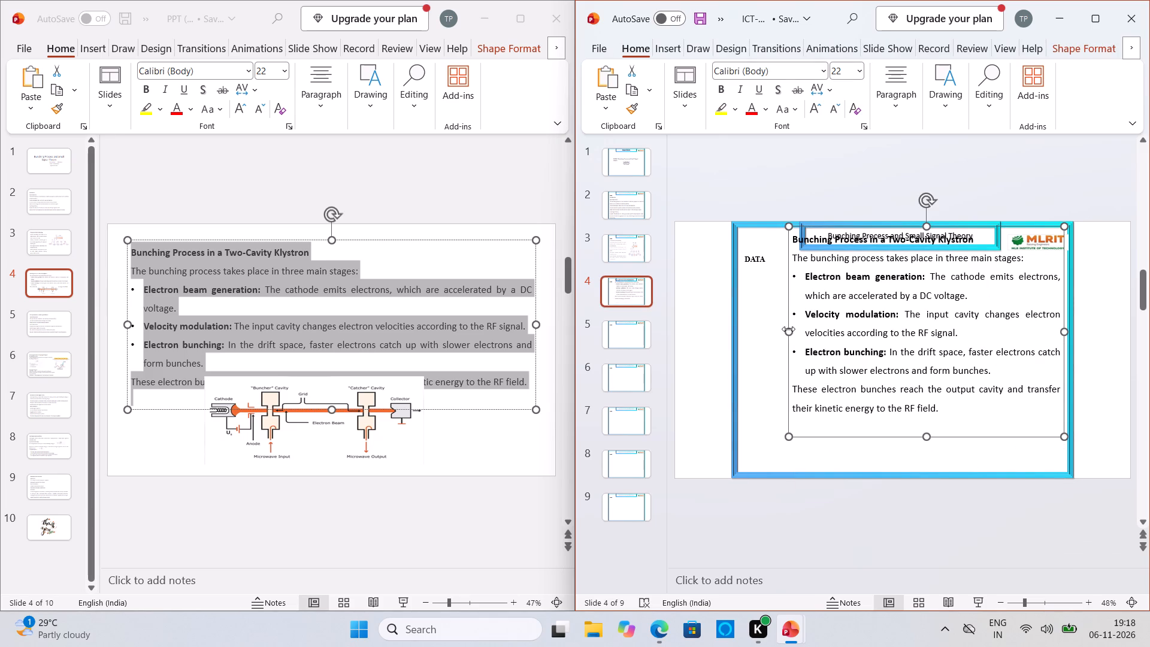
pyautogui.moveTo(788, 329); pyautogui.dragTo(741, 333)
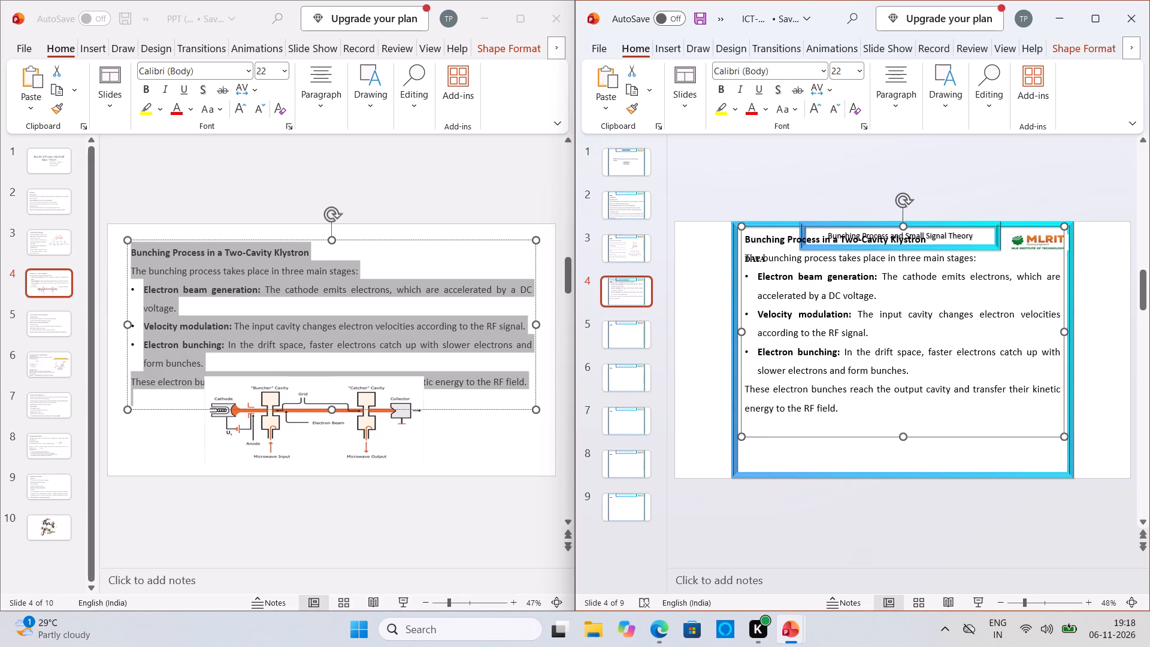
pyautogui.moveTo(918, 434); pyautogui.dragTo(922, 468)
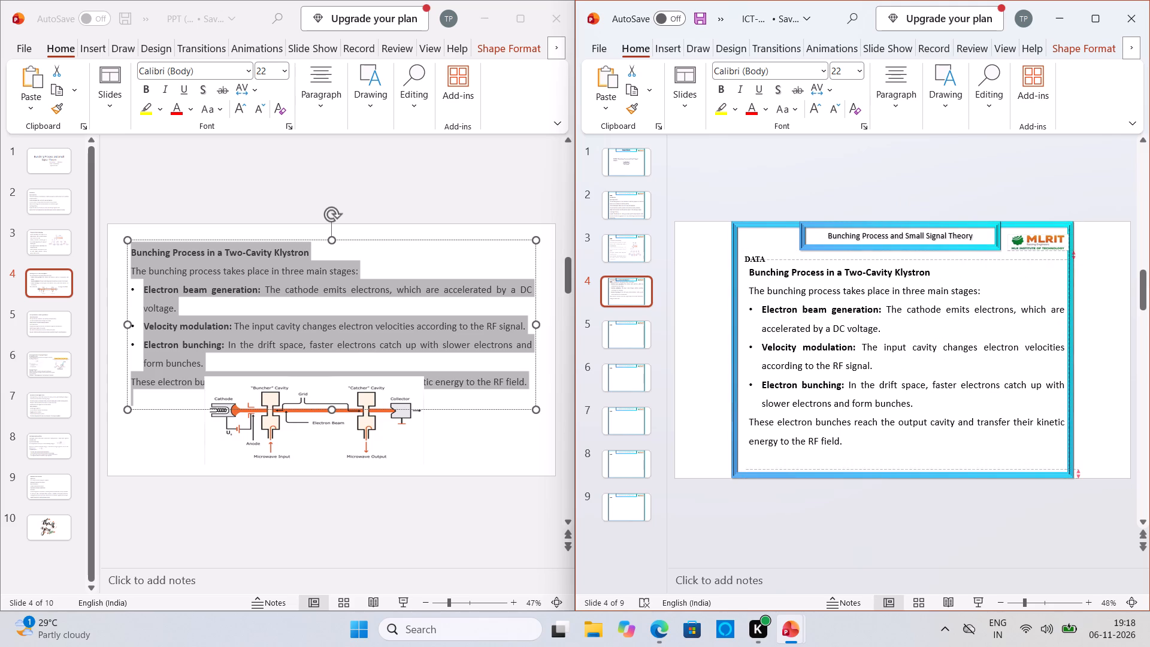
pyautogui.moveTo(922, 468); pyautogui.dragTo(918, 470)
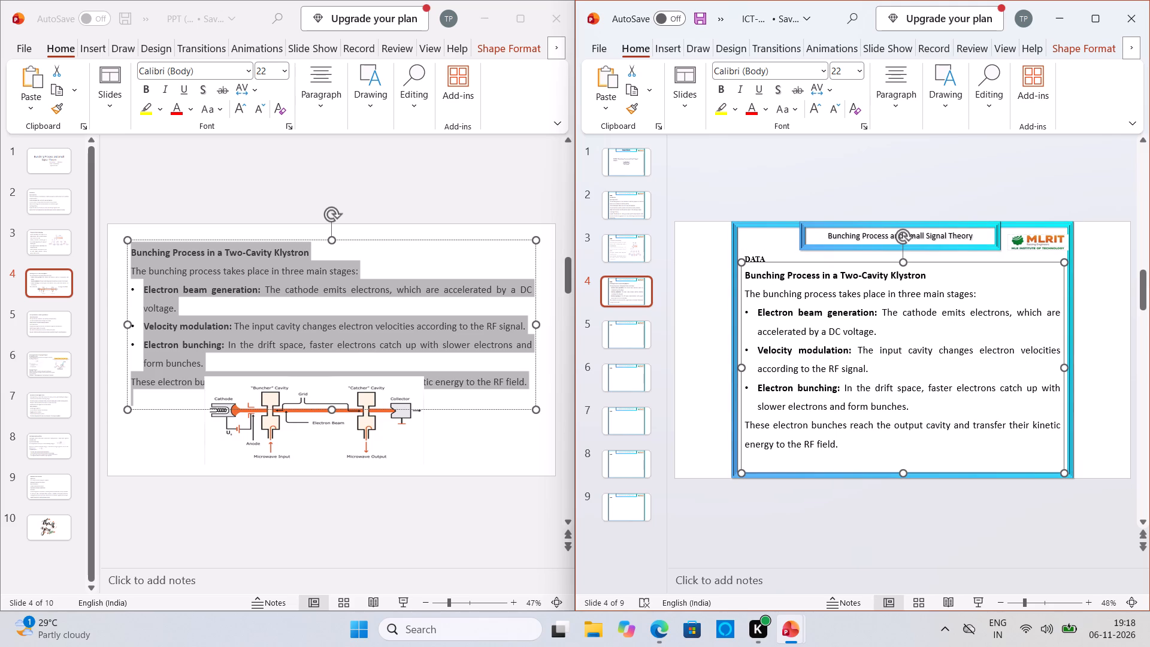
# Copy the two-cavity klystron diagram from the source's slide 4.
pyautogui.click(628, 334)
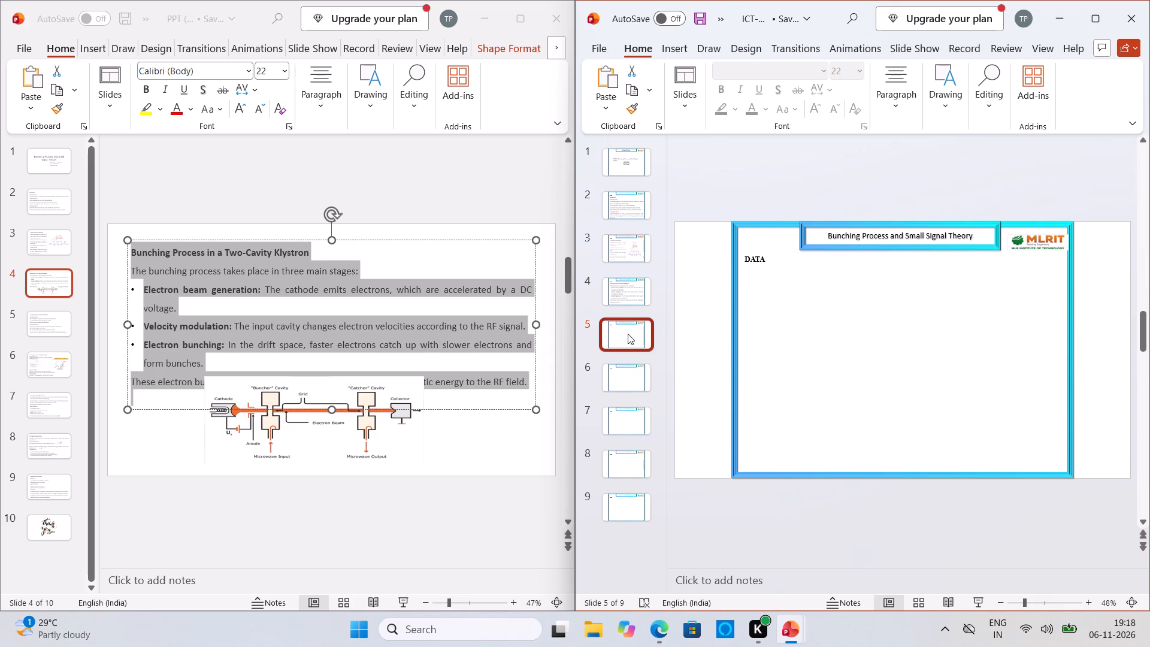
pyautogui.click(334, 410)
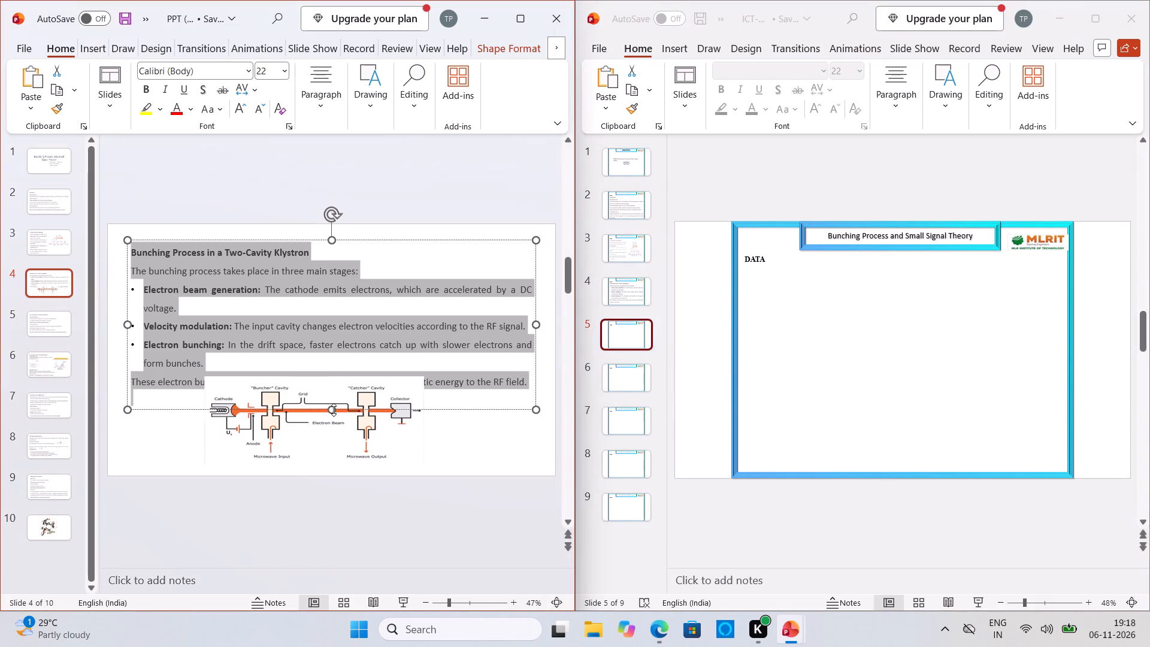
pyautogui.click(359, 344)
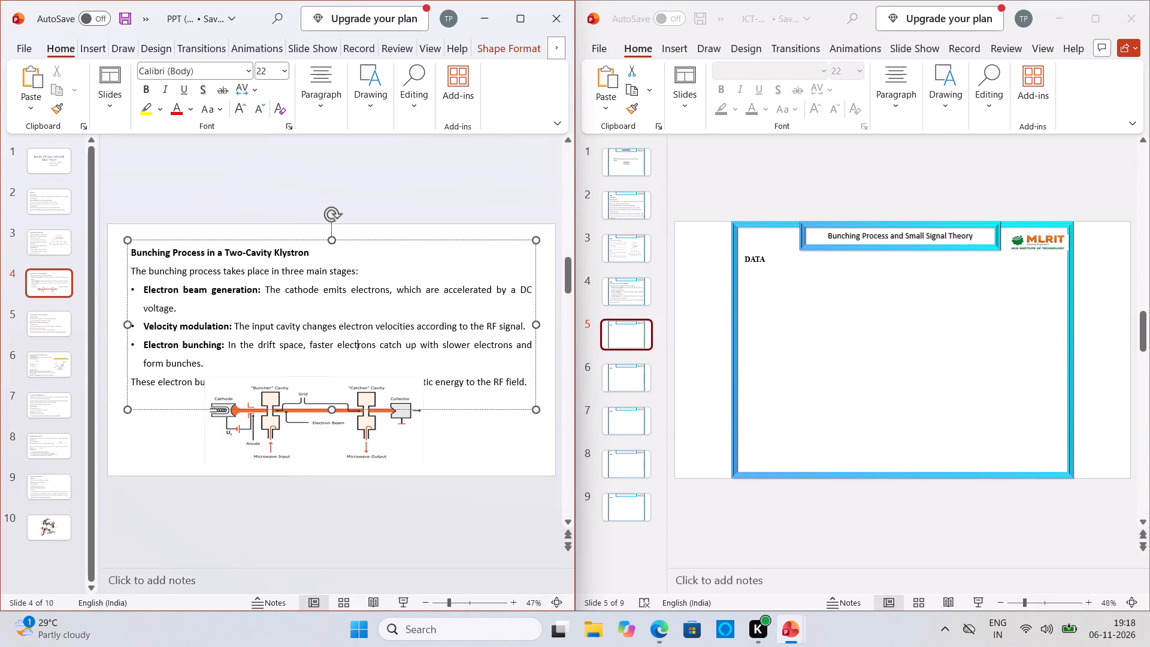
pyautogui.click(632, 298)
pyautogui.click(632, 298)
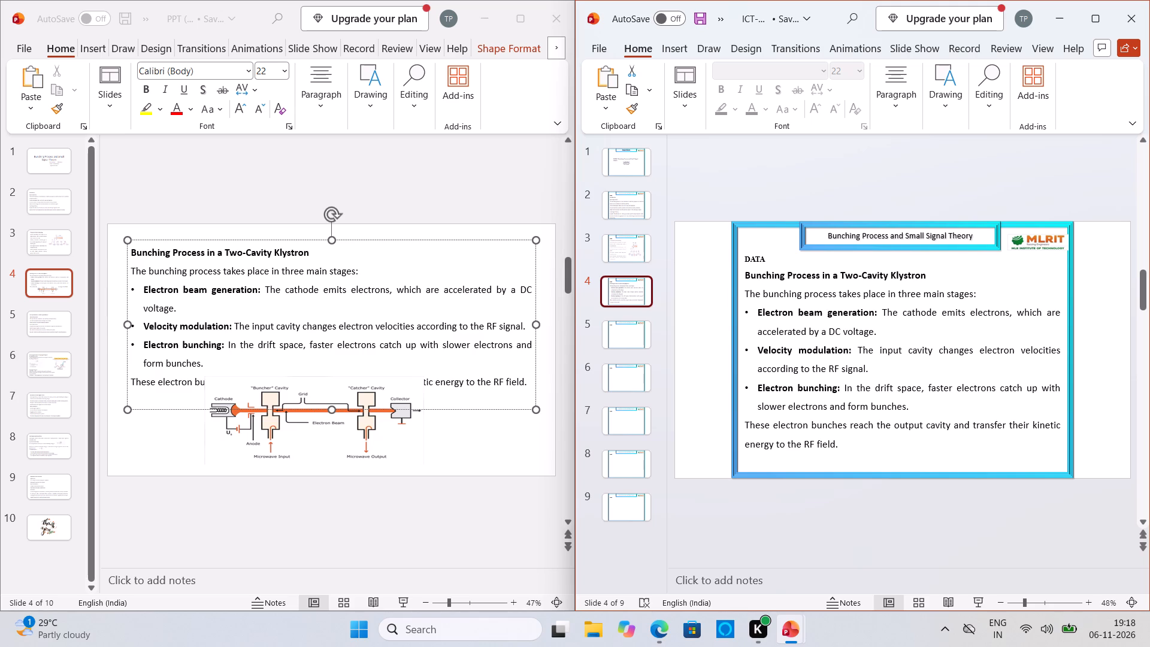
pyautogui.click(641, 333)
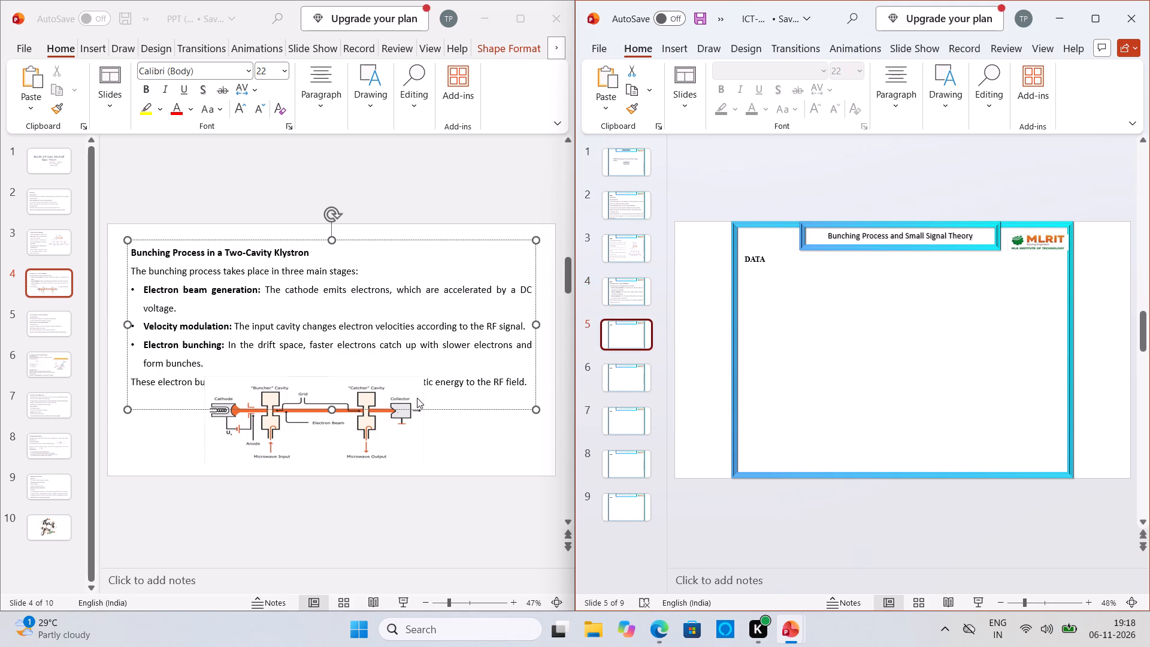
pyautogui.click(346, 415)
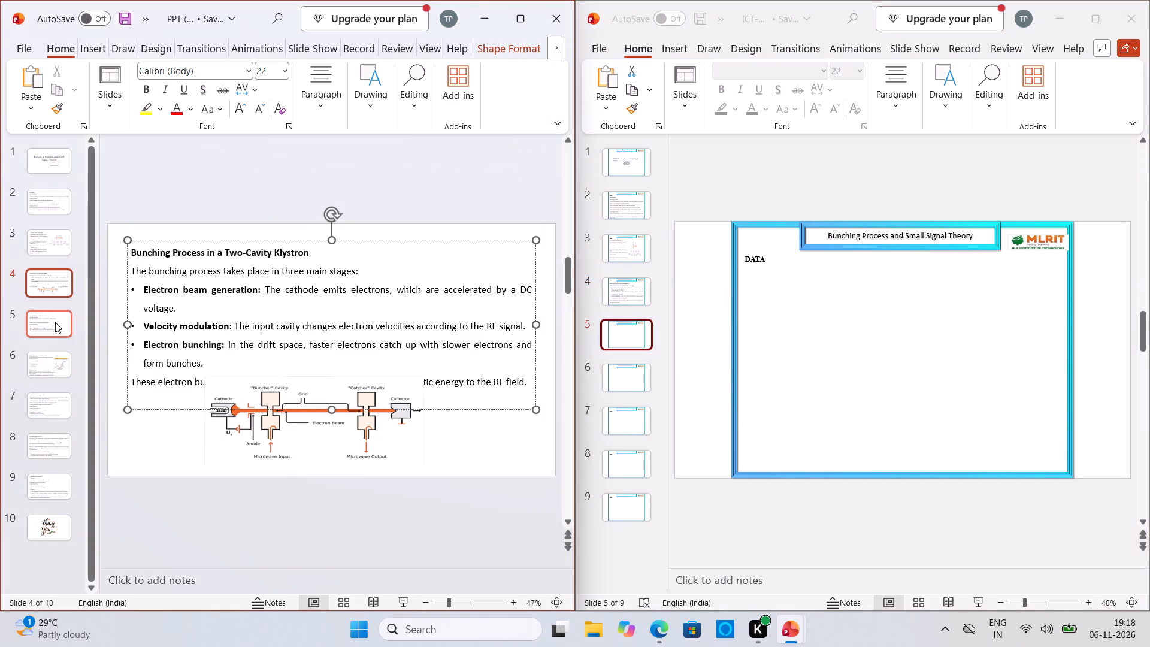
pyautogui.click(55, 322)
pyautogui.click(63, 276)
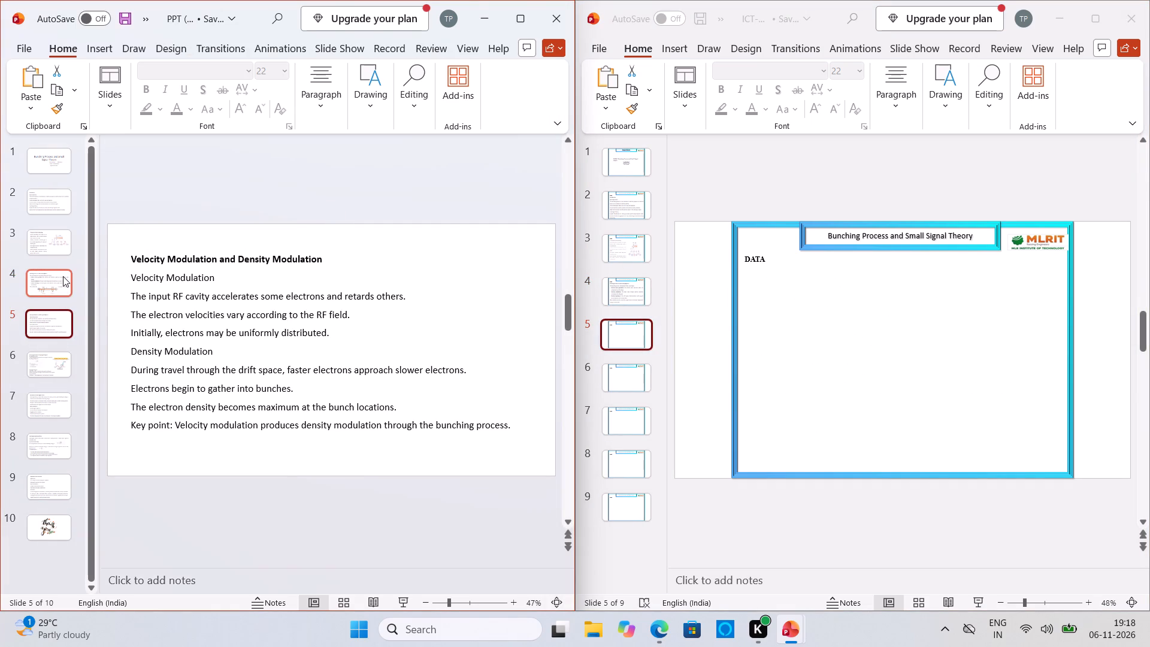
pyautogui.click(297, 422)
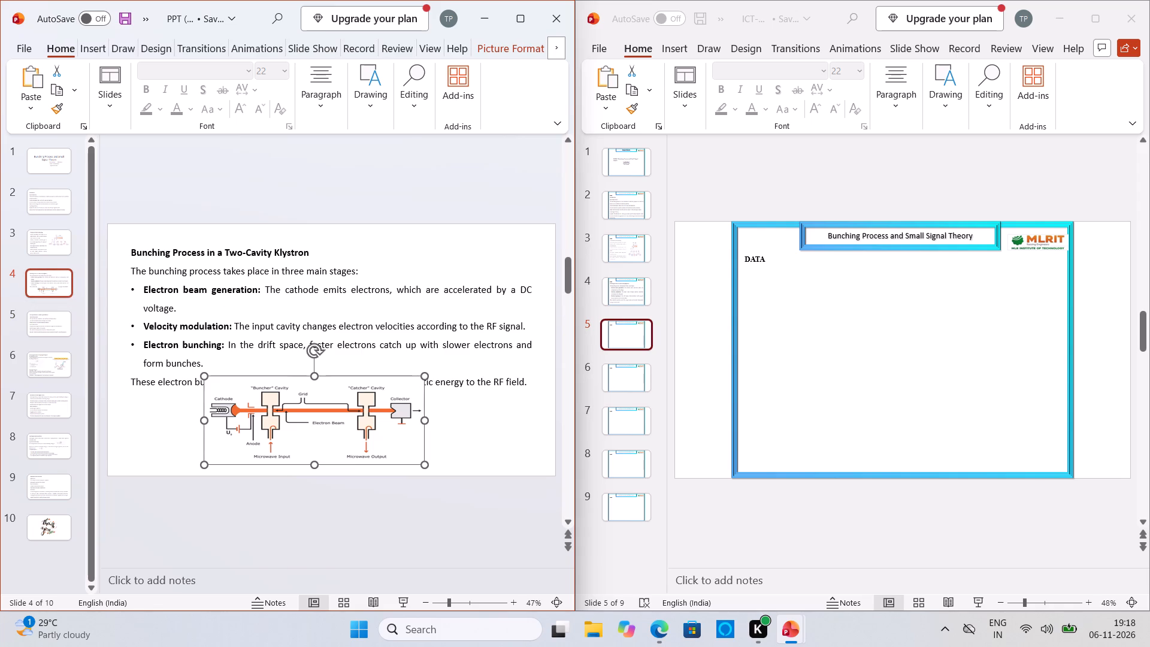
pyautogui.hotkey('ctrl', 'c')
pyautogui.hotkey('ctrl', 'c')
pyautogui.hotkey('ctrl', 'c')
# Adjust the text box width on the template's slide 4 so its right edge meets the frame's inner border.
pyautogui.click(630, 299)
pyautogui.click(630, 299)
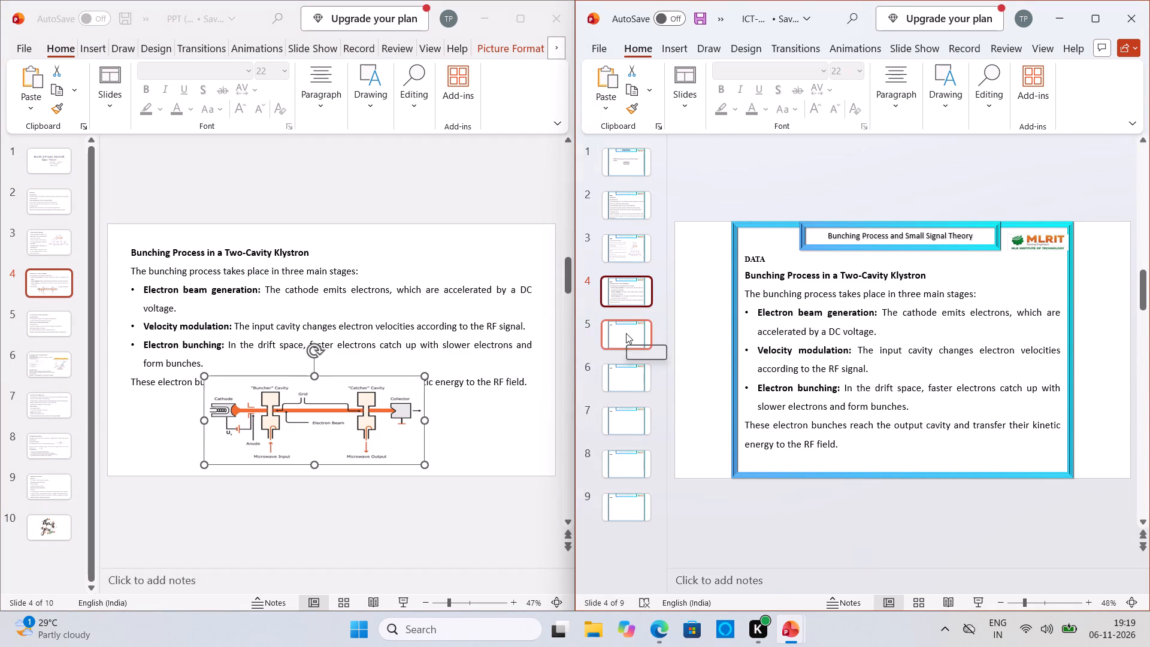
pyautogui.click(804, 346)
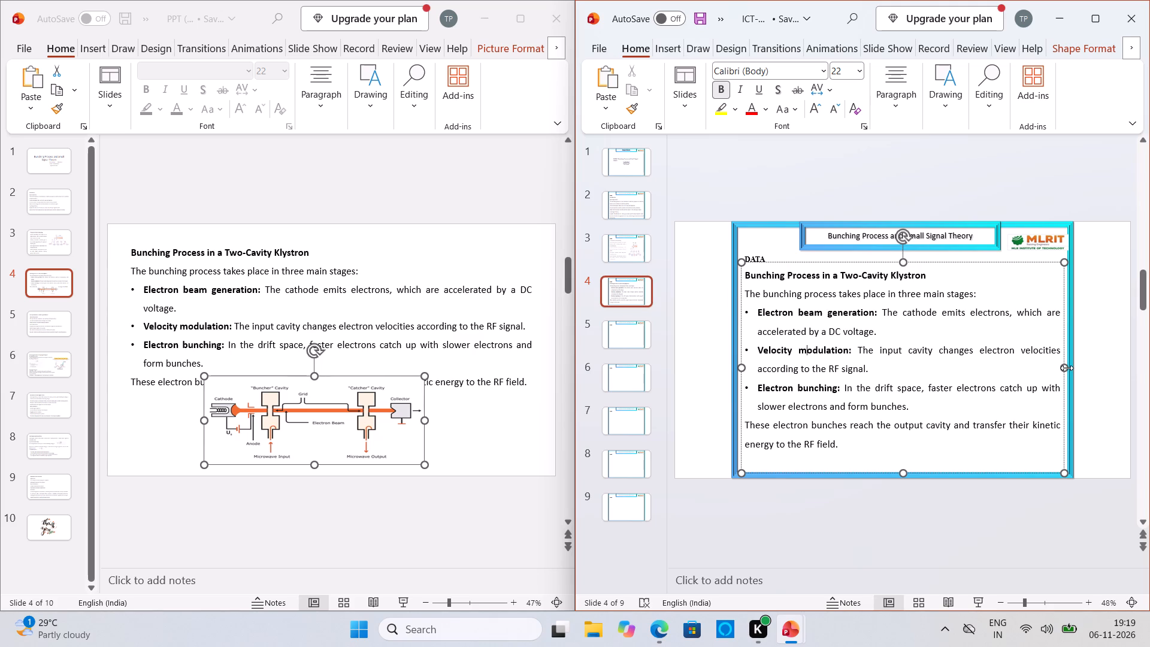
pyautogui.moveTo(1067, 368); pyautogui.dragTo(940, 394)
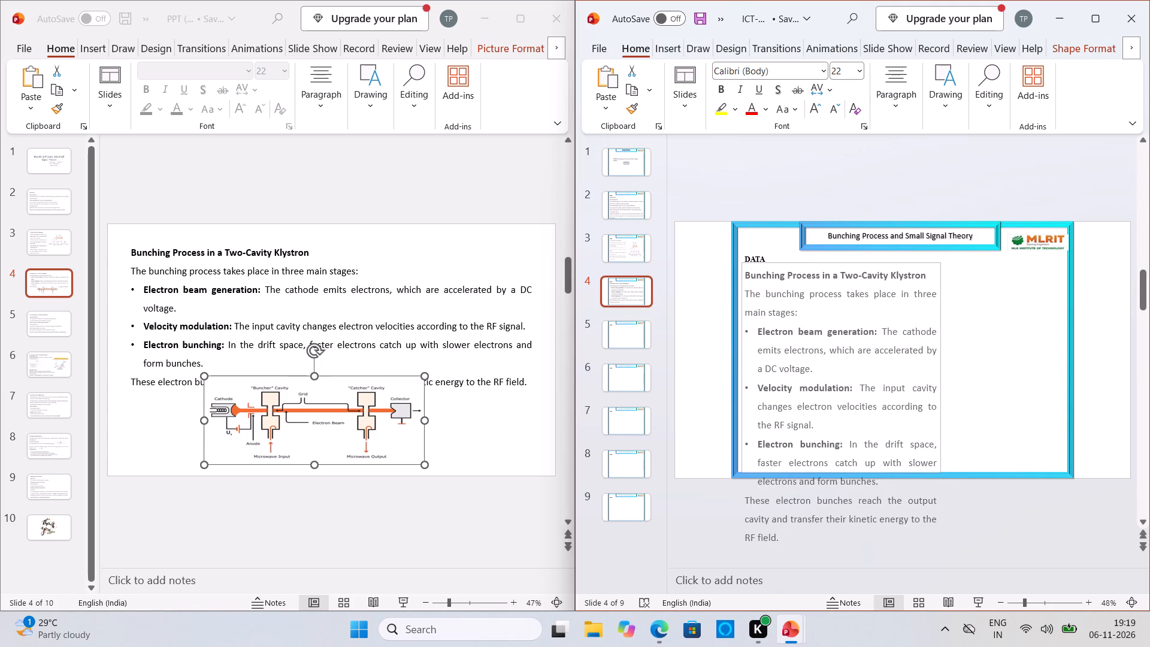
pyautogui.moveTo(940, 394); pyautogui.dragTo(983, 382)
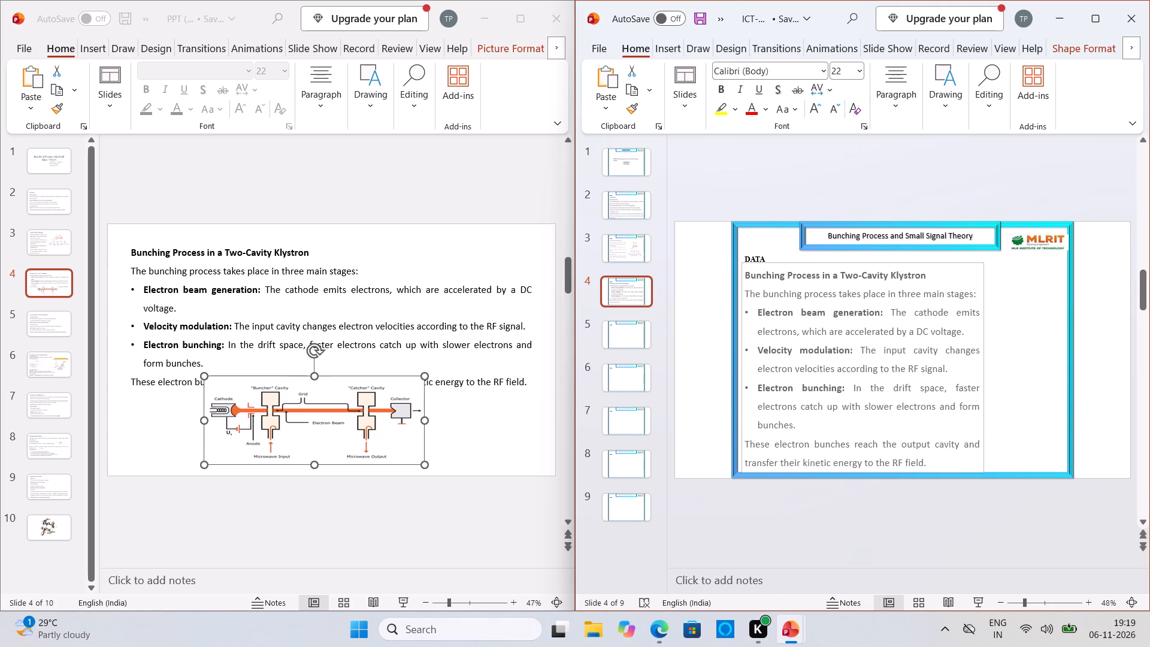
pyautogui.moveTo(983, 382); pyautogui.dragTo(1104, 362)
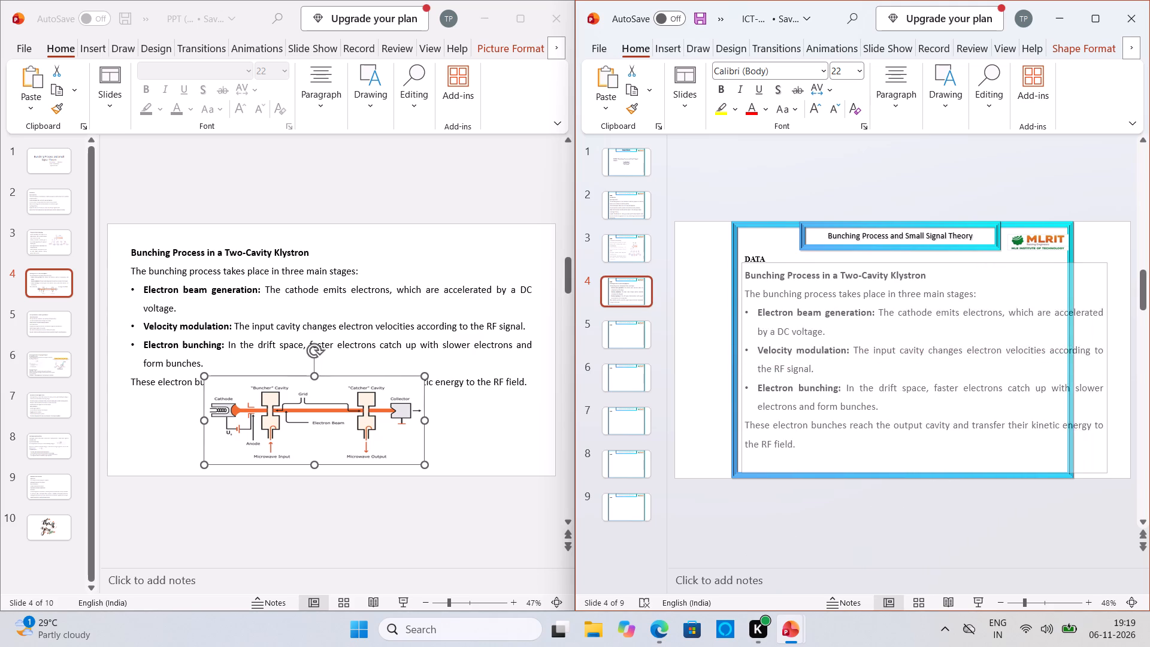
pyautogui.moveTo(1104, 362); pyautogui.dragTo(1070, 362)
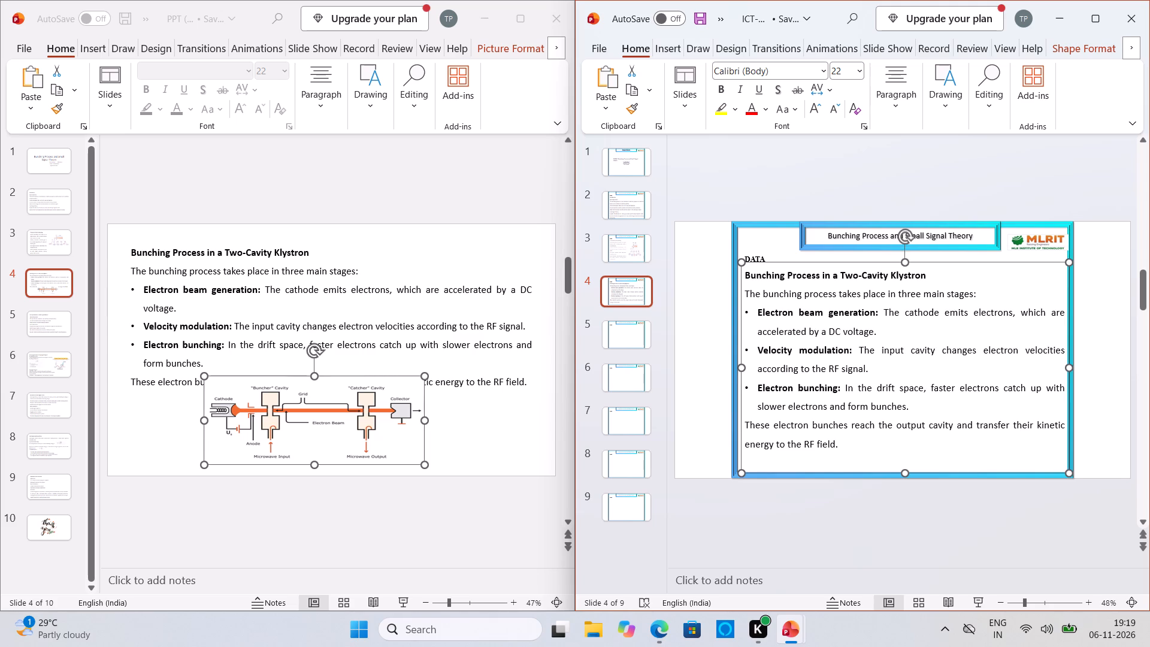
pyautogui.moveTo(877, 492); pyautogui.dragTo(804, 447)
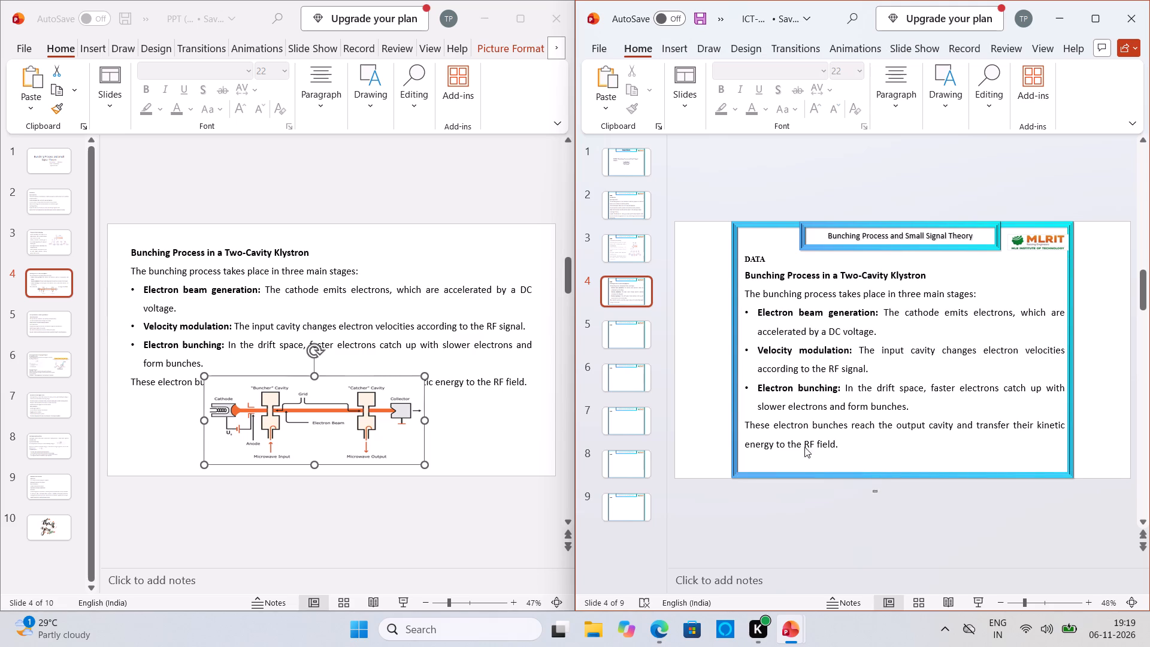
pyautogui.moveTo(804, 447); pyautogui.dragTo(746, 487)
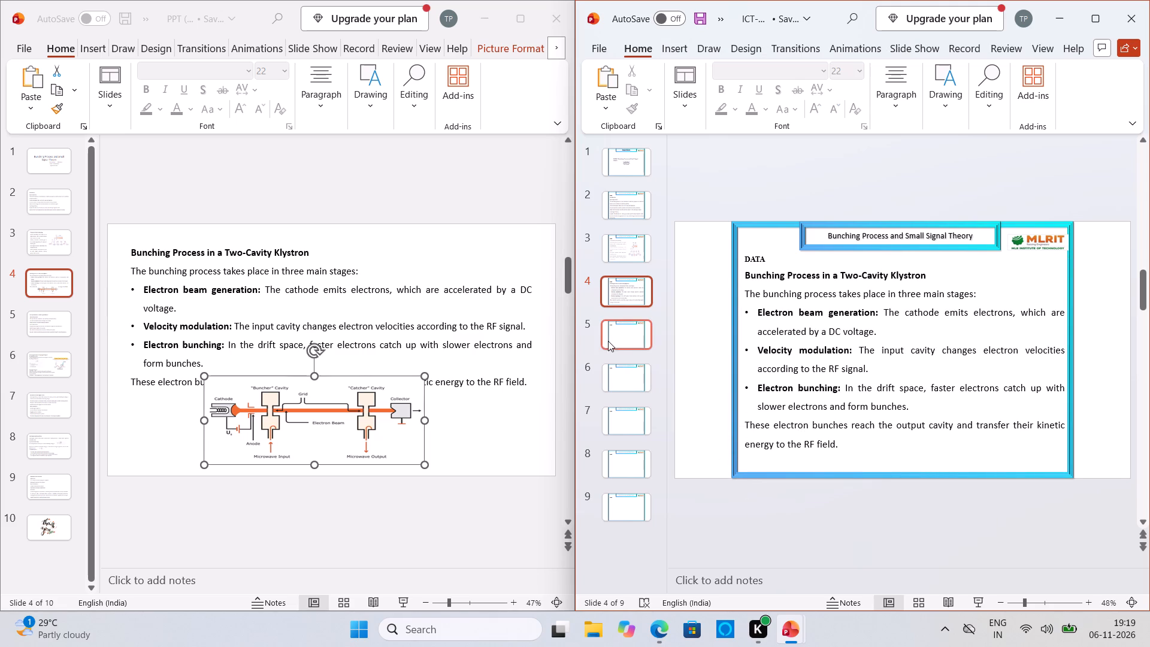
# Paste the klystron diagram onto the template's slide 5 and centre it horizontally inside the frame, below DATA.
pyautogui.click(607, 340)
pyautogui.hotkey('ctrl', 'v')
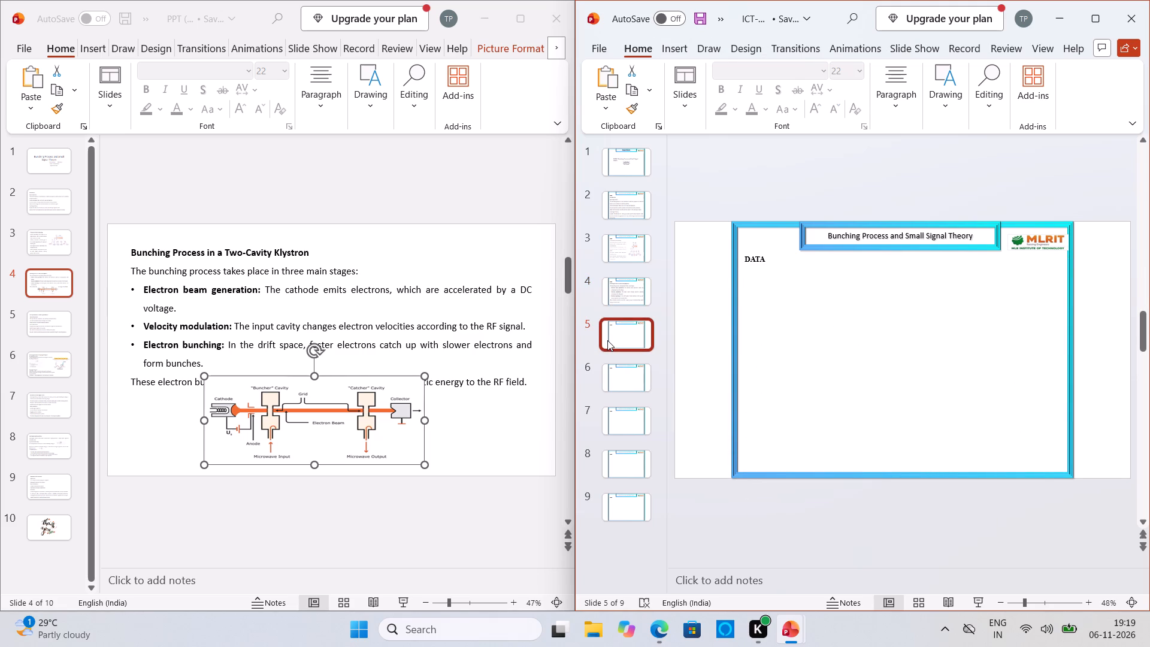
pyautogui.moveTo(875, 398); pyautogui.dragTo(880, 349)
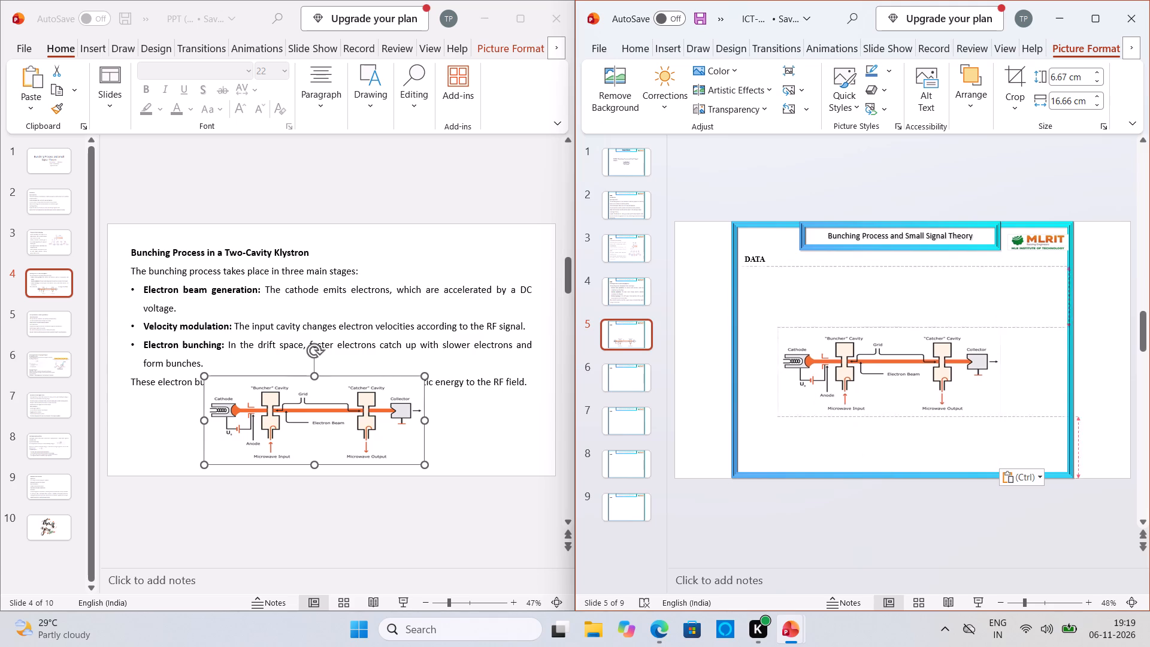
pyautogui.moveTo(880, 349); pyautogui.dragTo(887, 294)
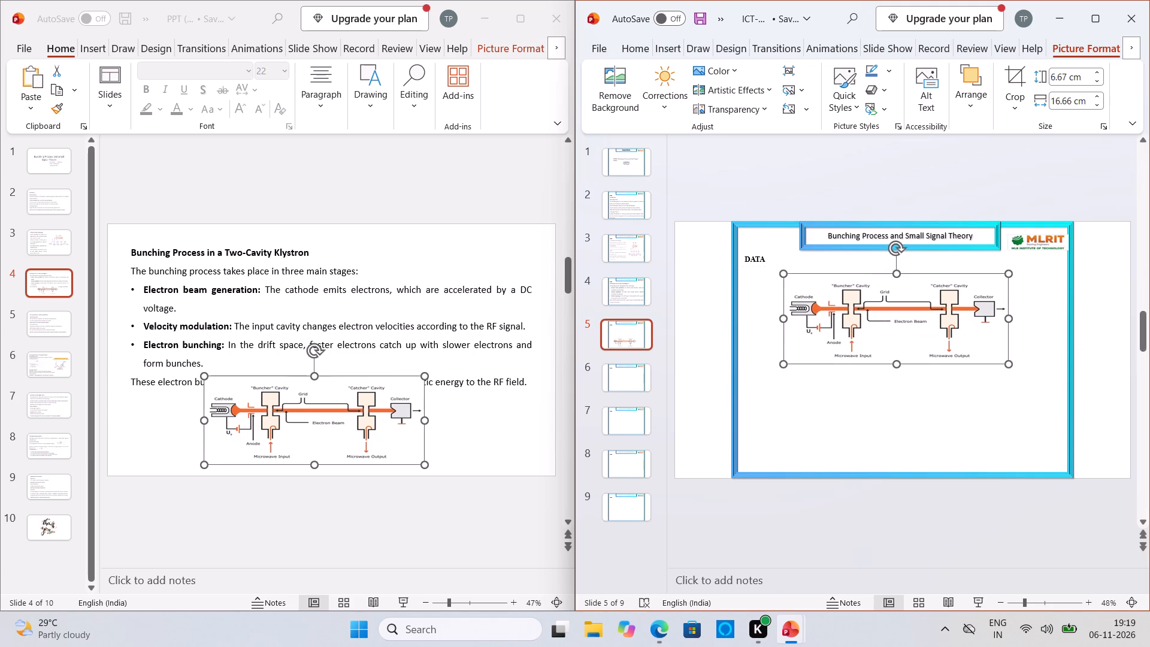
pyautogui.moveTo(886, 300); pyautogui.dragTo(889, 342)
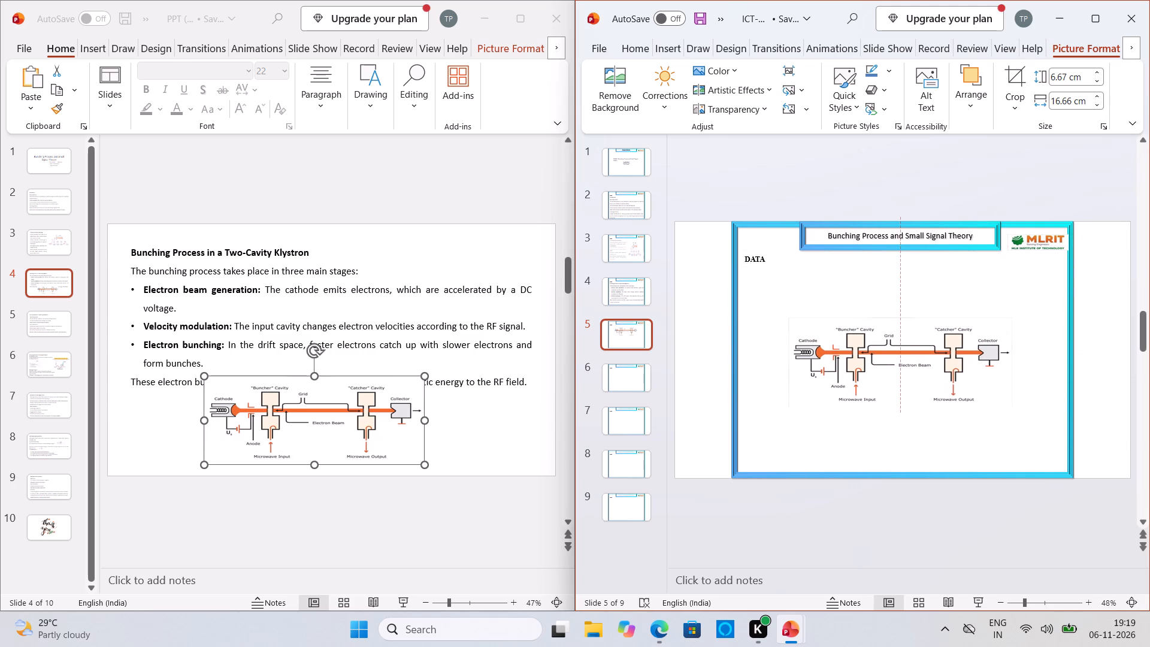
pyautogui.moveTo(889, 342); pyautogui.dragTo(891, 340)
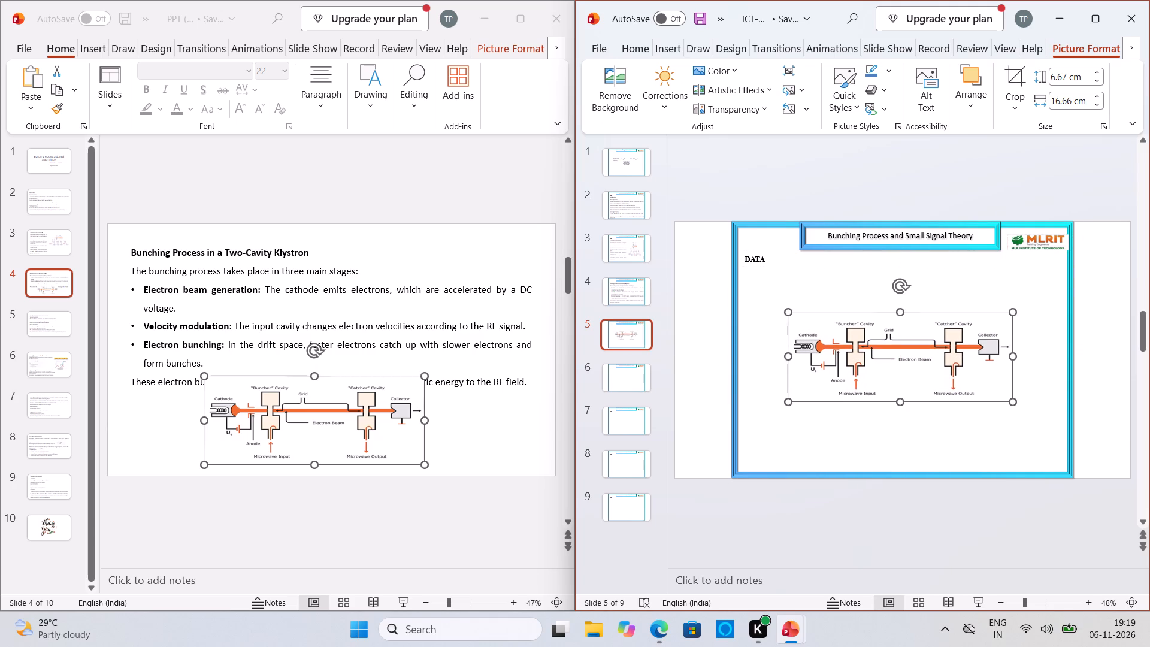
# Copy all the Velocity Modulation and Density Modulation text from the source's slide 5 and paste it onto the template's slide 6.
pyautogui.click(607, 385)
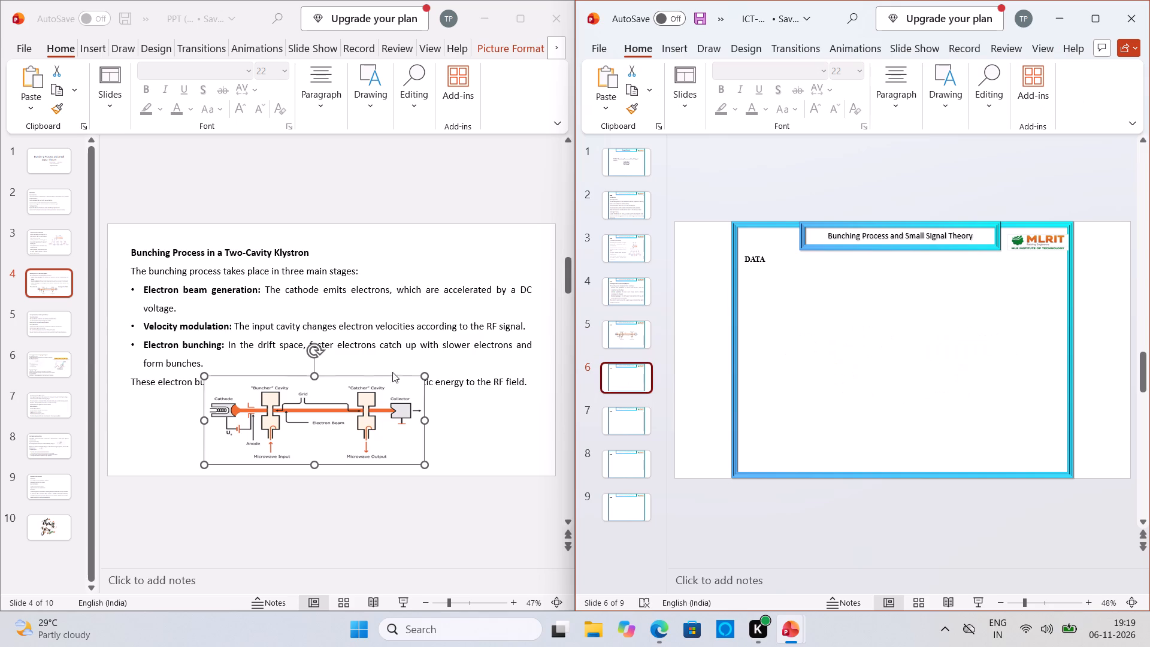
pyautogui.click(53, 328)
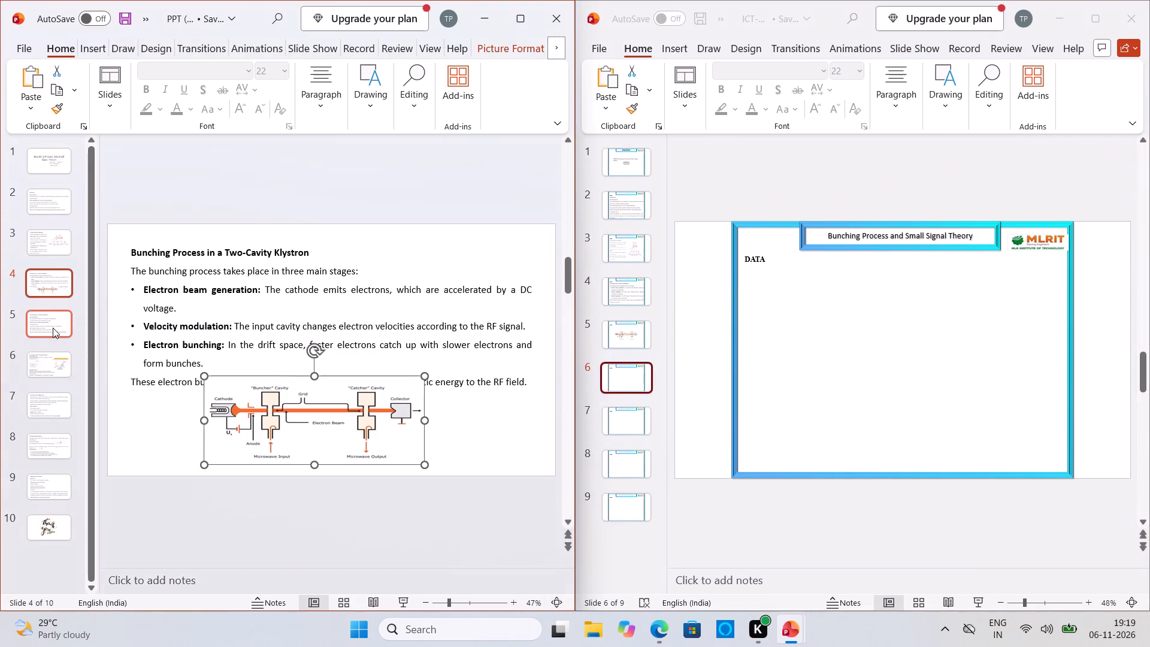
pyautogui.click(53, 328)
pyautogui.doubleClick(47, 326)
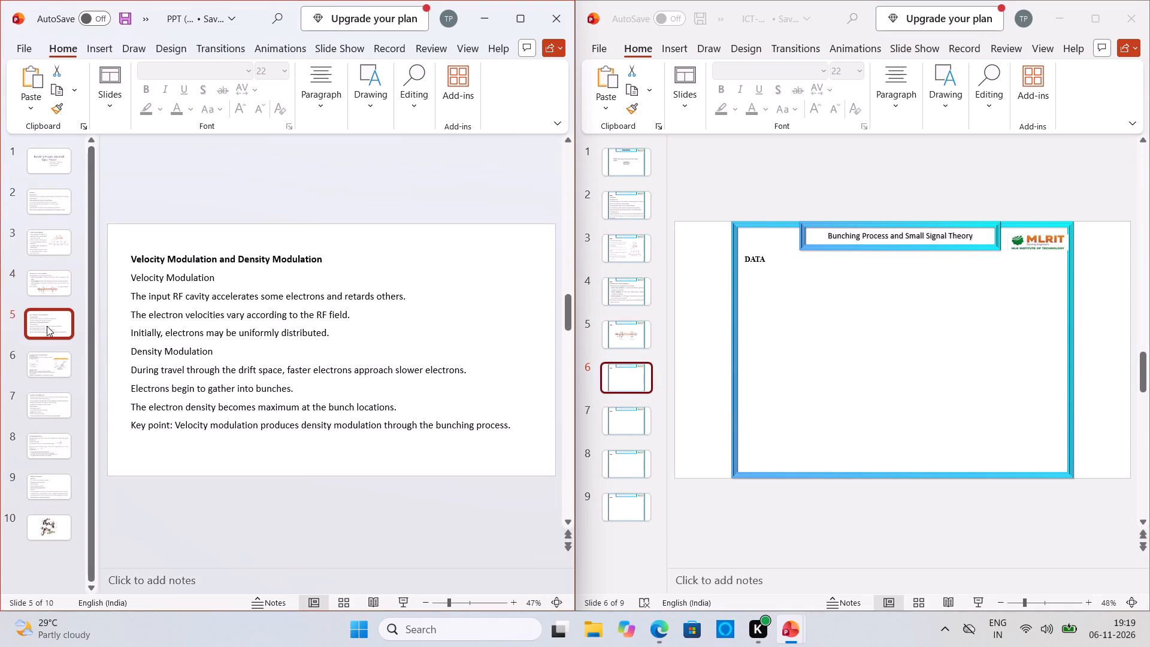
pyautogui.click(247, 389)
pyautogui.hotkey('ctrl', 'a')
pyautogui.hotkey('ctrl', 'c')
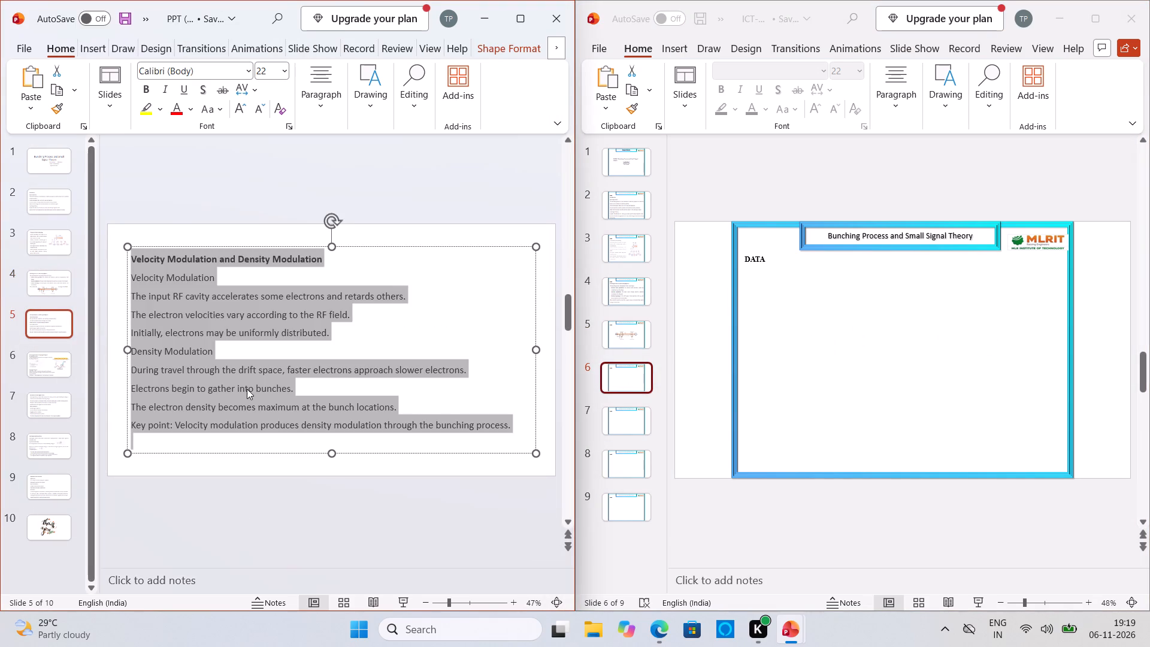
pyautogui.hotkey('ctrl', 'c')
pyautogui.hotkey('ctrl', 'c')
pyautogui.click(864, 328)
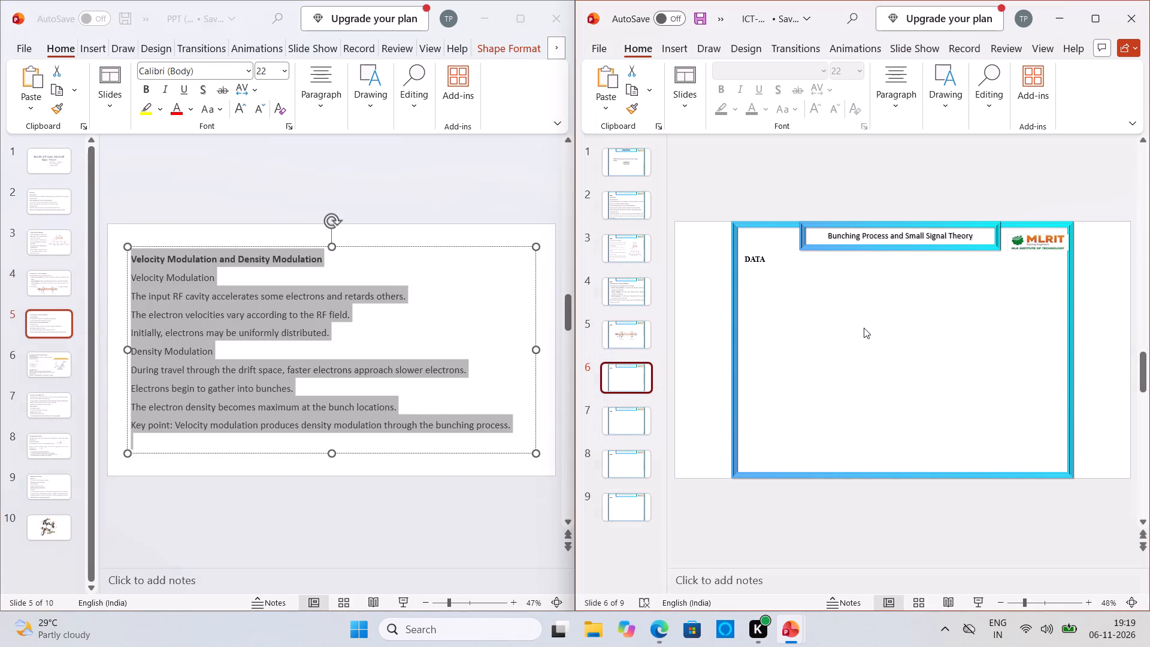
pyautogui.hotkey('ctrl', 'v')
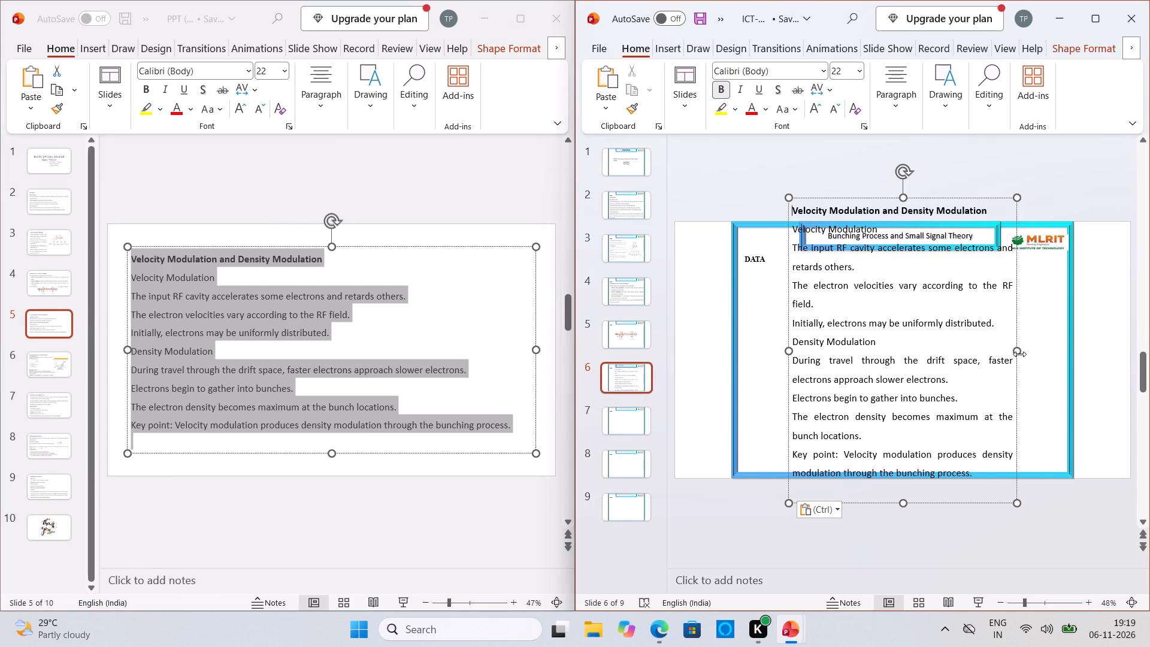
# Widen the pasted modulation text box to the frame's inner width and move it just below DATA.
pyautogui.moveTo(1016, 350); pyautogui.dragTo(1061, 352)
pyautogui.moveTo(791, 342); pyautogui.dragTo(780, 342)
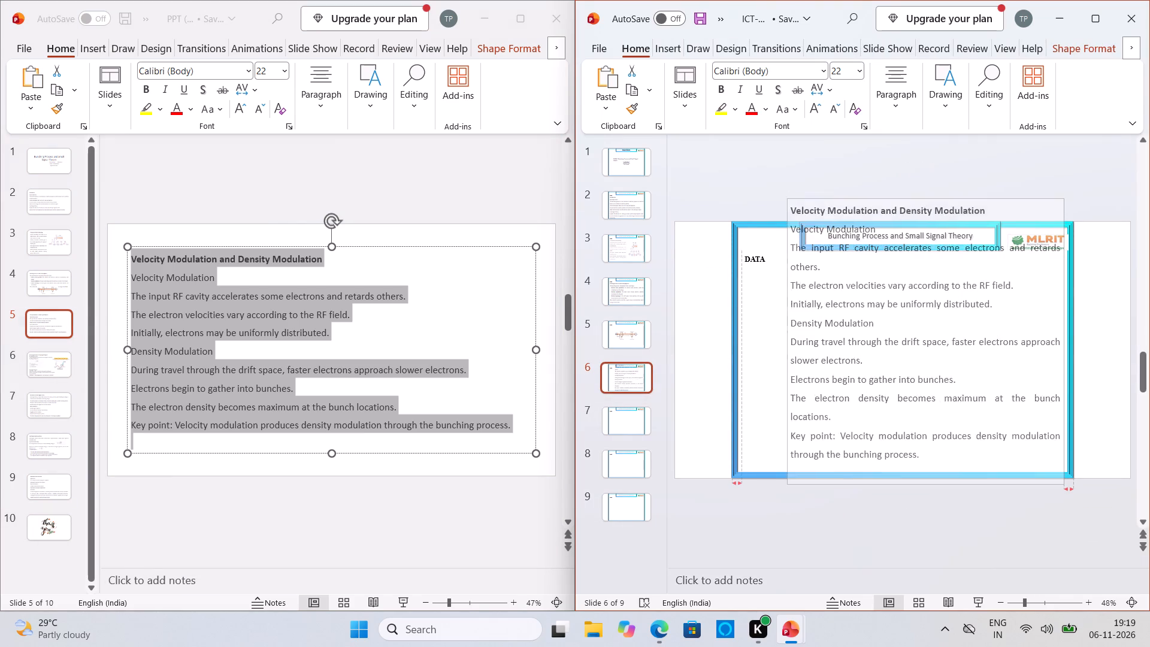
pyautogui.moveTo(780, 342); pyautogui.dragTo(742, 337)
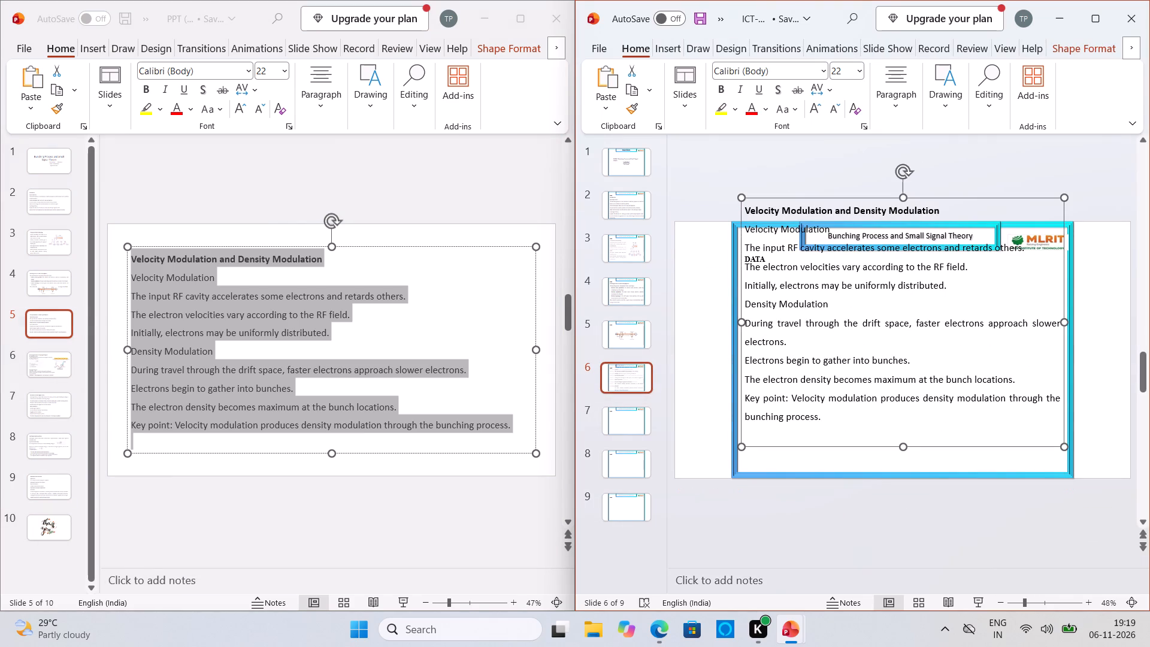
pyautogui.moveTo(888, 446); pyautogui.dragTo(890, 506)
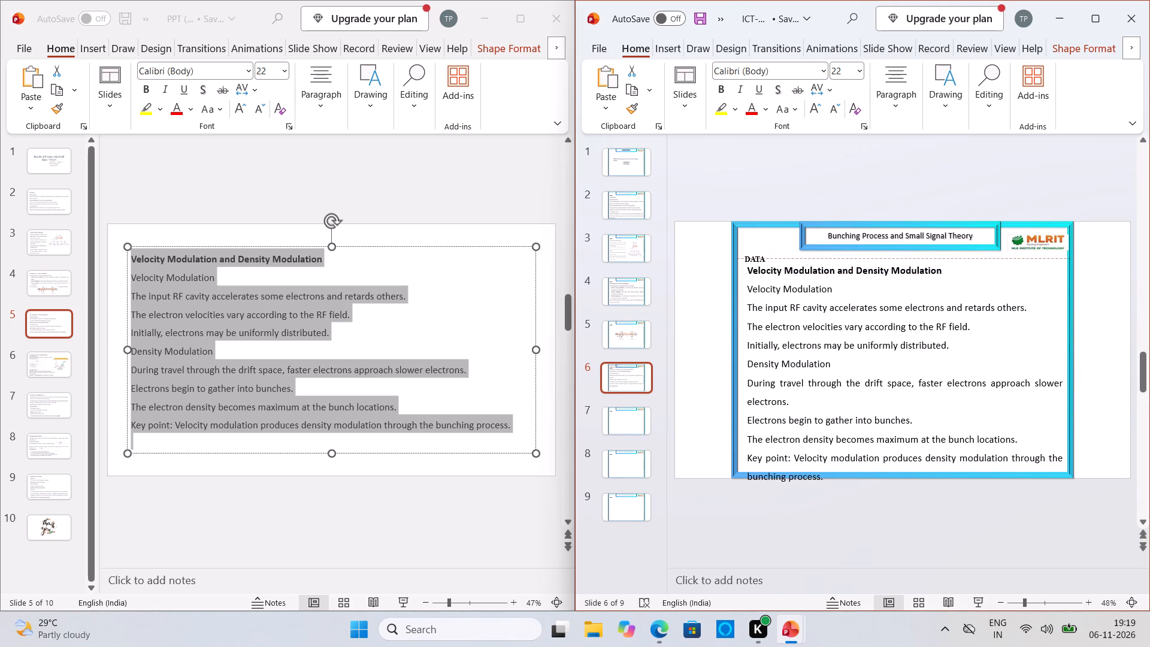
pyautogui.moveTo(890, 506); pyautogui.dragTo(888, 510)
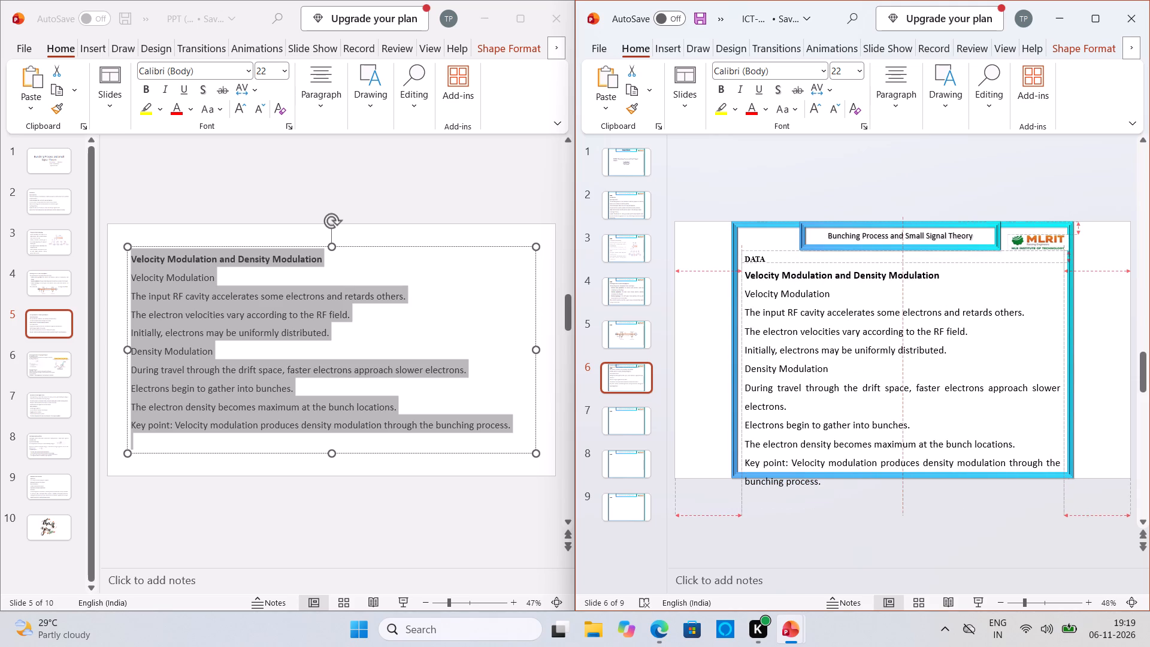
pyautogui.moveTo(888, 510); pyautogui.dragTo(888, 510)
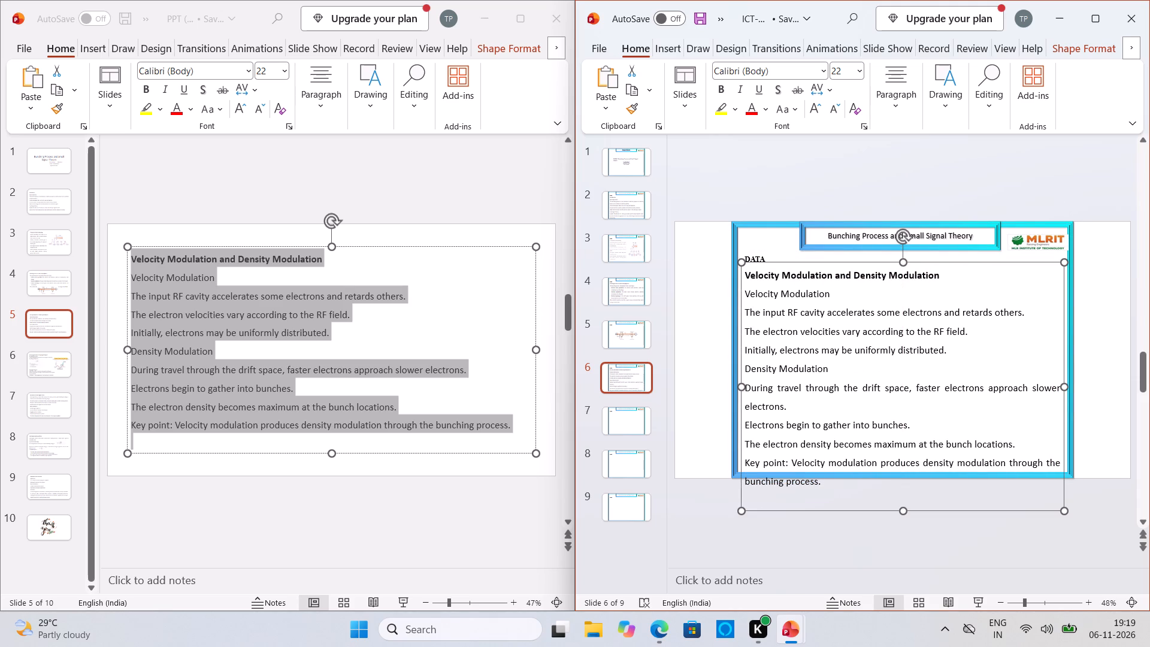
# Join the Density Modulation subheading to the line below it, separated by a colon and a space.
pyautogui.moveTo(833, 370); pyautogui.dragTo(772, 368)
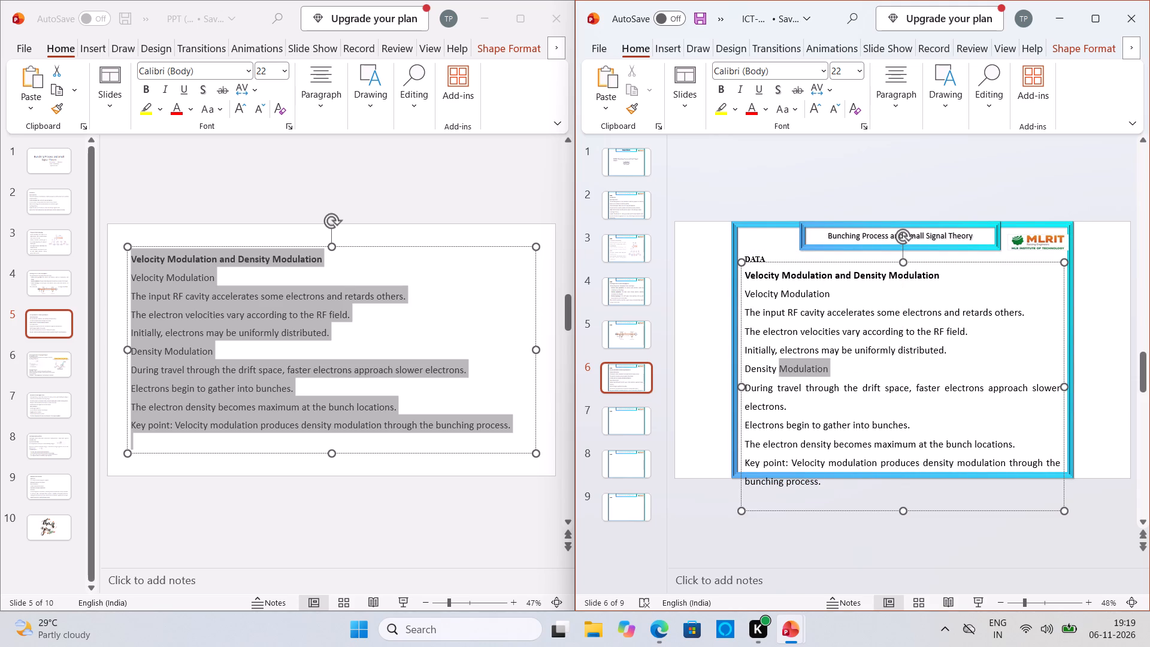
pyautogui.moveTo(772, 368); pyautogui.dragTo(759, 368)
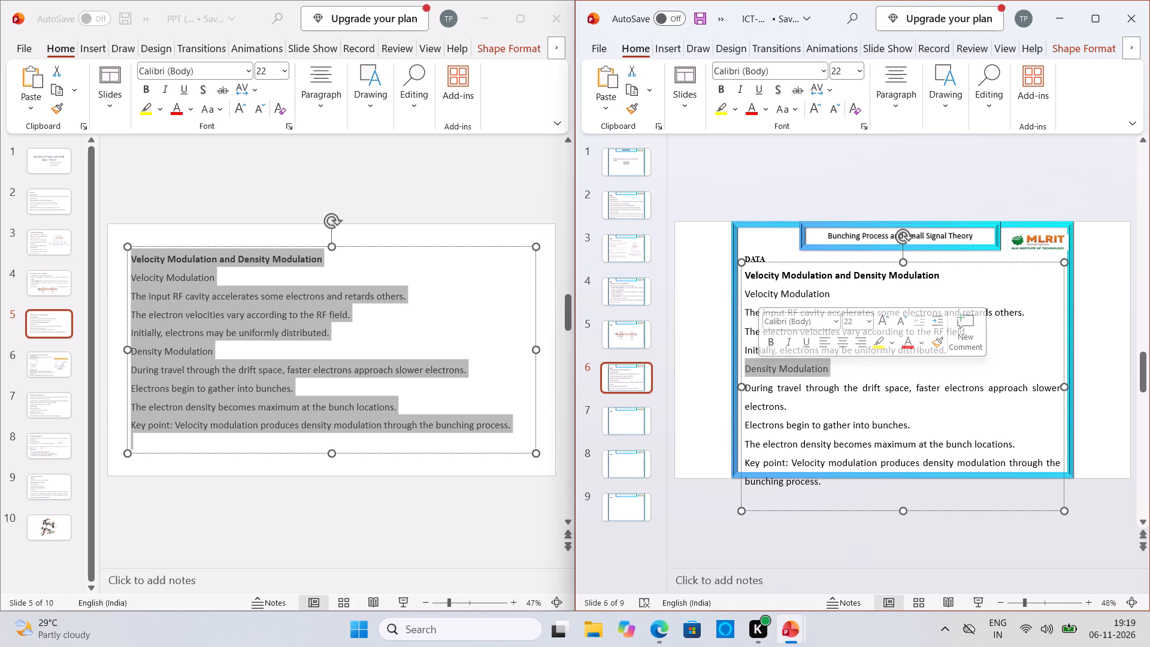
pyautogui.click(749, 387)
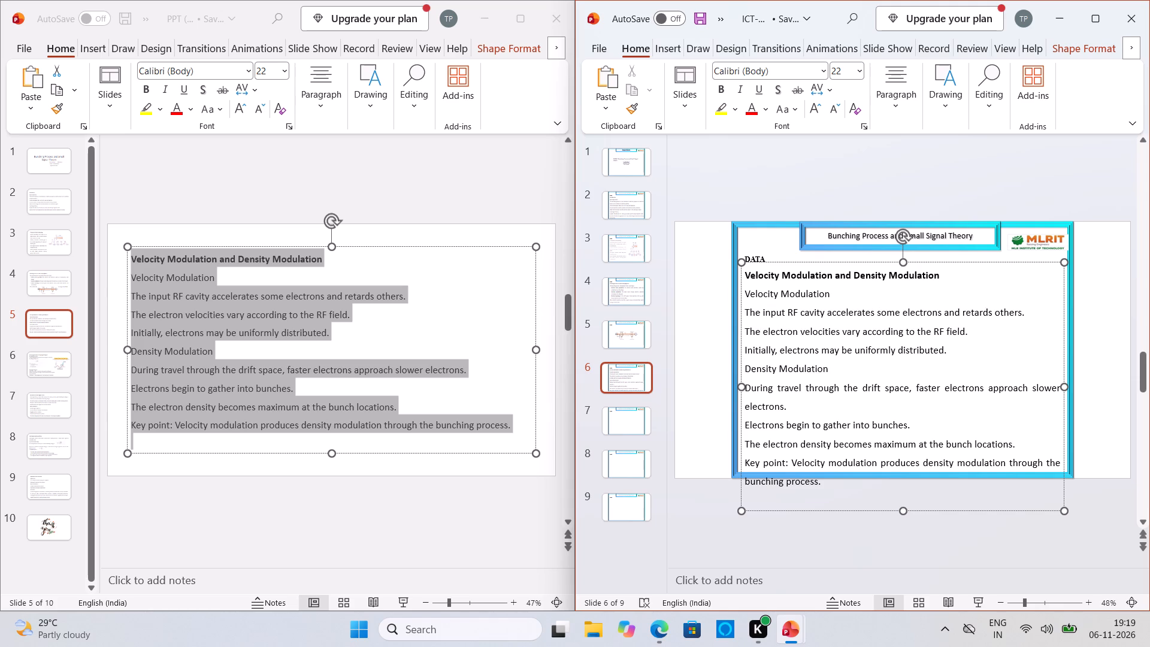
pyautogui.click(749, 389)
pyautogui.press('Left')
pyautogui.press('BackSpace')
pyautogui.write(':')
pyautogui.press('space')
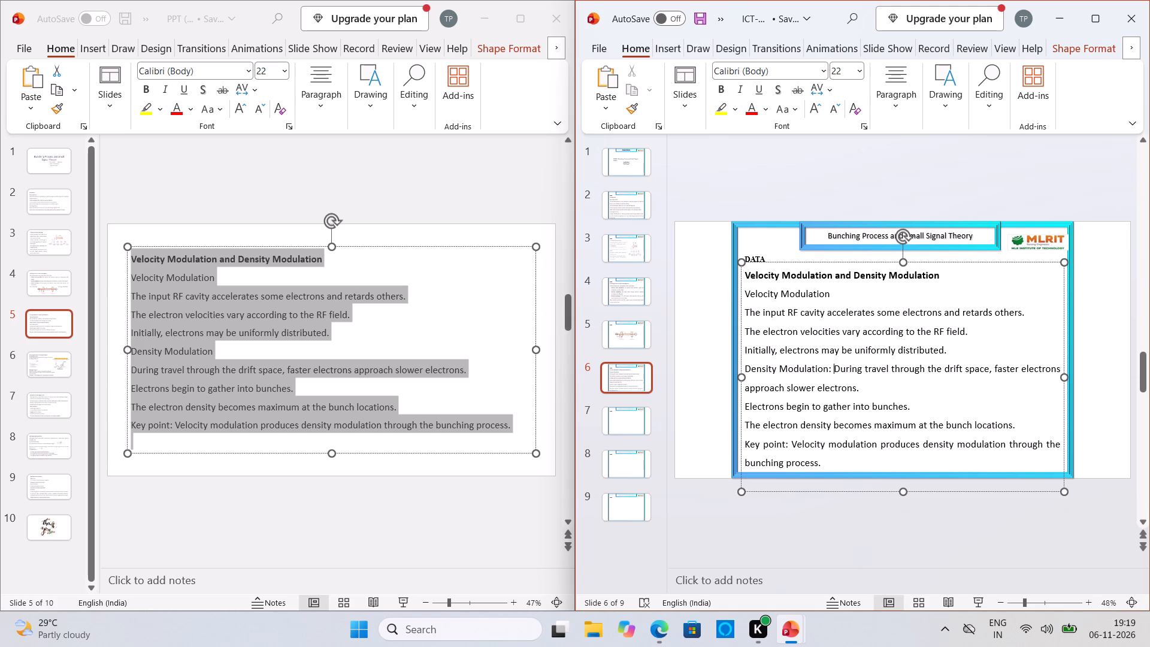
# Join the Velocity Modulation subheading to the line below it, separated by a colon and a space.
pyautogui.click(747, 310)
pyautogui.press('Left')
pyautogui.press('BackSpace')
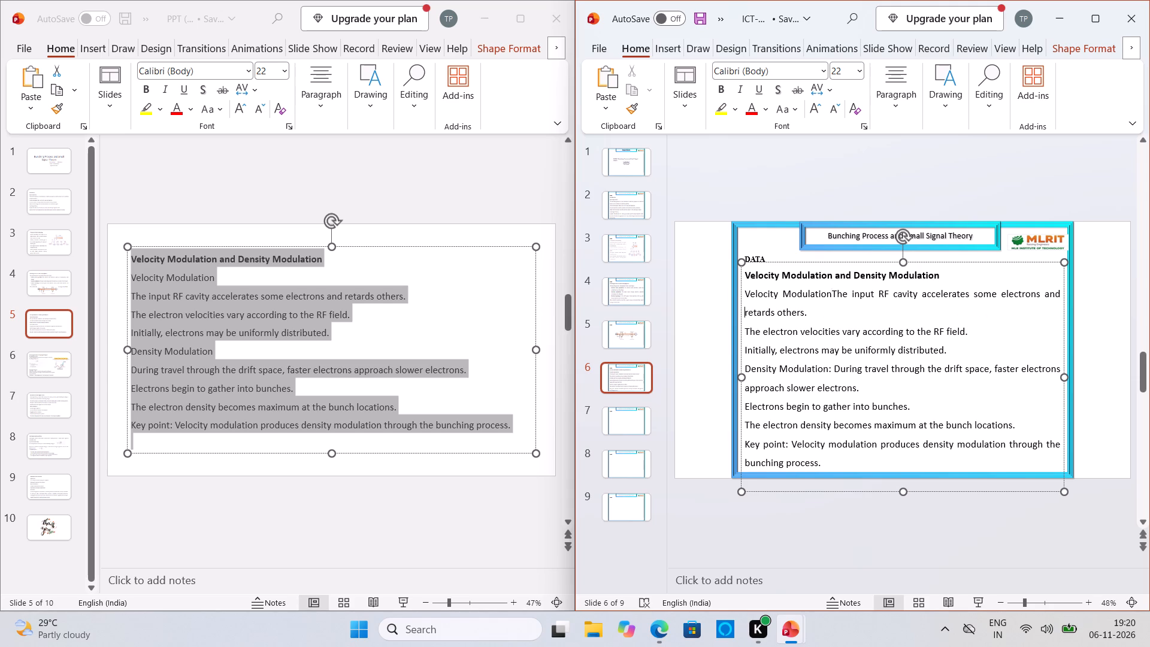
pyautogui.write(':')
pyautogui.press('space')
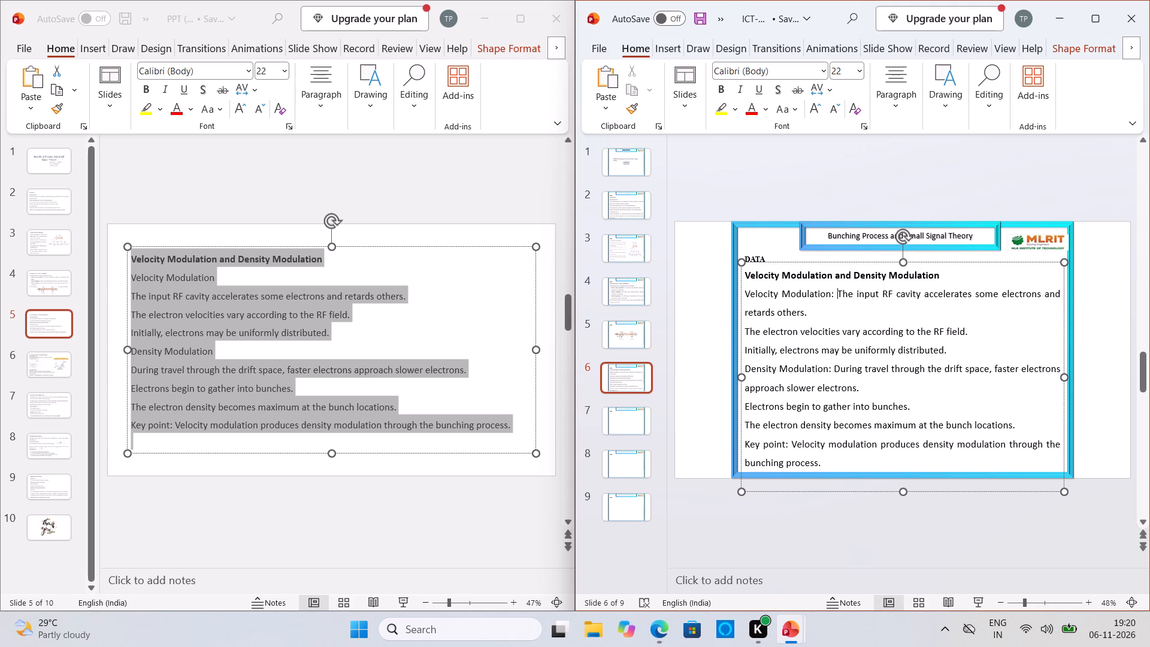
# Apply round bullets to the Velocity Modulation and Density Modulation paragraphs on the template's slide 6.
pyautogui.moveTo(833, 296); pyautogui.dragTo(753, 292)
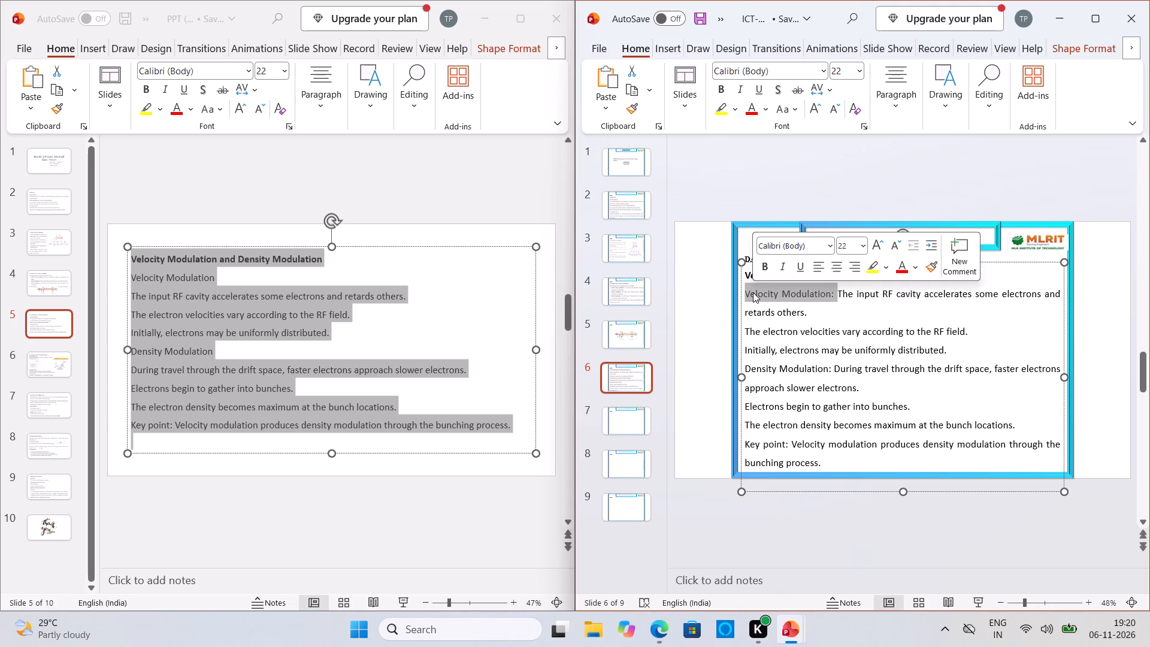
pyautogui.press('Left')
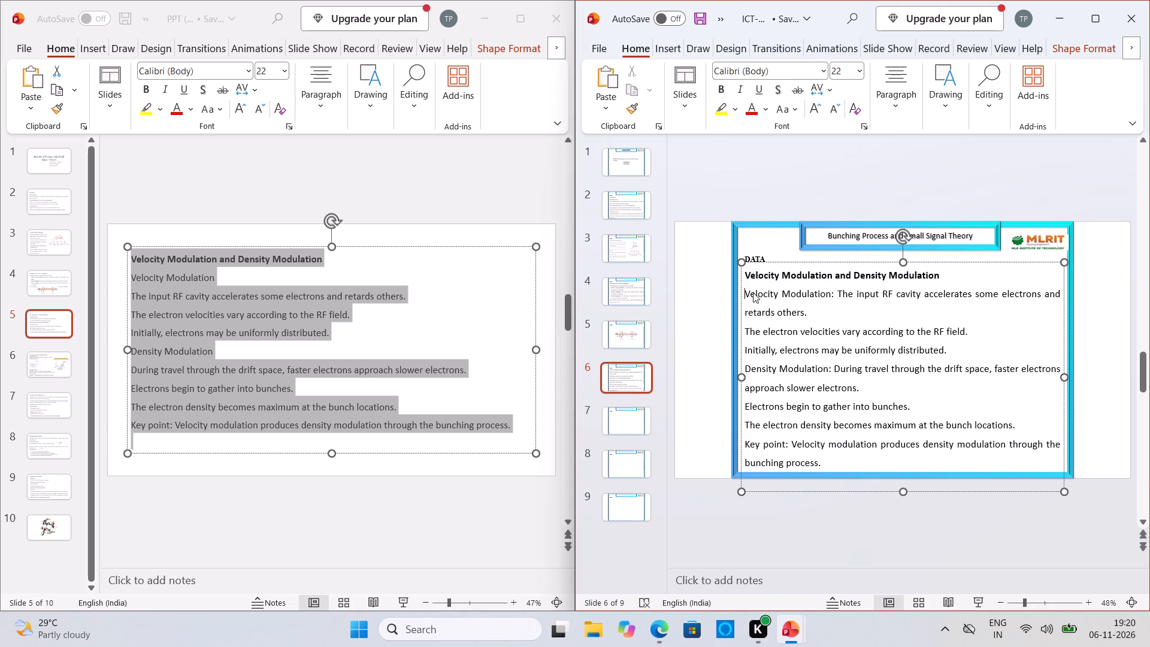
pyautogui.click(904, 110)
pyautogui.click(890, 146)
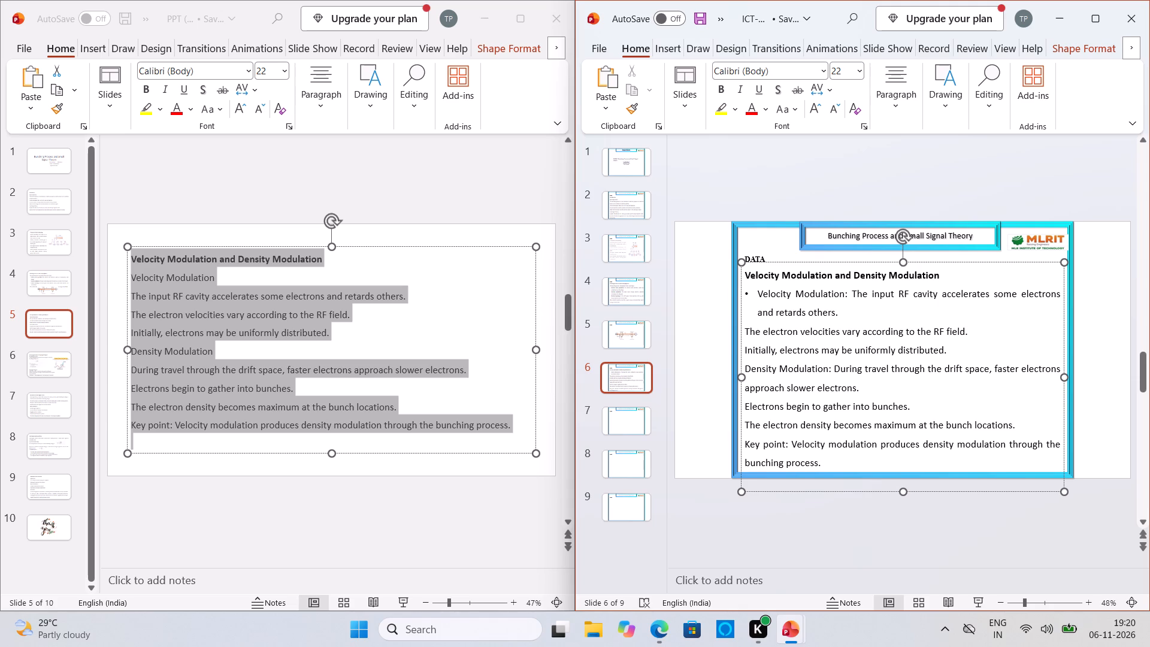
pyautogui.click(747, 370)
pyautogui.click(908, 118)
pyautogui.click(884, 148)
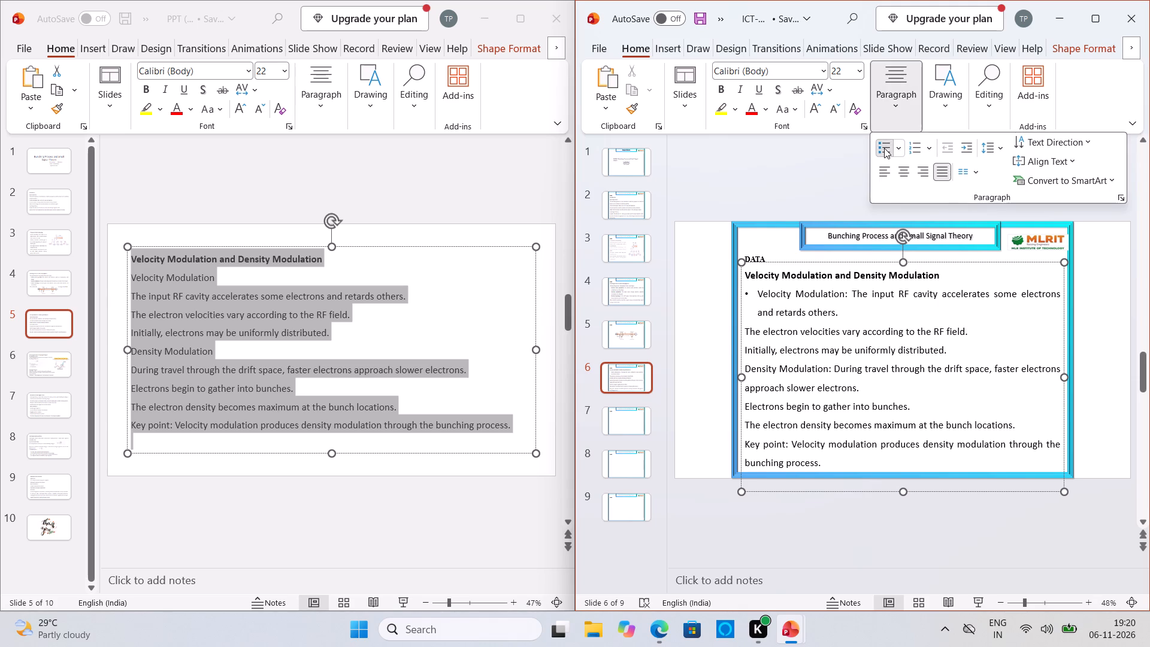
pyautogui.click(736, 204)
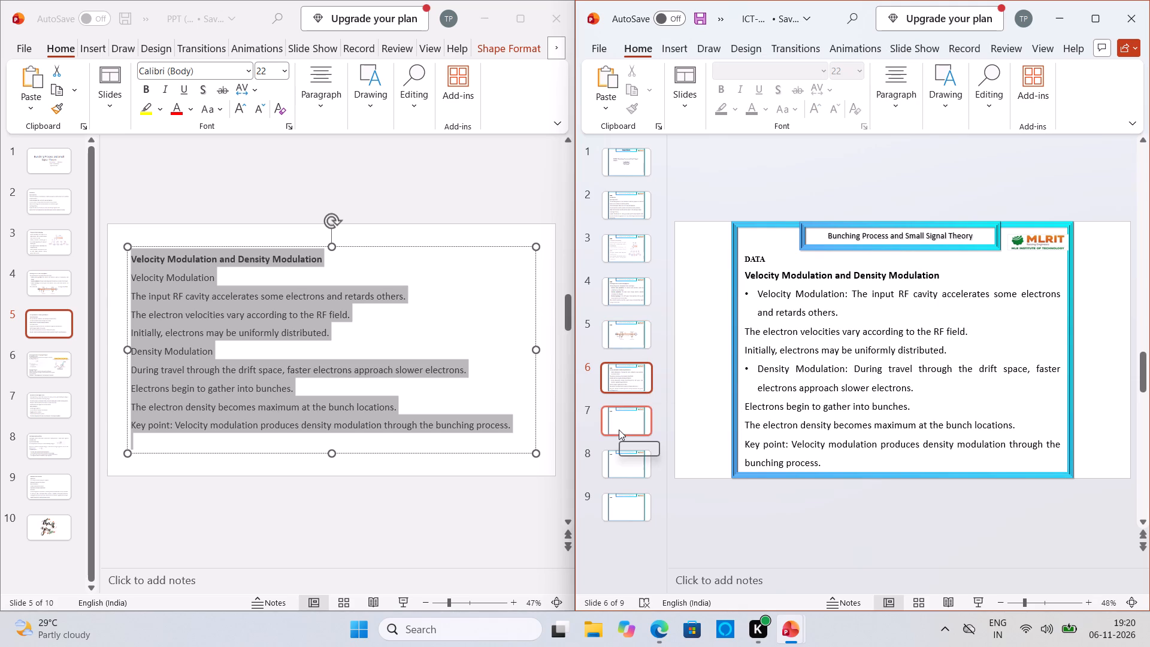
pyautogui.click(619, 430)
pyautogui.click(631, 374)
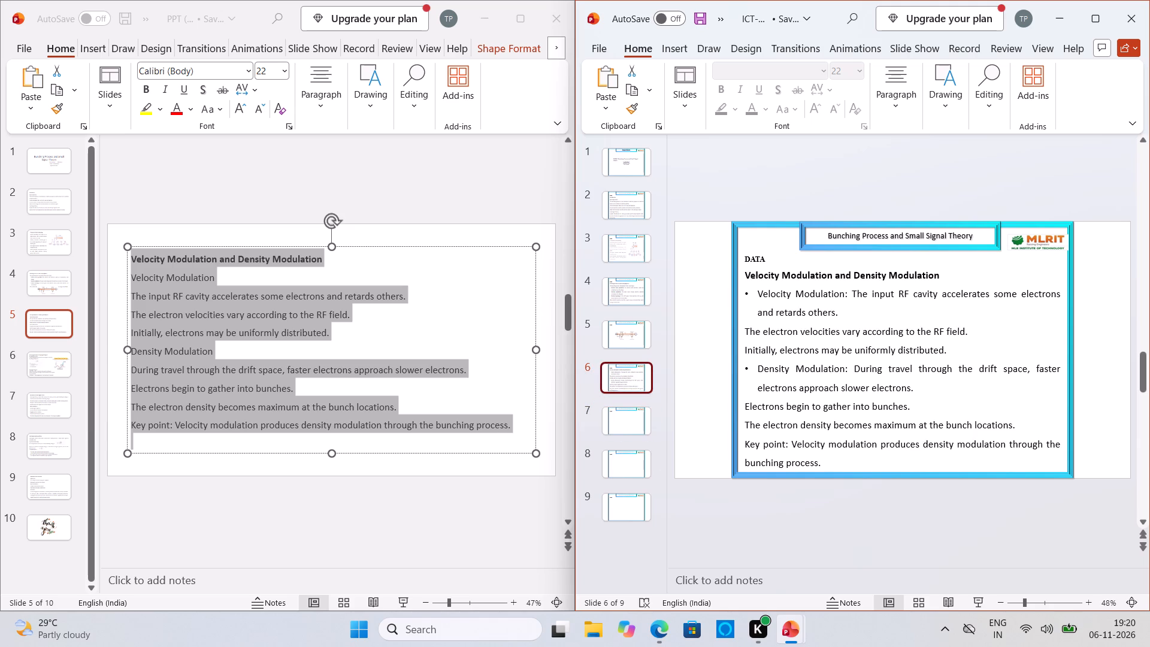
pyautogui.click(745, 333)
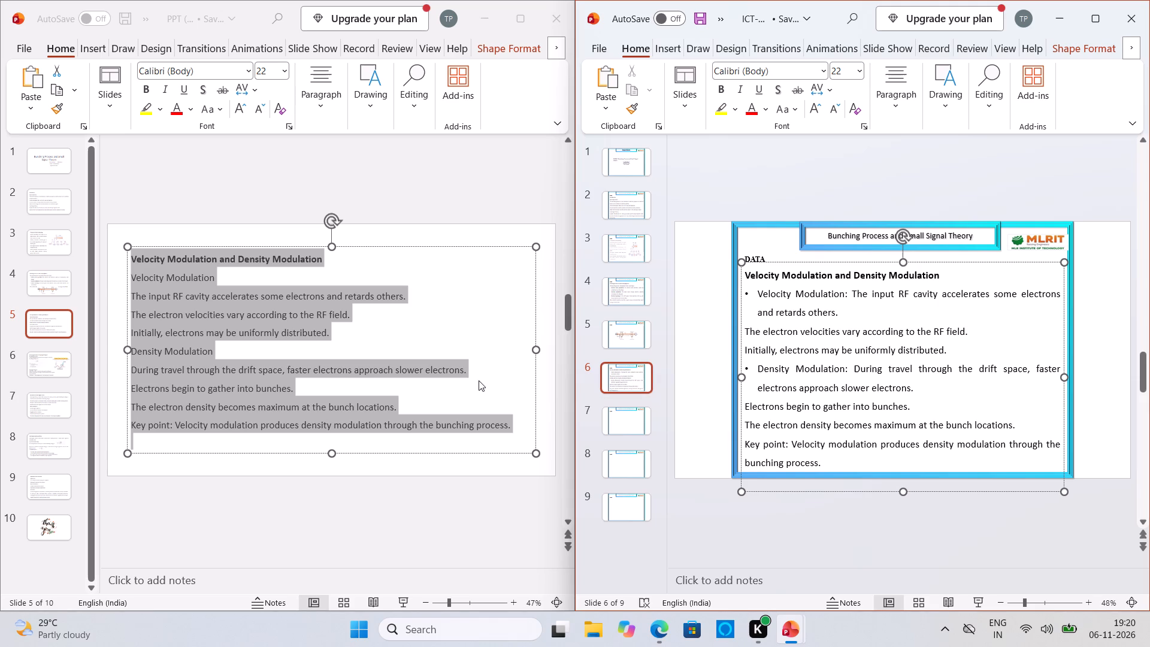
# Copy the Bunching Parameter and Applegate Diagram text from the source's slide 6 onto the template's slide 7.
pyautogui.click(31, 369)
pyautogui.click(31, 369)
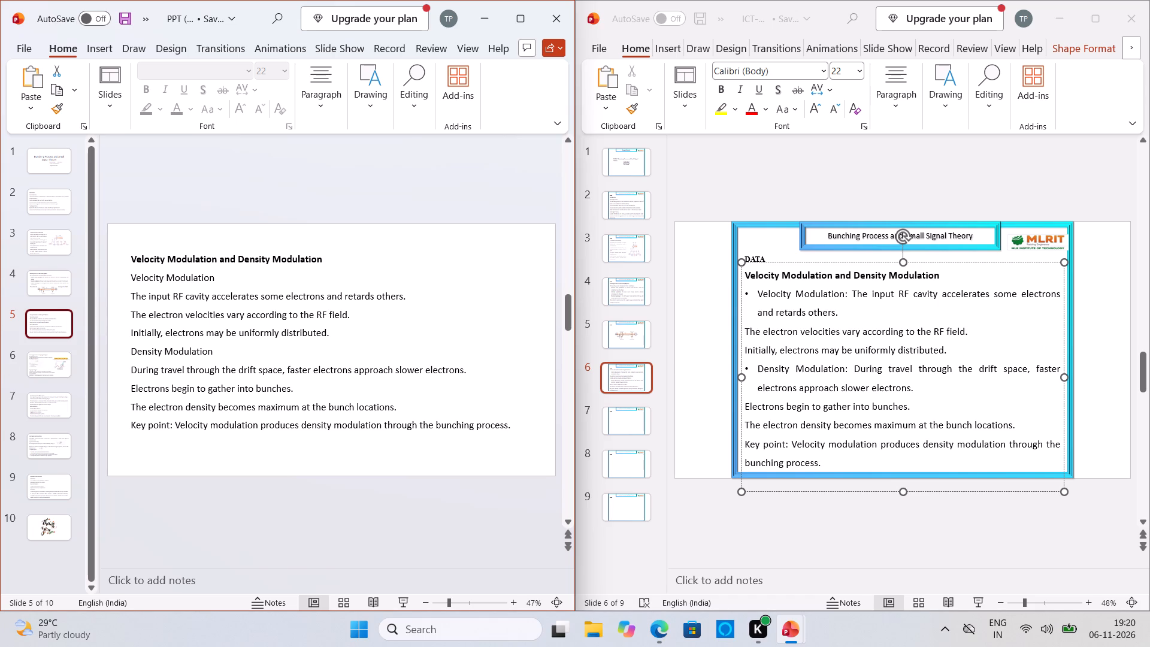
pyautogui.click(620, 432)
pyautogui.click(620, 432)
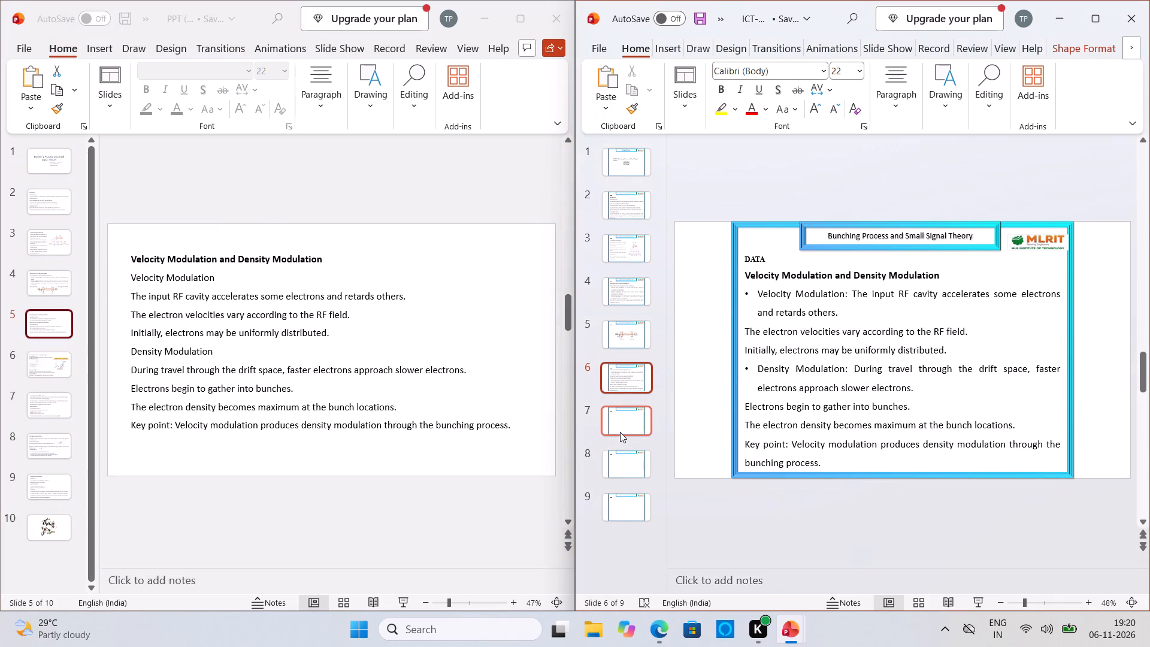
pyautogui.click(620, 430)
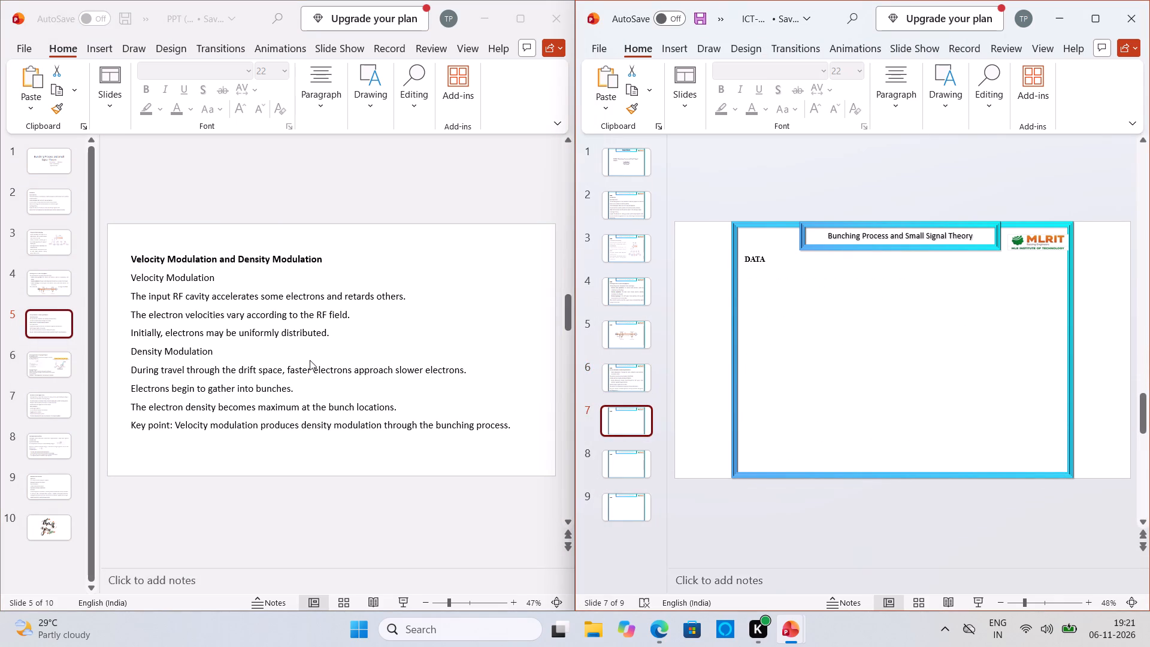
pyautogui.doubleClick(41, 368)
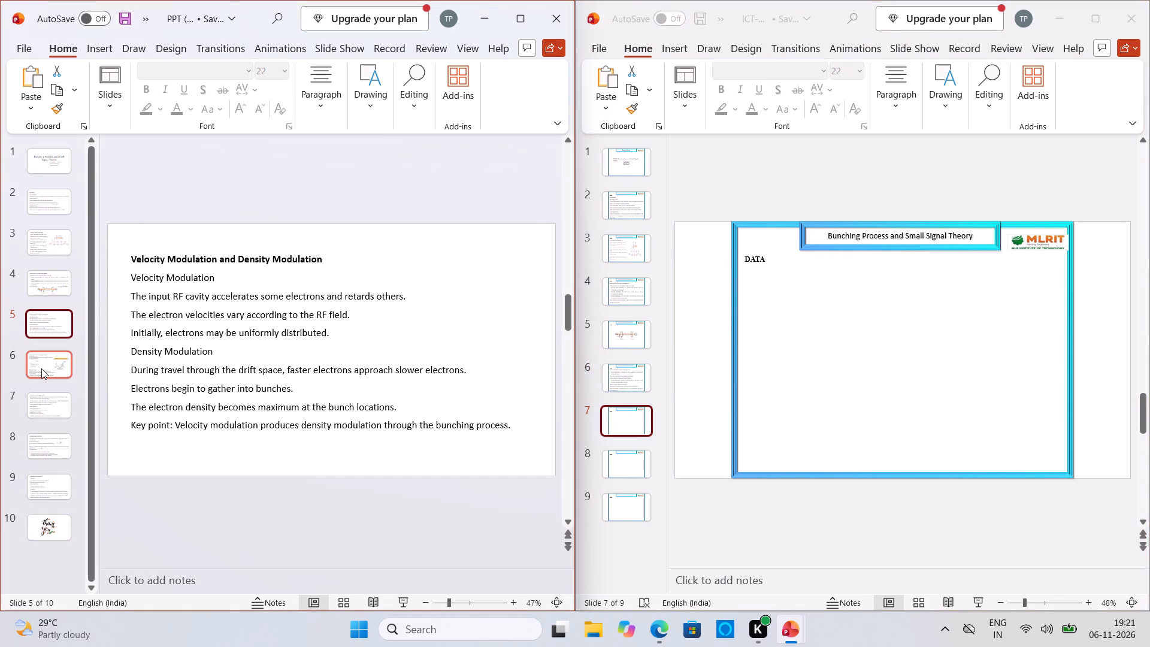
pyautogui.click(41, 368)
pyautogui.click(284, 406)
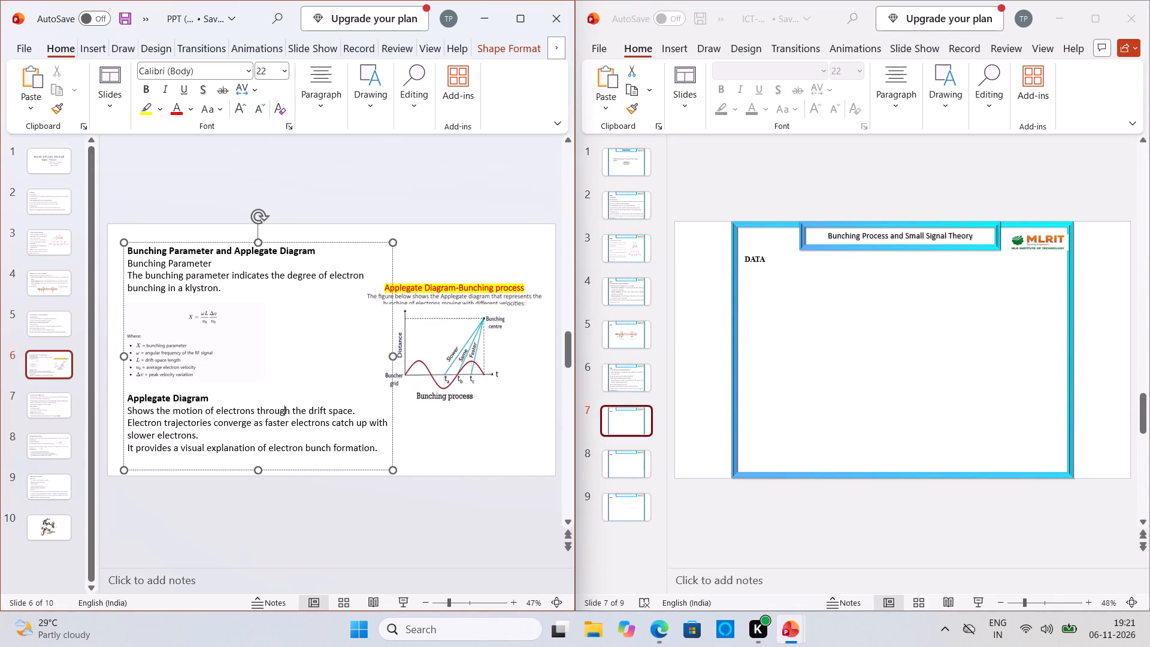
pyautogui.hotkey('ctrl', 'a')
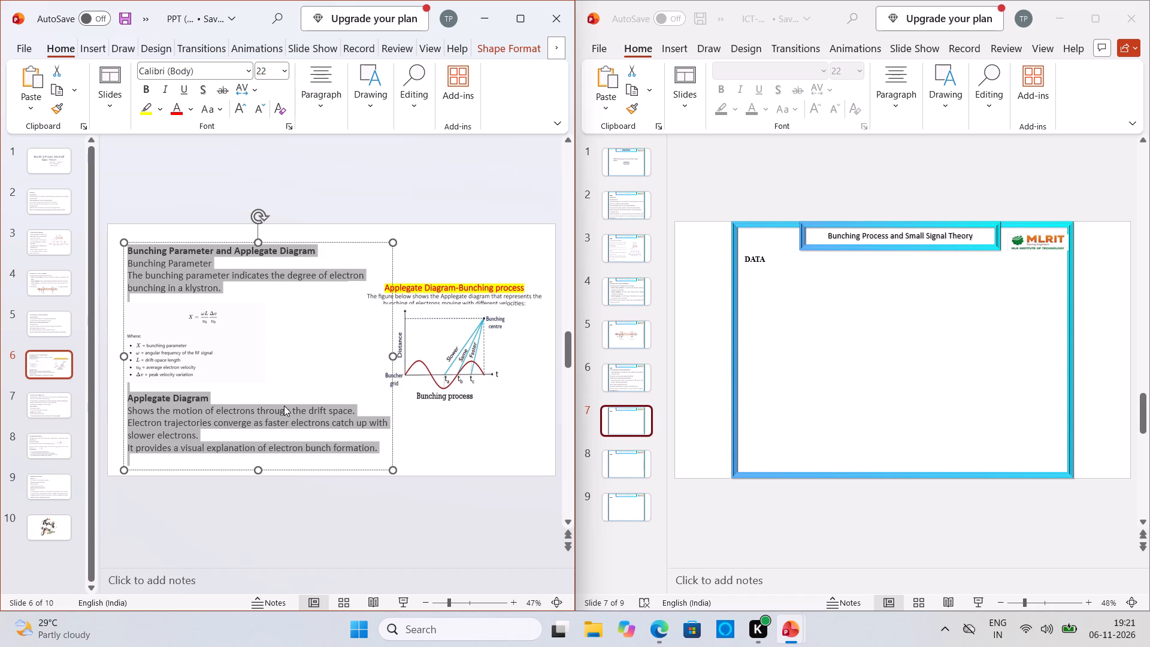
pyautogui.click(264, 321)
pyautogui.click(233, 287)
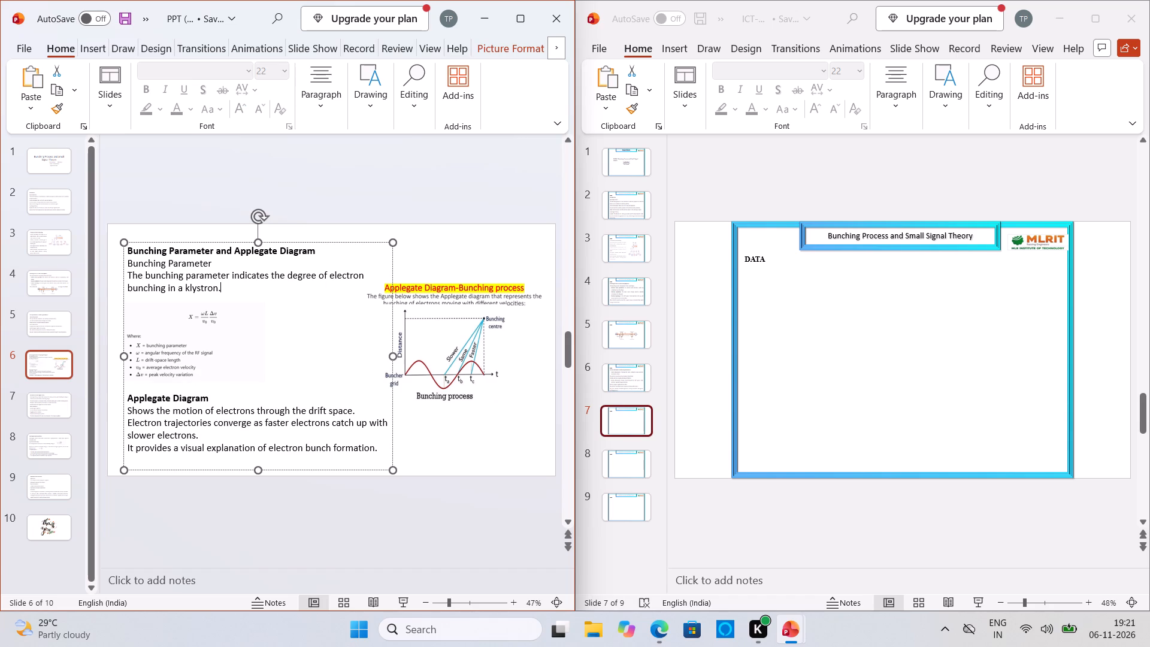
pyautogui.hotkey('ctrl', 'a')
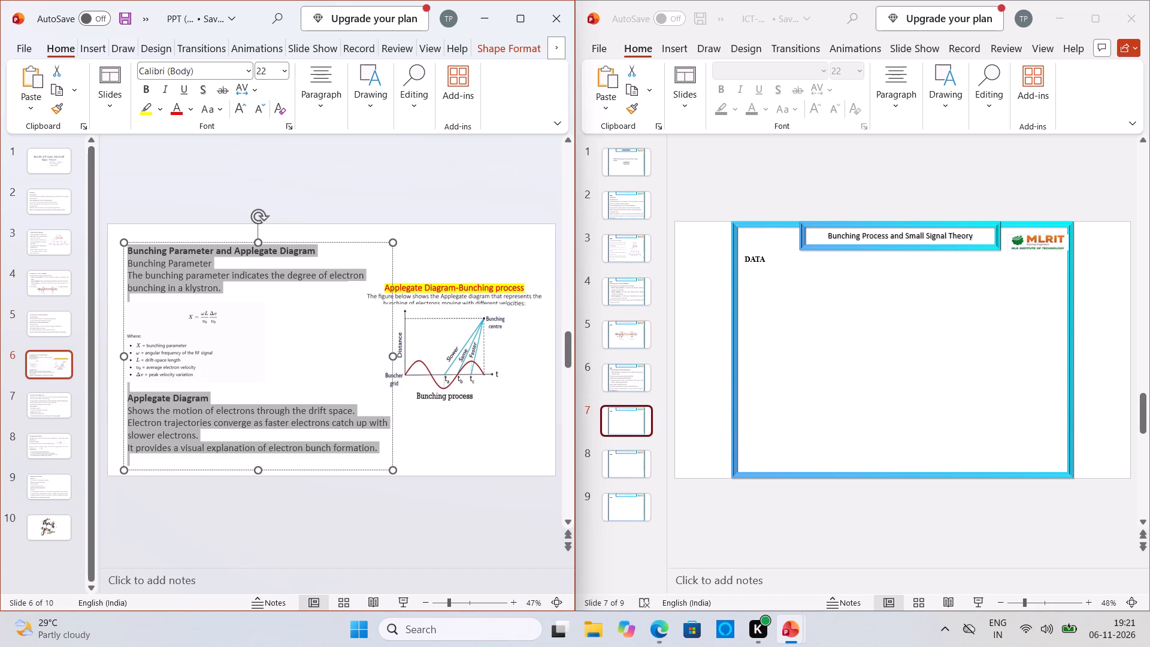
pyautogui.hotkey('ctrl', 'c')
pyautogui.hotkey('ctrl', 'c')
pyautogui.click(773, 397)
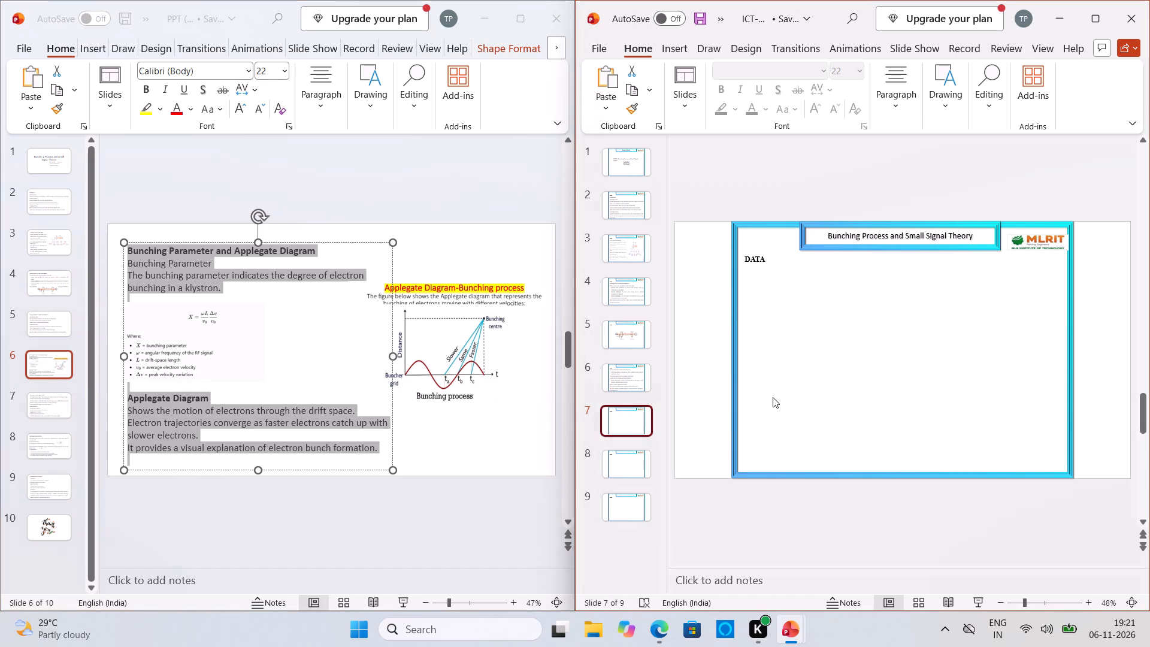
pyautogui.click(773, 397)
pyautogui.hotkey('ctrl', 'v')
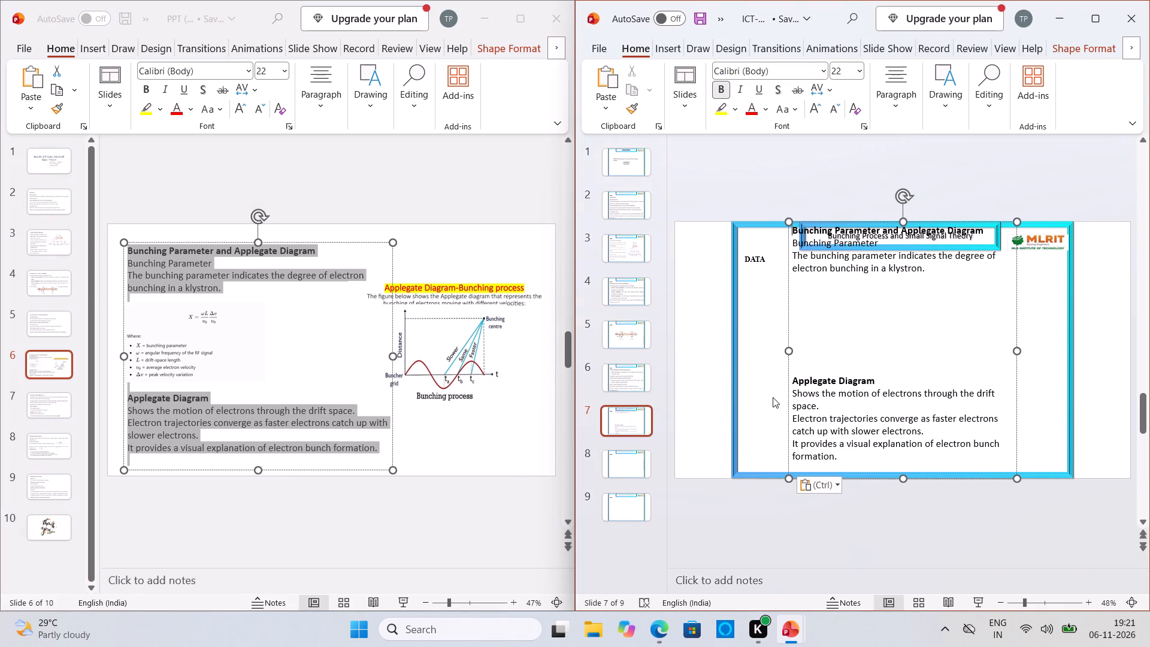
# Move the pasted Bunching Parameter text box just below DATA and widen it to the frame's inner width.
pyautogui.moveTo(897, 335); pyautogui.dragTo(874, 335)
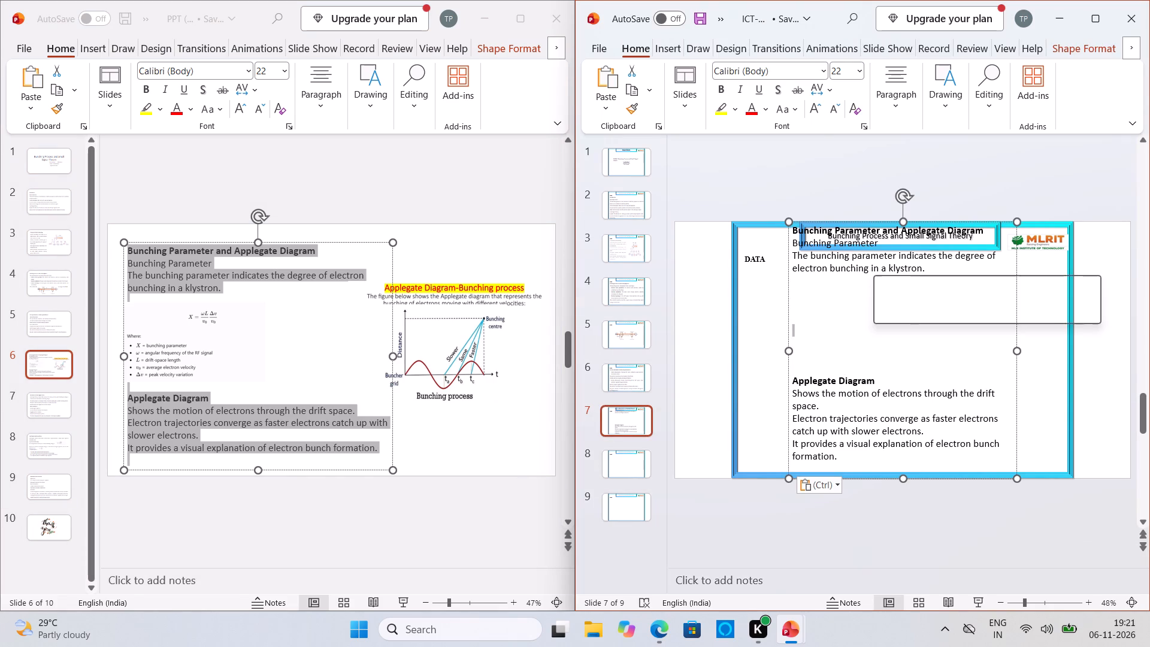
pyautogui.moveTo(1007, 221); pyautogui.dragTo(979, 277)
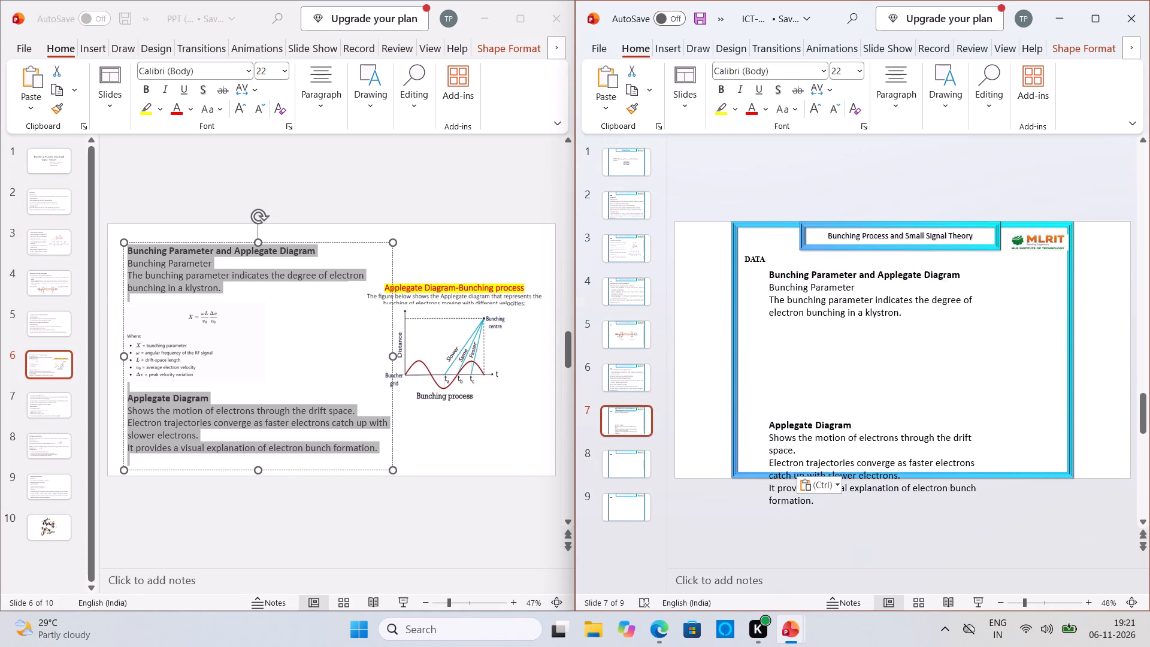
pyautogui.moveTo(979, 277); pyautogui.dragTo(959, 268)
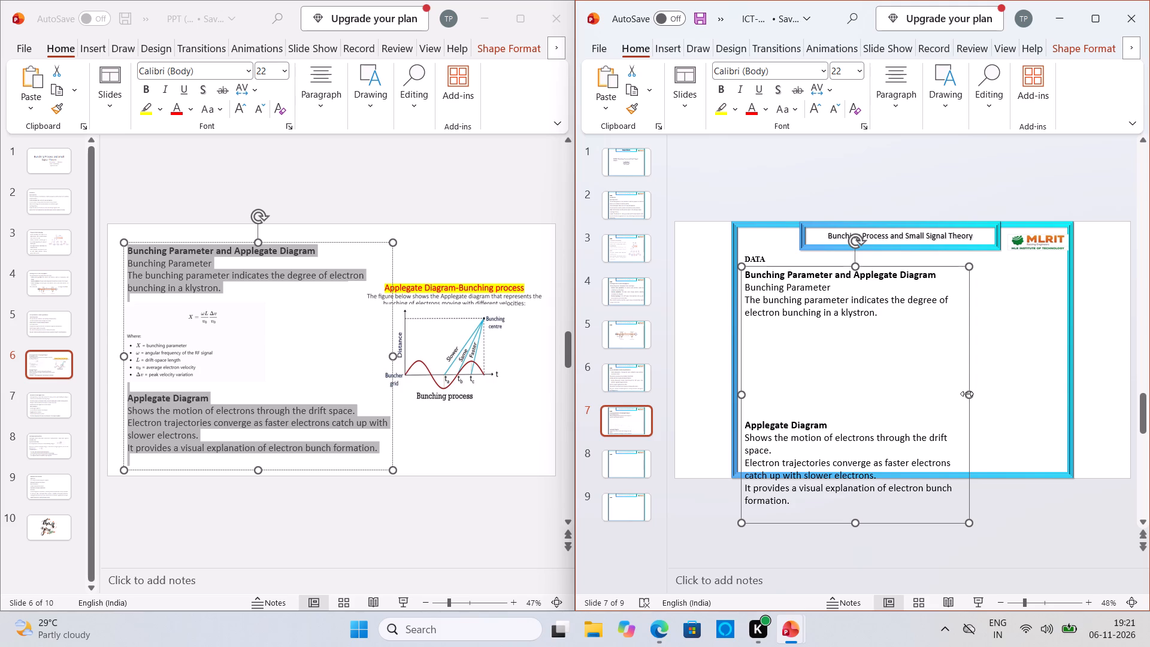
pyautogui.moveTo(967, 394); pyautogui.dragTo(1054, 356)
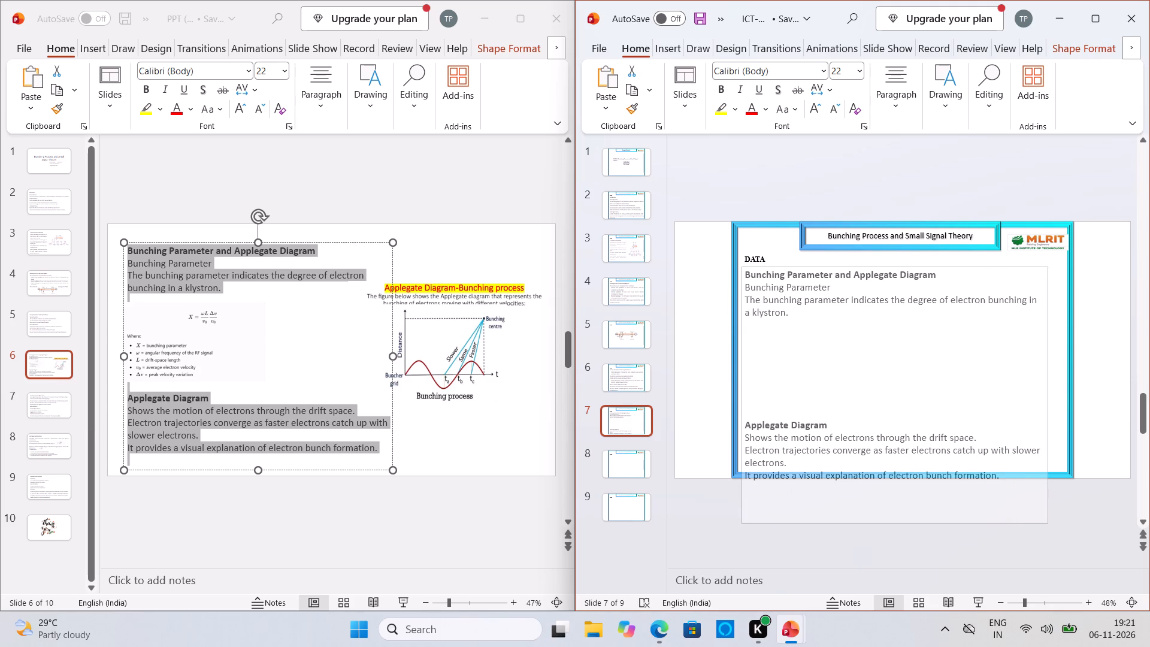
pyautogui.moveTo(1054, 356); pyautogui.dragTo(1063, 355)
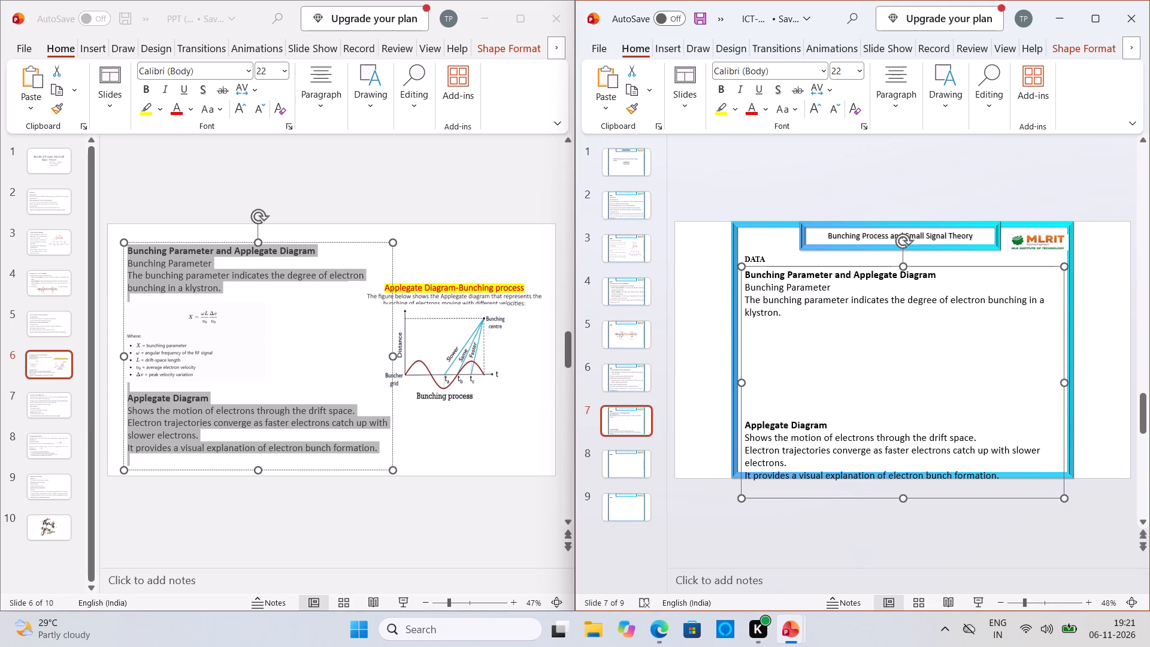
# Copy the bunching parameter formula picture from the source's slide 6 into the gap above Applegate Diagram on the template's slide 7.
pyautogui.click(212, 342)
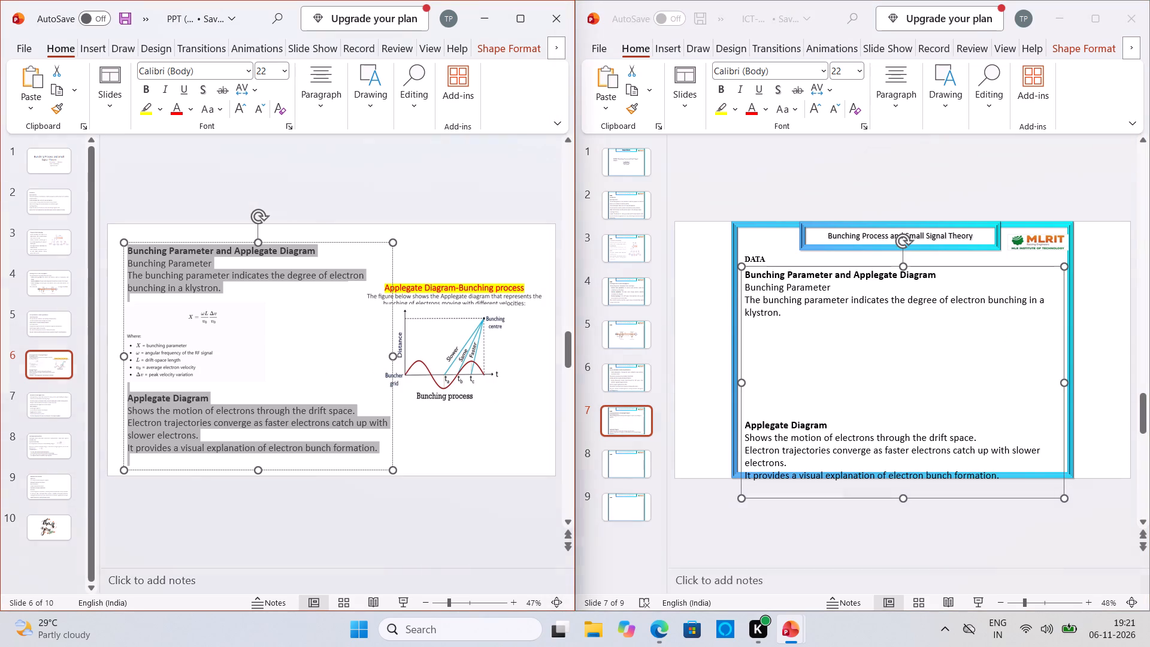
pyautogui.click(212, 342)
pyautogui.hotkey('ctrl', 'c')
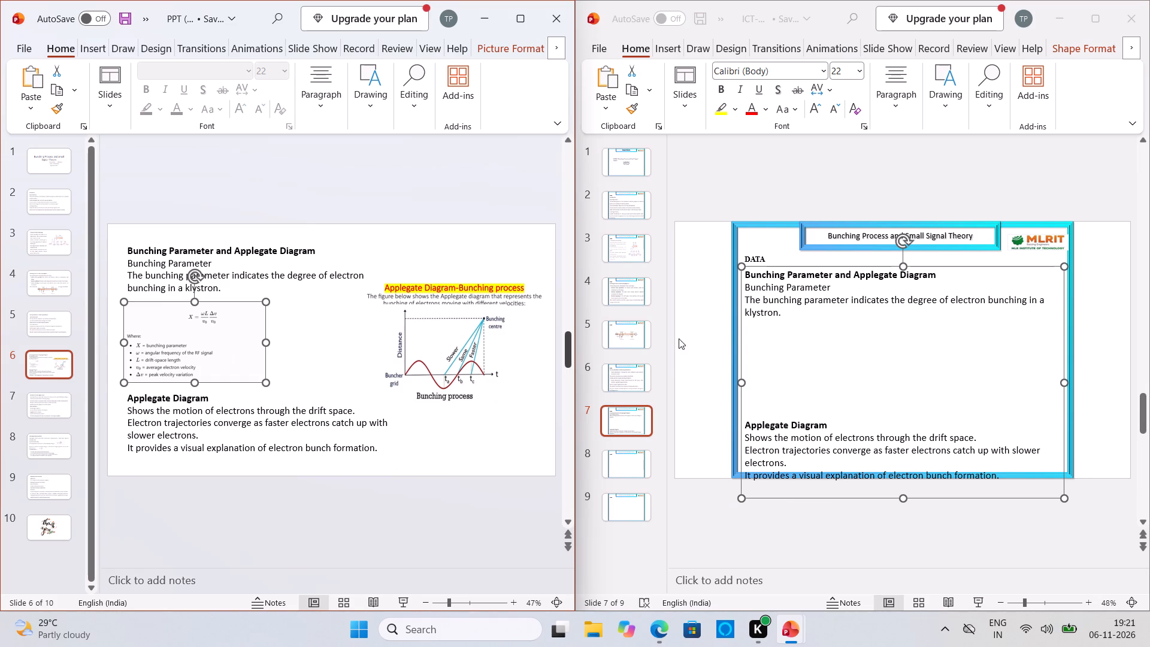
pyautogui.click(828, 335)
pyautogui.hotkey('ctrl', 'v')
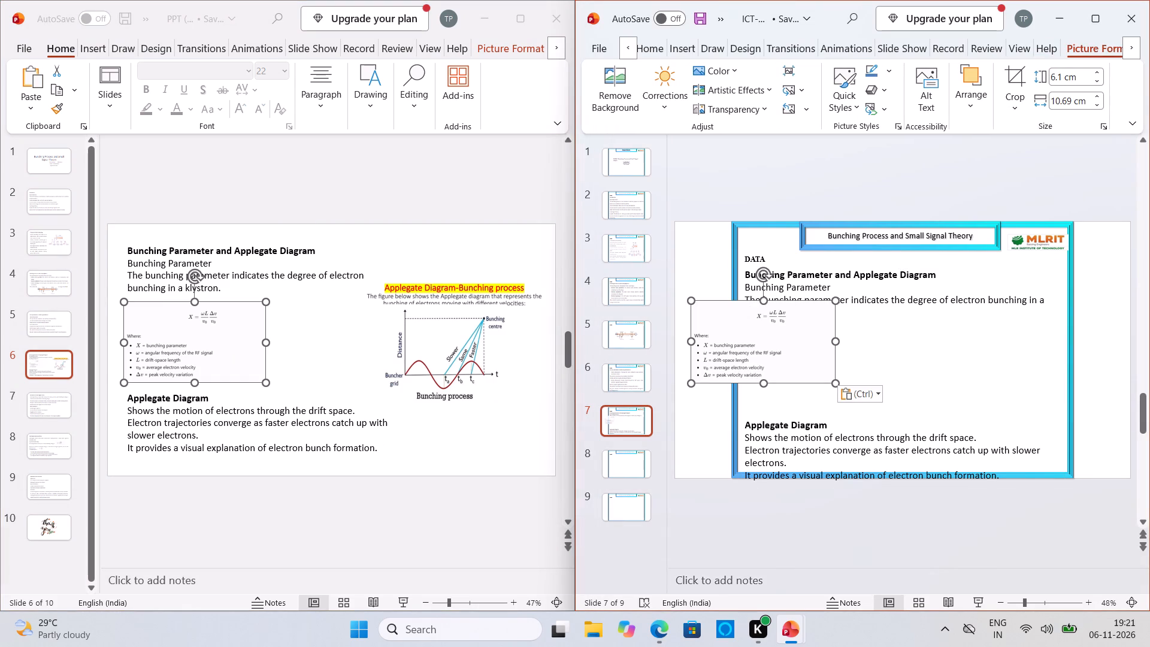
pyautogui.moveTo(815, 334); pyautogui.dragTo(879, 359)
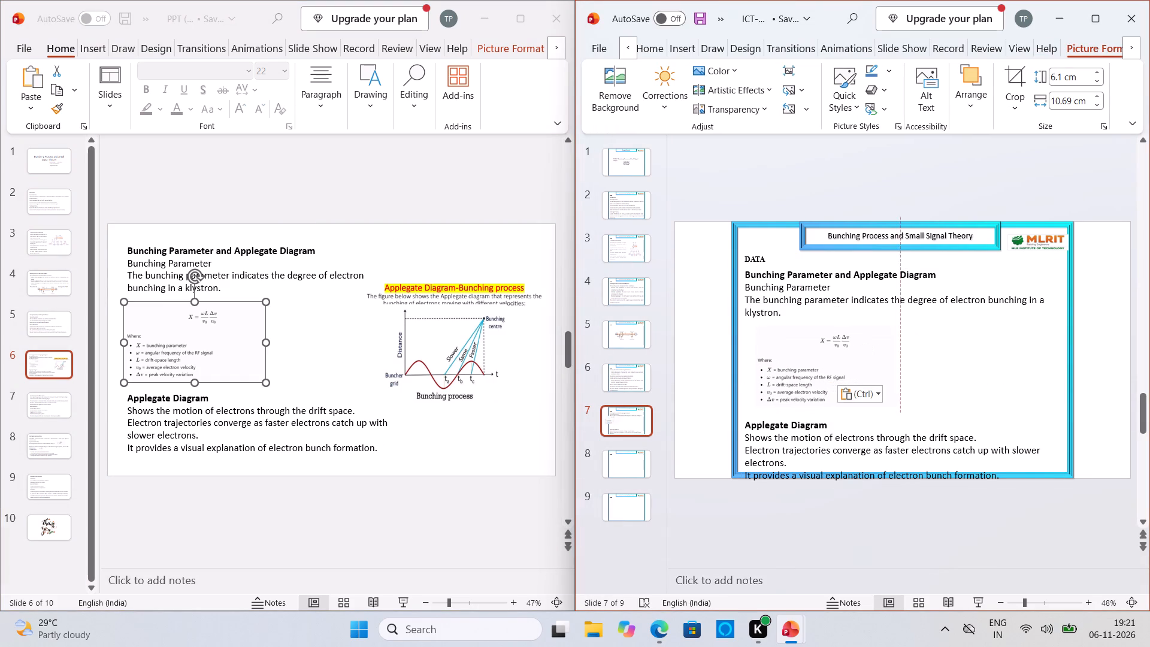
pyautogui.moveTo(879, 359); pyautogui.dragTo(880, 360)
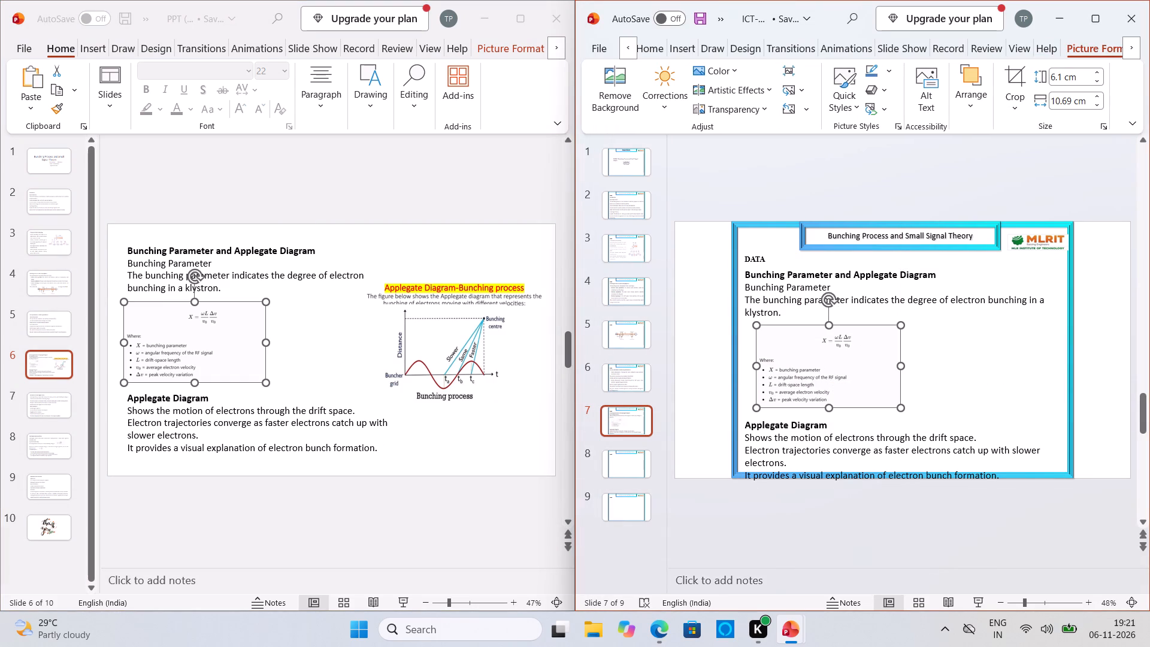
# Delete the last line, "It provides a visual explanation of electron bunch formation.", from the text on the template's slide 7.
pyautogui.click(1003, 474)
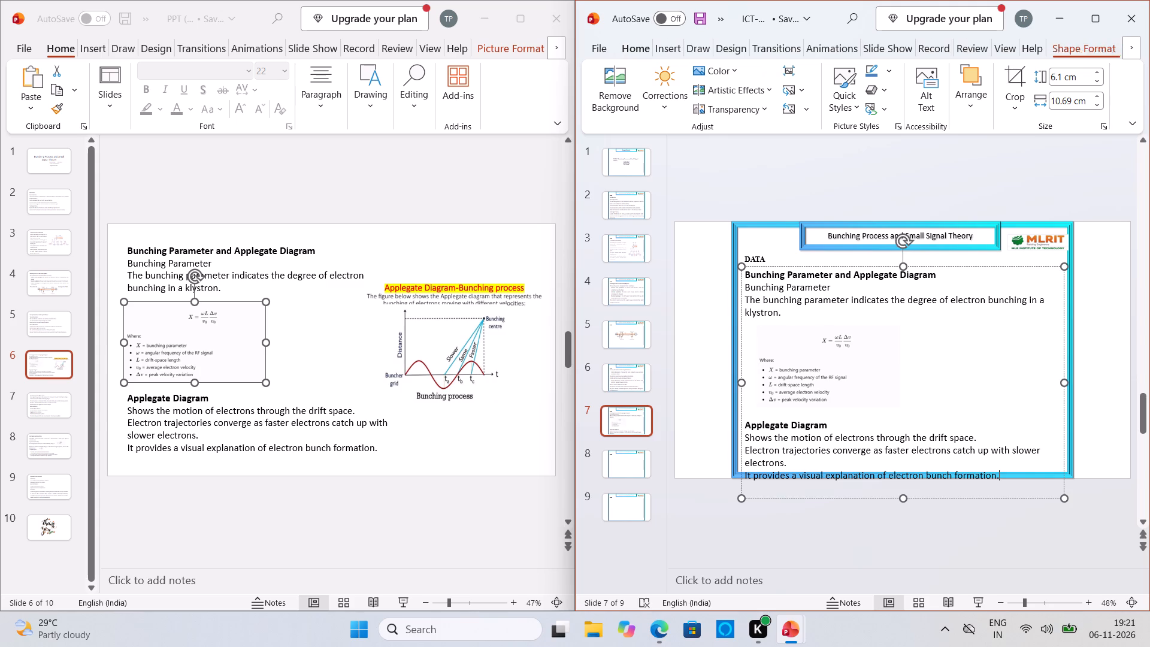
pyautogui.press('BackSpace')
pyautogui.press('BackSpace')
pyautogui.press('BackSpace')
pyautogui.press('BackSpace')
pyautogui.press('BackSpace')
pyautogui.press('BackSpace')
pyautogui.press('BackSpace')
pyautogui.press('BackSpace')
pyautogui.press('BackSpace')
pyautogui.press('BackSpace')
pyautogui.press('BackSpace')
pyautogui.press('BackSpace')
pyautogui.press('BackSpace')
pyautogui.press('BackSpace')
pyautogui.press('BackSpace')
pyautogui.press('BackSpace')
pyautogui.press('BackSpace')
pyautogui.press('BackSpace')
pyautogui.press('BackSpace')
pyautogui.press('BackSpace')
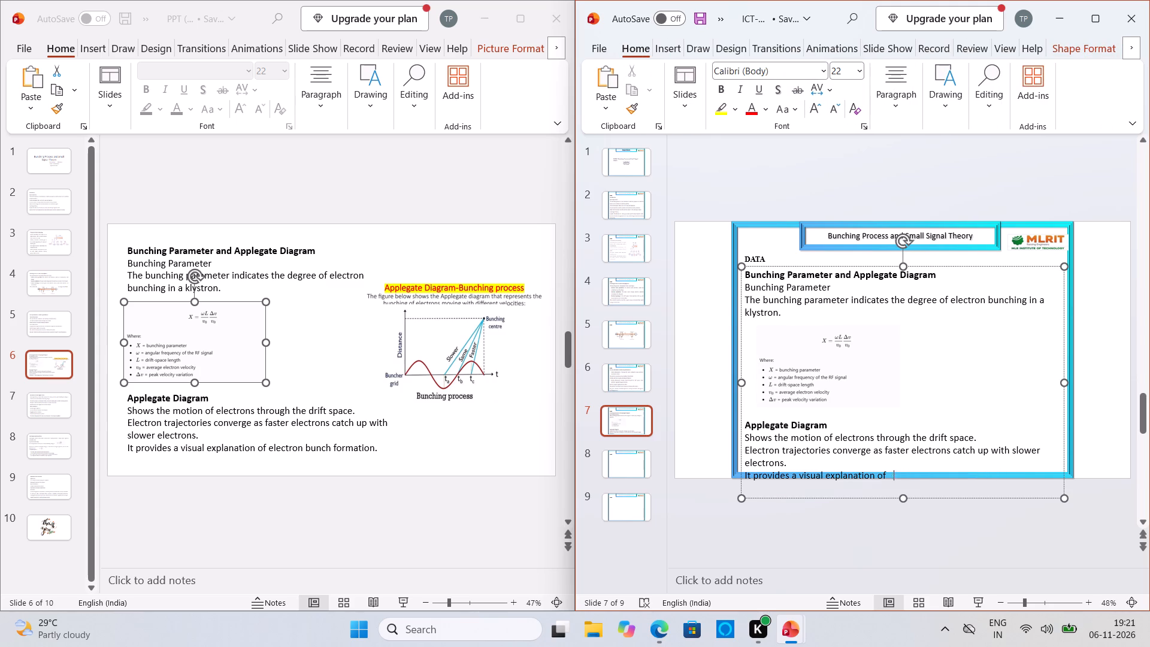
pyautogui.press('BackSpace')
pyautogui.press('BackSpace')
pyautogui.press('BackSpace')
pyautogui.press('BackSpace')
pyautogui.press('BackSpace')
pyautogui.press('BackSpace')
pyautogui.press('BackSpace')
pyautogui.press('BackSpace')
pyautogui.press('BackSpace')
pyautogui.press('BackSpace')
pyautogui.press('BackSpace')
pyautogui.press('BackSpace')
pyautogui.press('BackSpace')
pyautogui.press('BackSpace')
pyautogui.press('BackSpace')
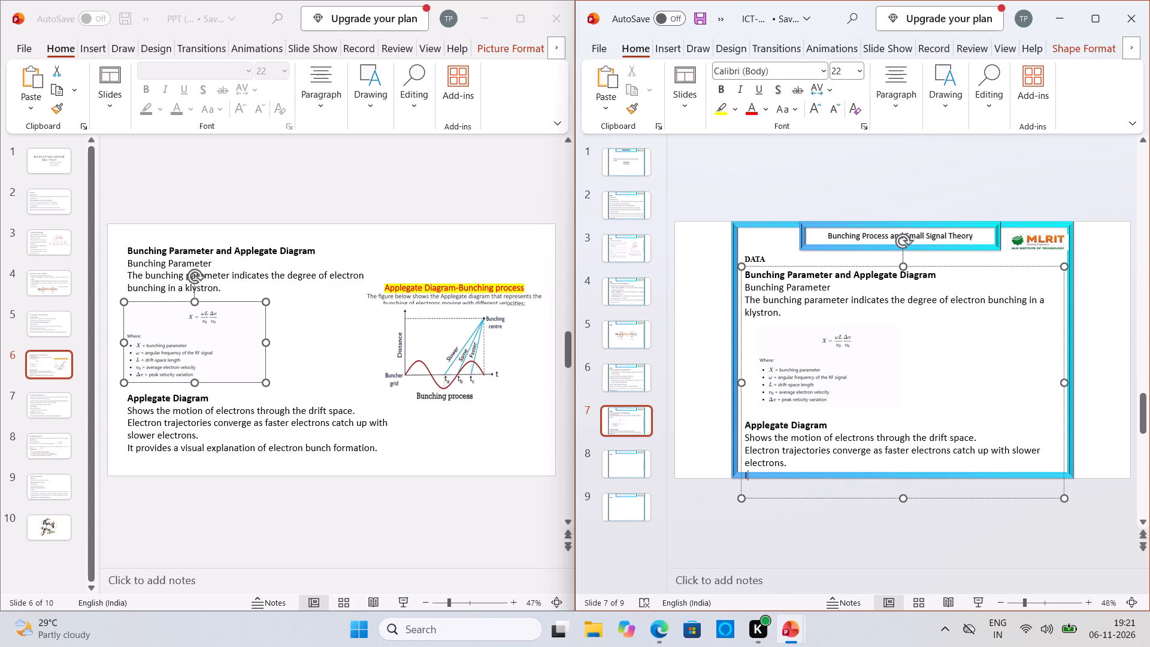
pyautogui.press('BackSpace')
pyautogui.press('BackSpace')
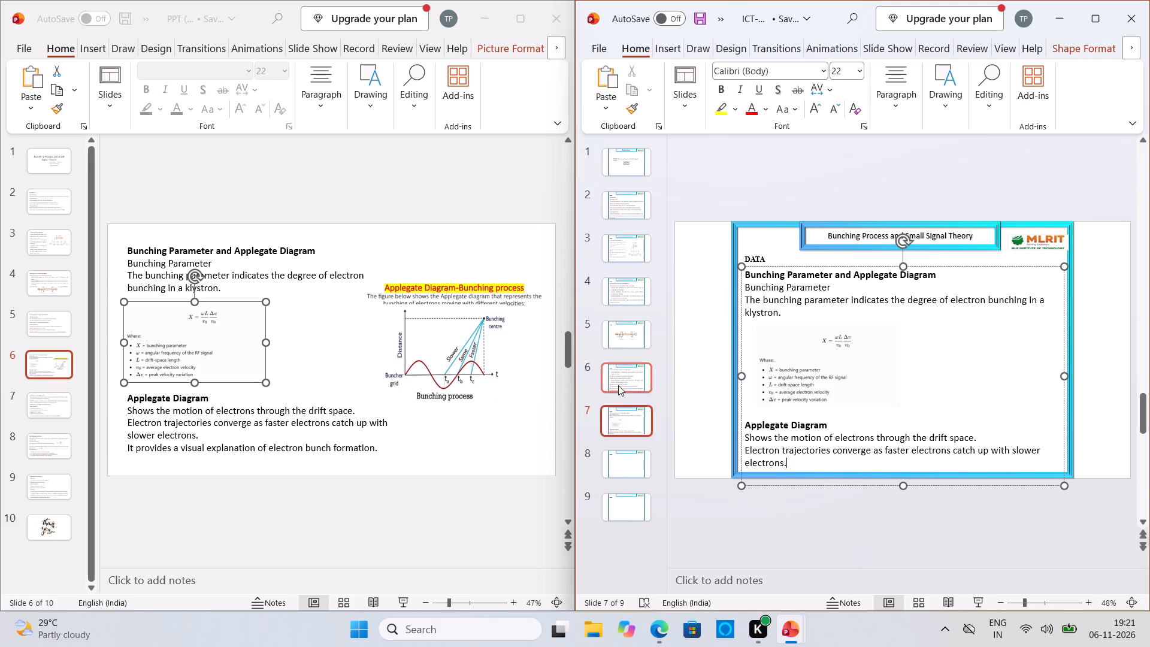
# Copy the Applegate Diagram-Bunching process picture from the source's slide 6 and place it beside the formula picture on the template's slide 7.
pyautogui.click(497, 346)
pyautogui.click(474, 343)
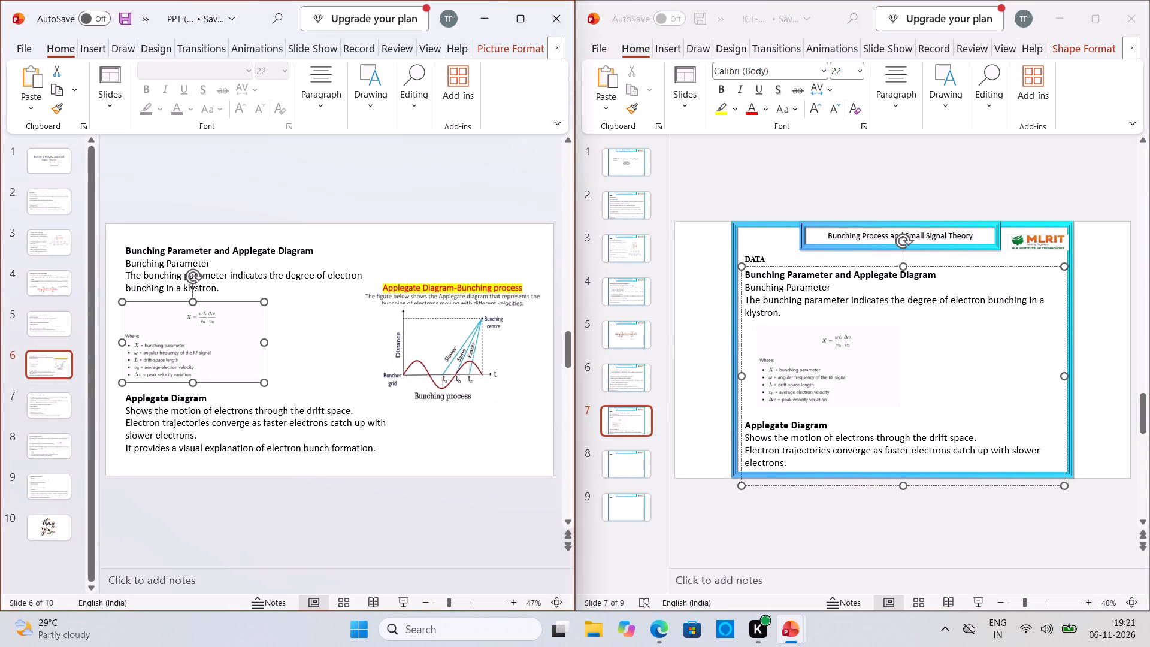
pyautogui.hotkey('ctrl', 'c')
pyautogui.hotkey('ctrl', 'c')
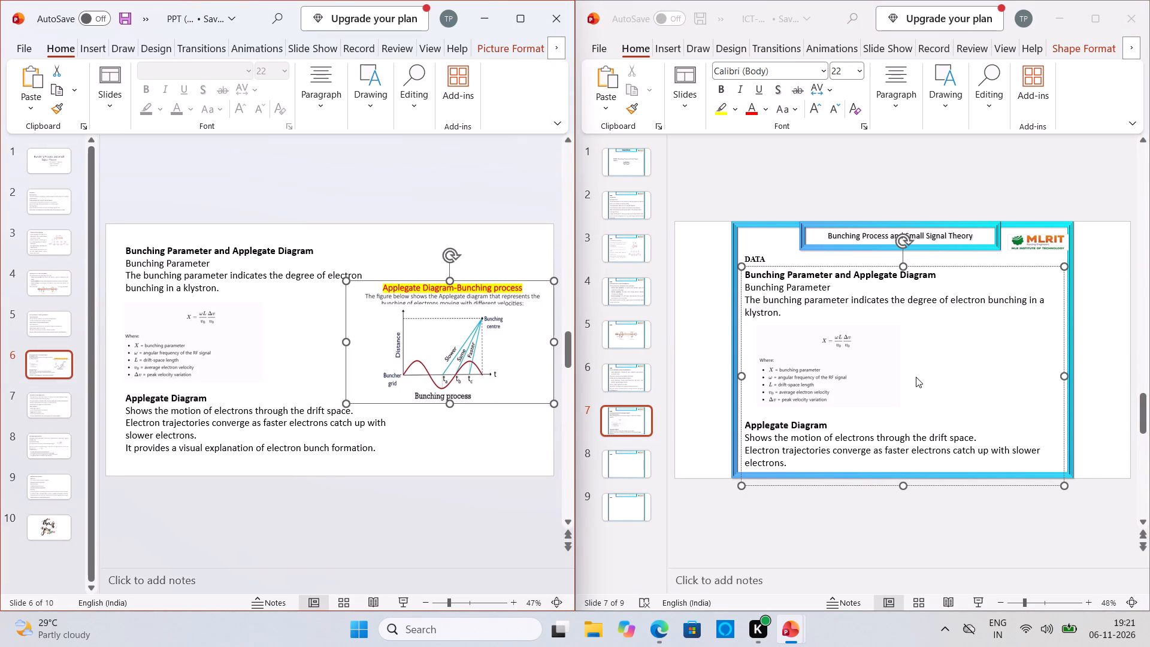
pyautogui.click(916, 377)
pyautogui.hotkey('ctrl', 'v')
pyautogui.moveTo(986, 372); pyautogui.dragTo(936, 400)
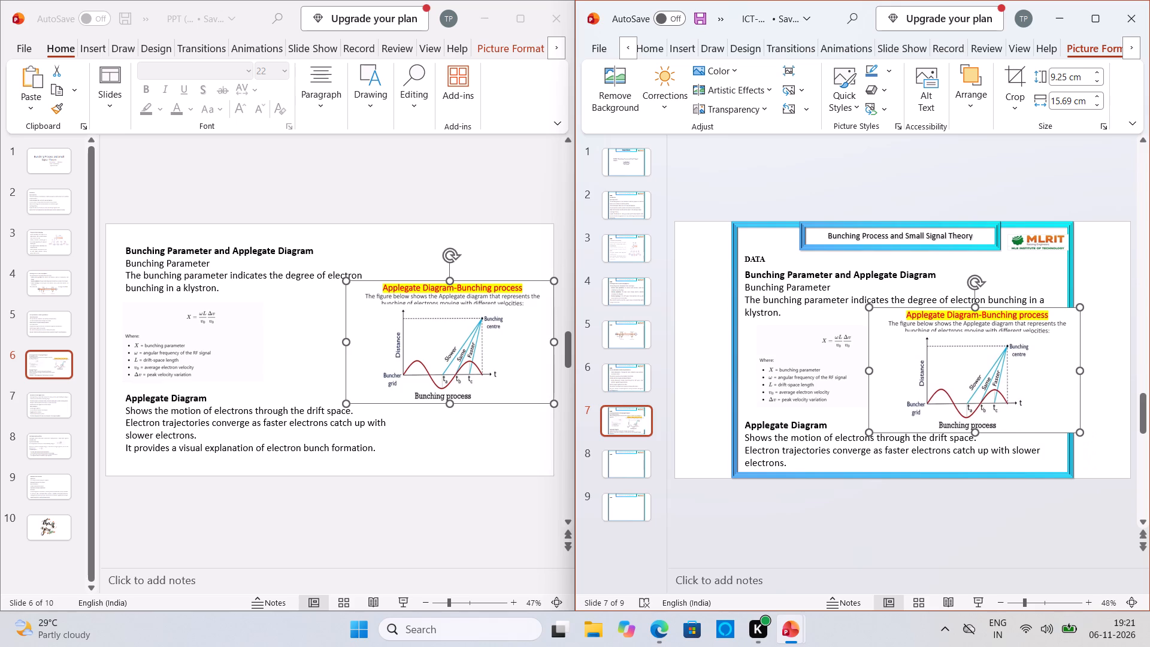
# Shrink the Applegate picture to about 7.39 cm high by 11.28 cm wide and fit it beside the formula, above the Applegate Diagram text.
pyautogui.moveTo(1080, 373); pyautogui.dragTo(1022, 378)
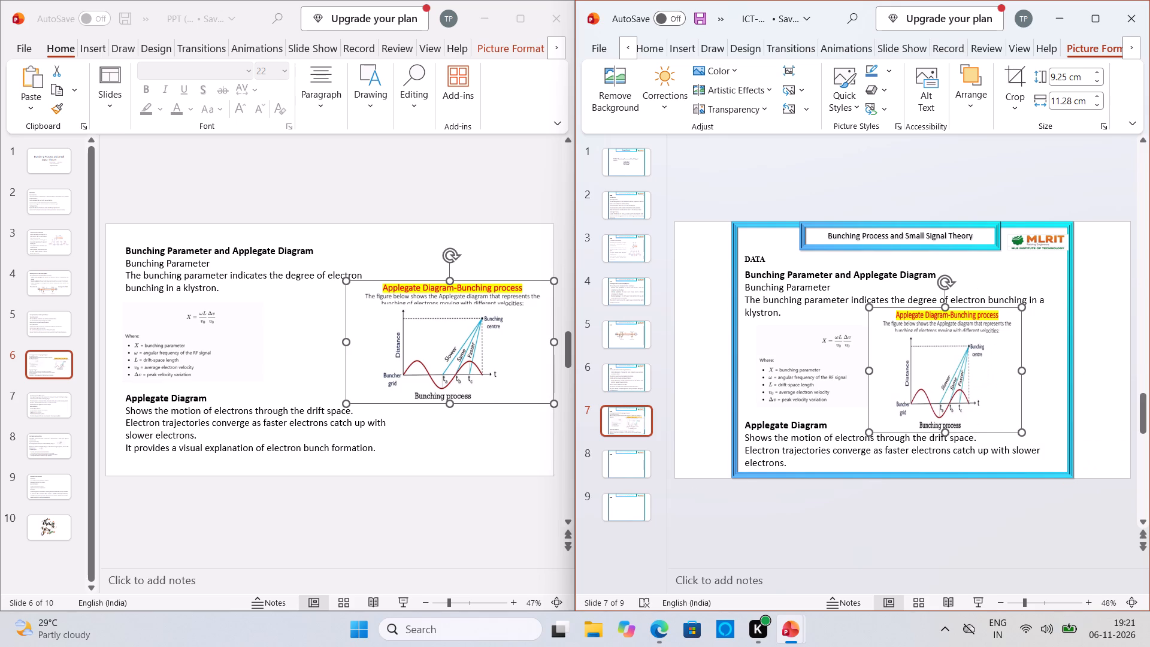
pyautogui.moveTo(944, 434); pyautogui.dragTo(950, 410)
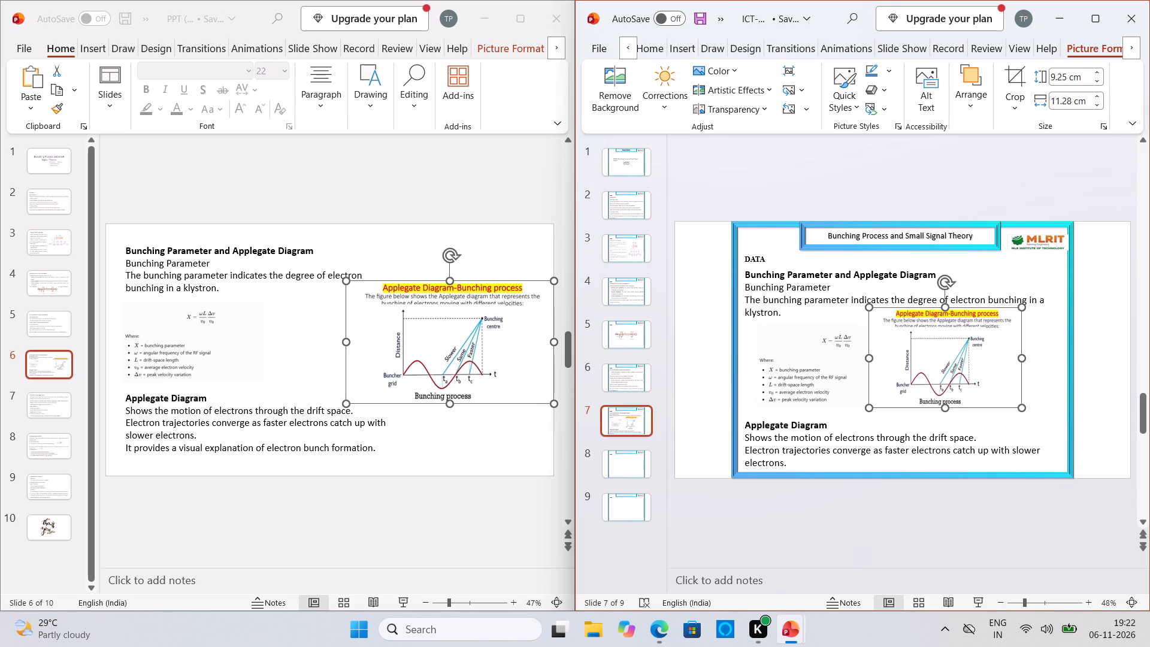
pyautogui.moveTo(970, 373); pyautogui.dragTo(982, 379)
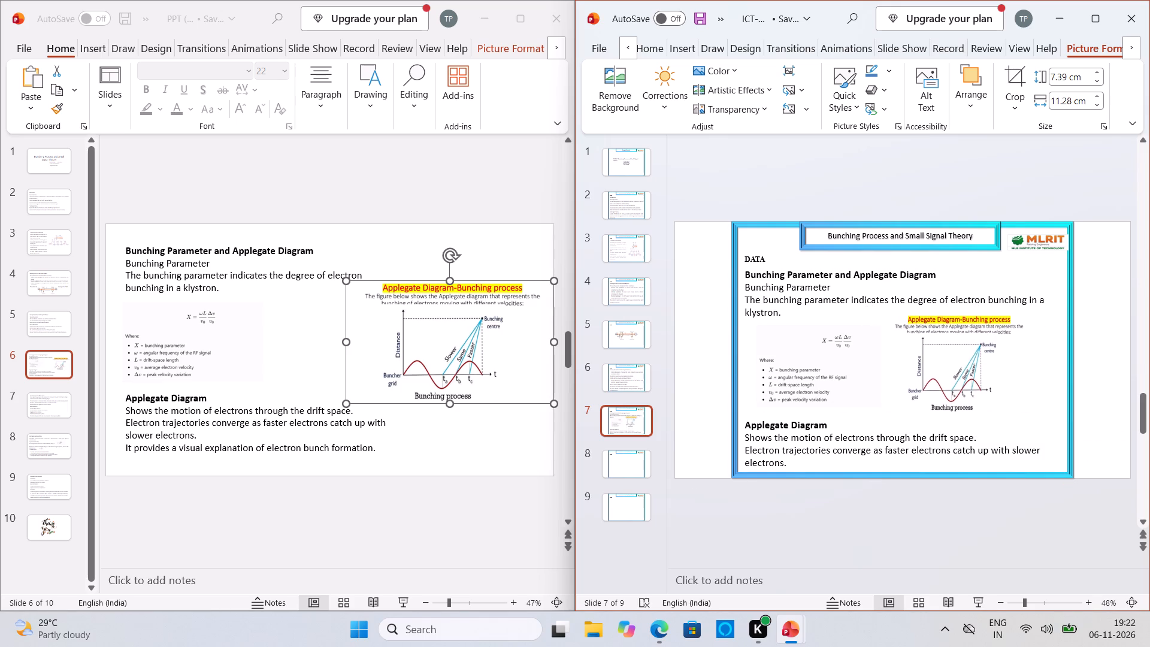
pyautogui.moveTo(982, 379); pyautogui.dragTo(983, 378)
# Copy the Introduction to Small Signal Theory text from the source's slide 7 onto the template's slide 8.
pyautogui.click(625, 459)
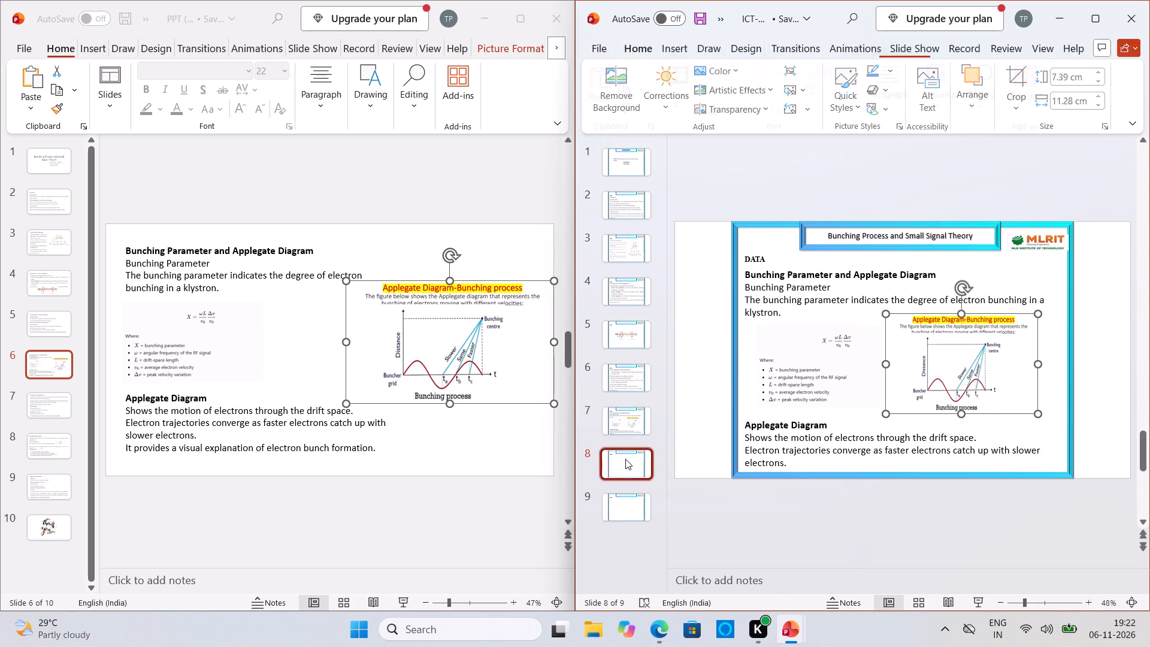
pyautogui.click(26, 405)
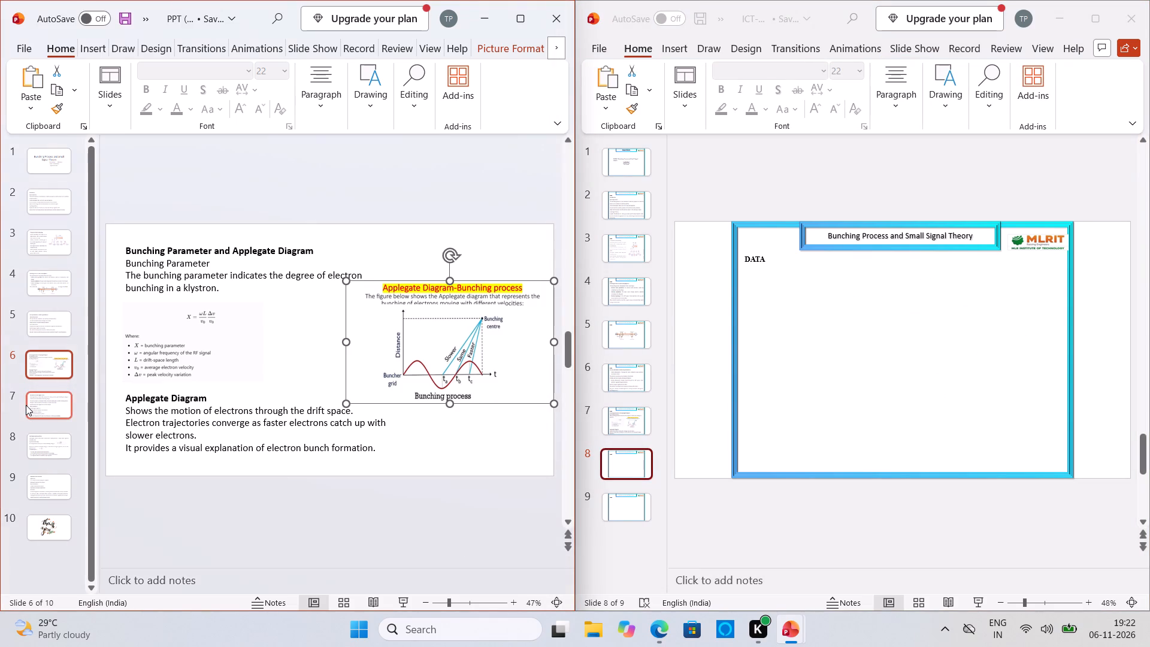
pyautogui.click(26, 405)
pyautogui.click(264, 375)
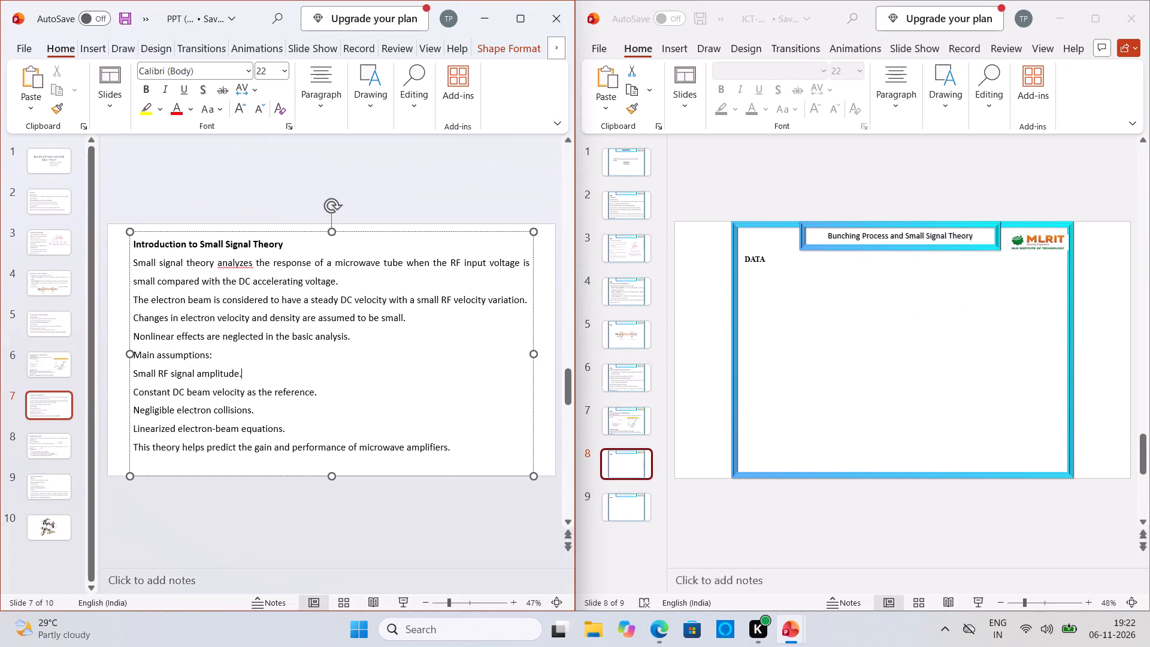
pyautogui.hotkey('ctrl', 'a')
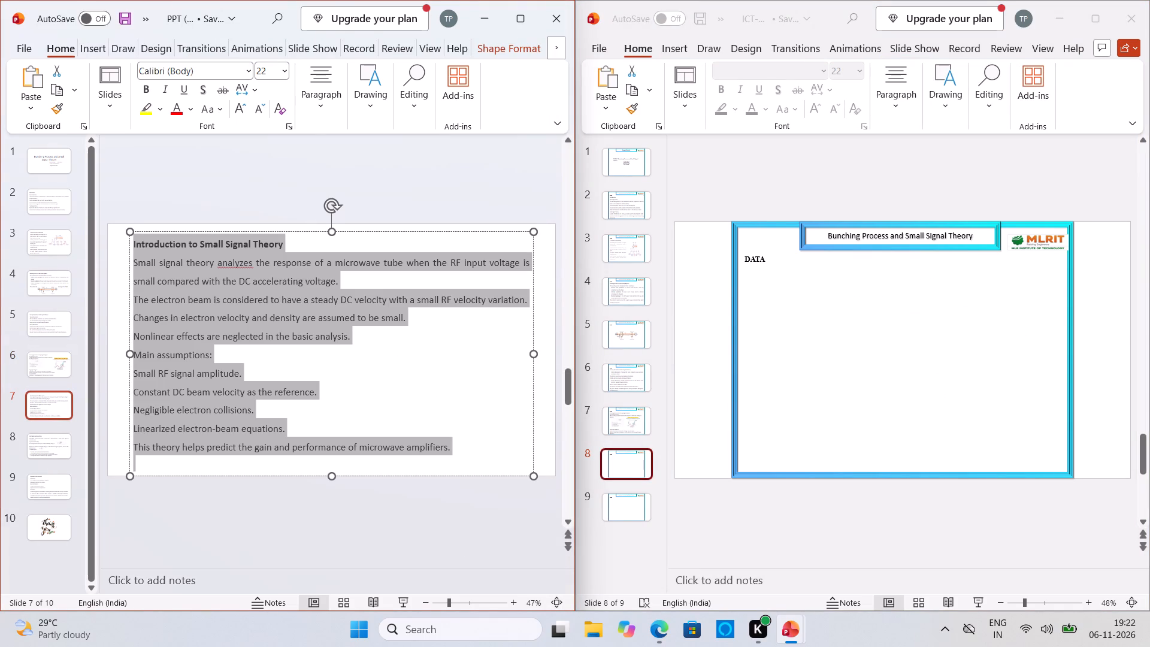
pyautogui.hotkey('ctrl', 'c')
pyautogui.hotkey('ctrl', 'c')
pyautogui.click(901, 346)
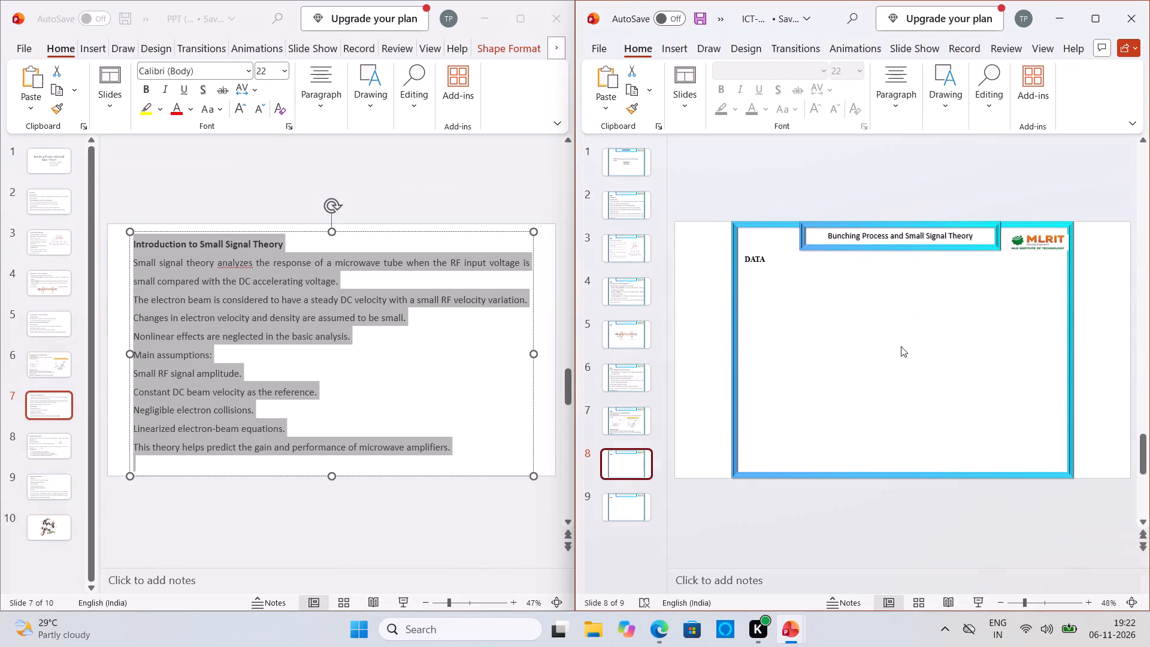
pyautogui.click(901, 346)
pyautogui.hotkey('ctrl', 'v')
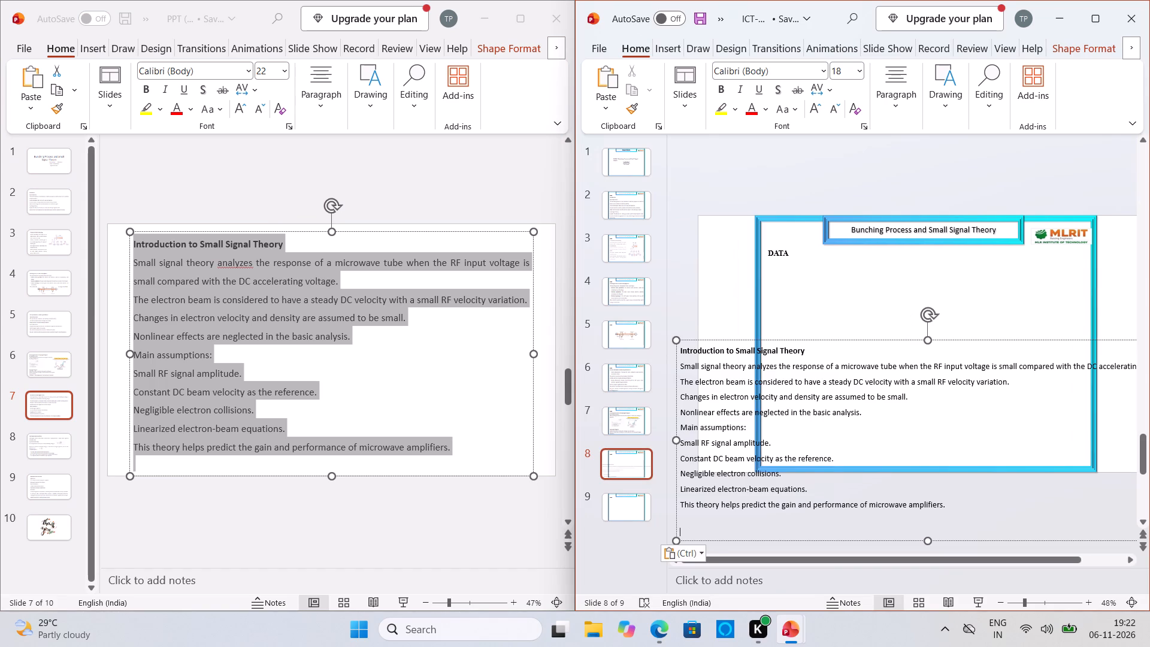
# Move the pasted text block under DATA on the template's slide 8 and narrow it to fit the frame's width.
pyautogui.moveTo(895, 340); pyautogui.dragTo(995, 268)
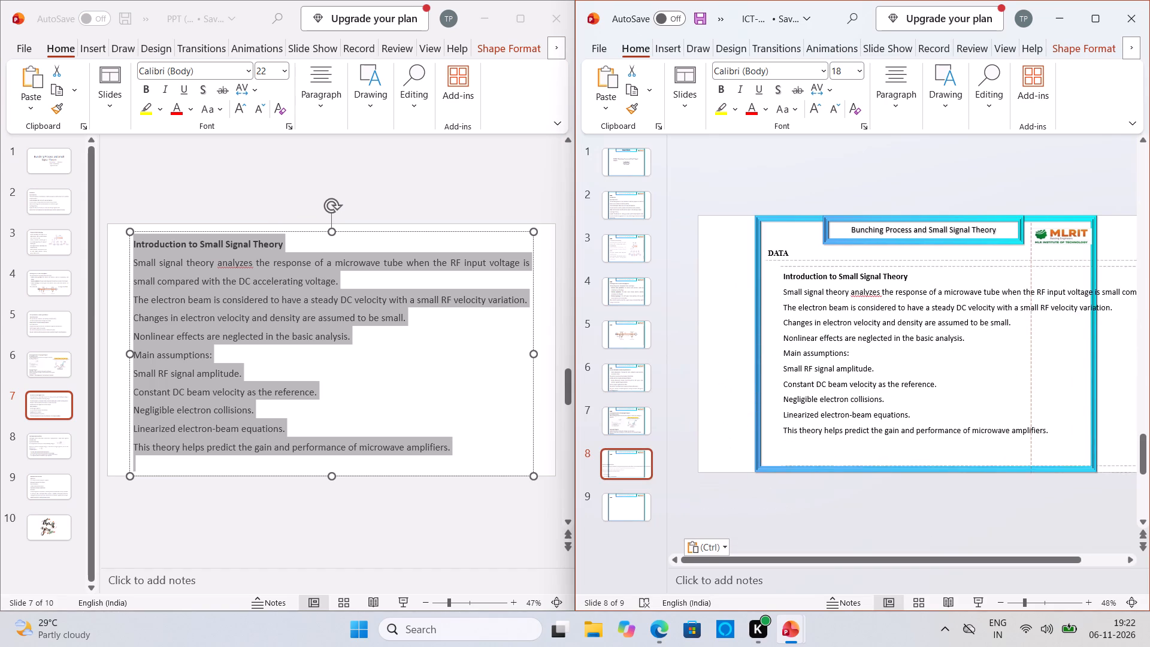
pyautogui.moveTo(995, 268); pyautogui.dragTo(986, 265)
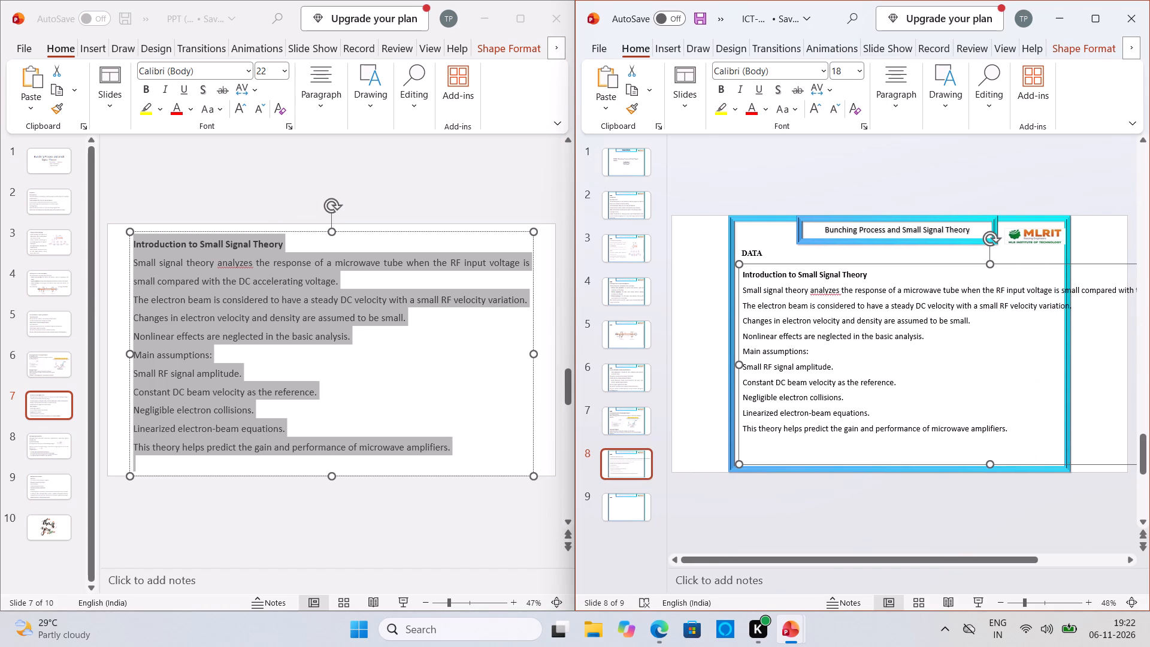
pyautogui.hscroll(-4, 1118, 366)
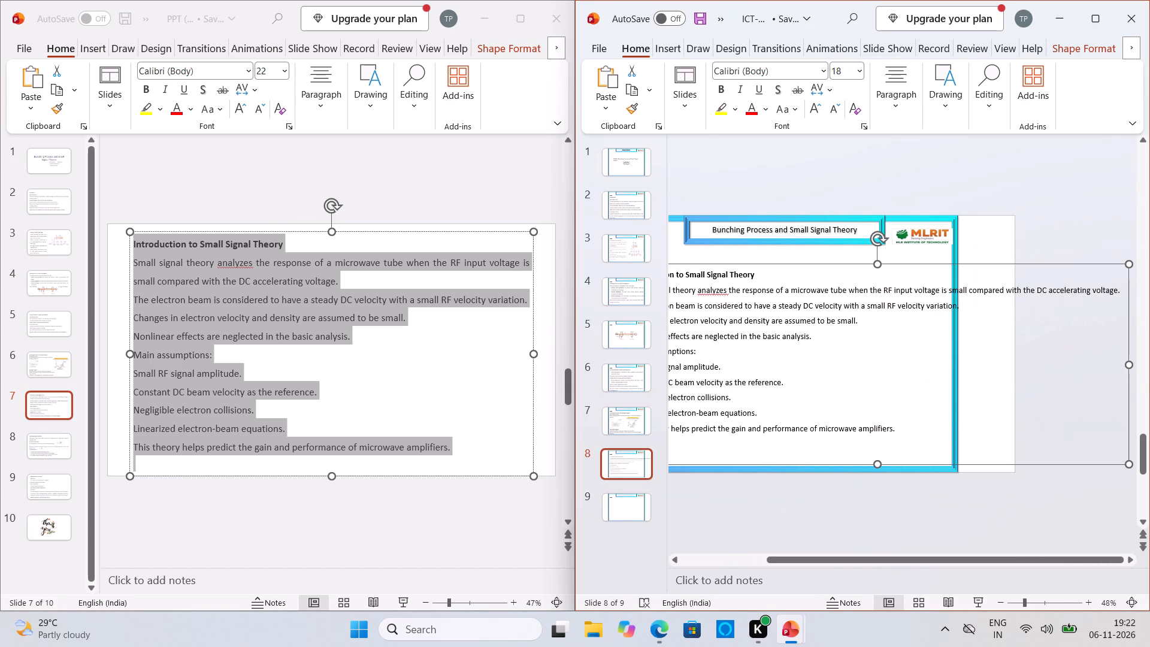
pyautogui.hscroll(-1, 1118, 366)
pyautogui.moveTo(1131, 368); pyautogui.dragTo(1024, 367)
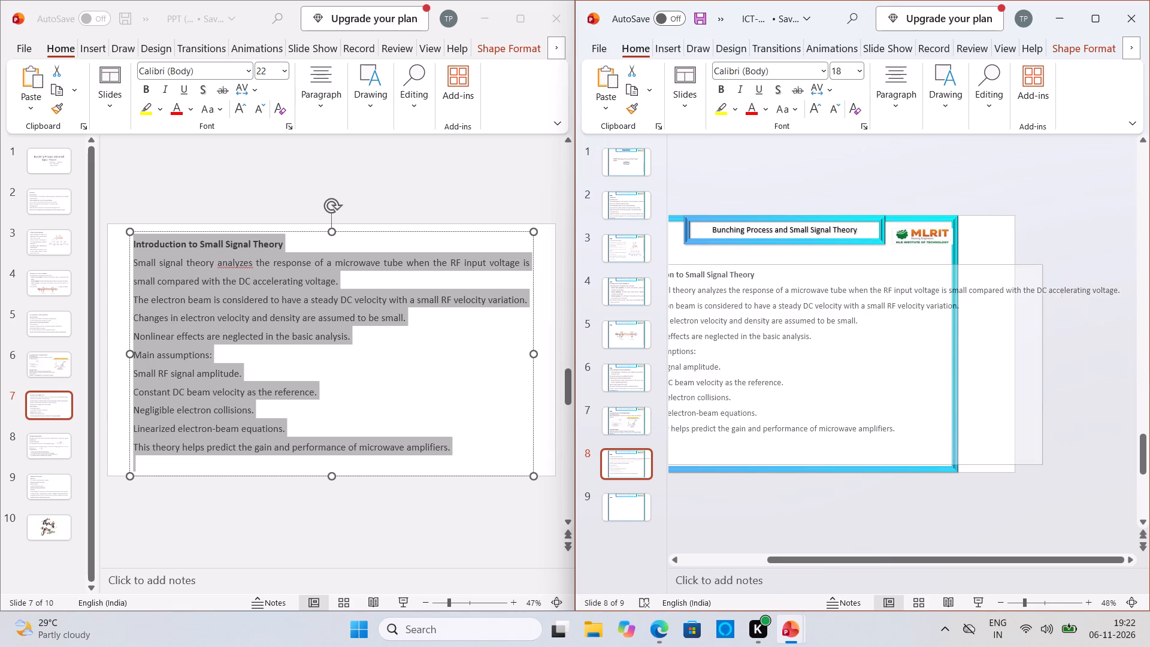
pyautogui.moveTo(1024, 367); pyautogui.dragTo(951, 359)
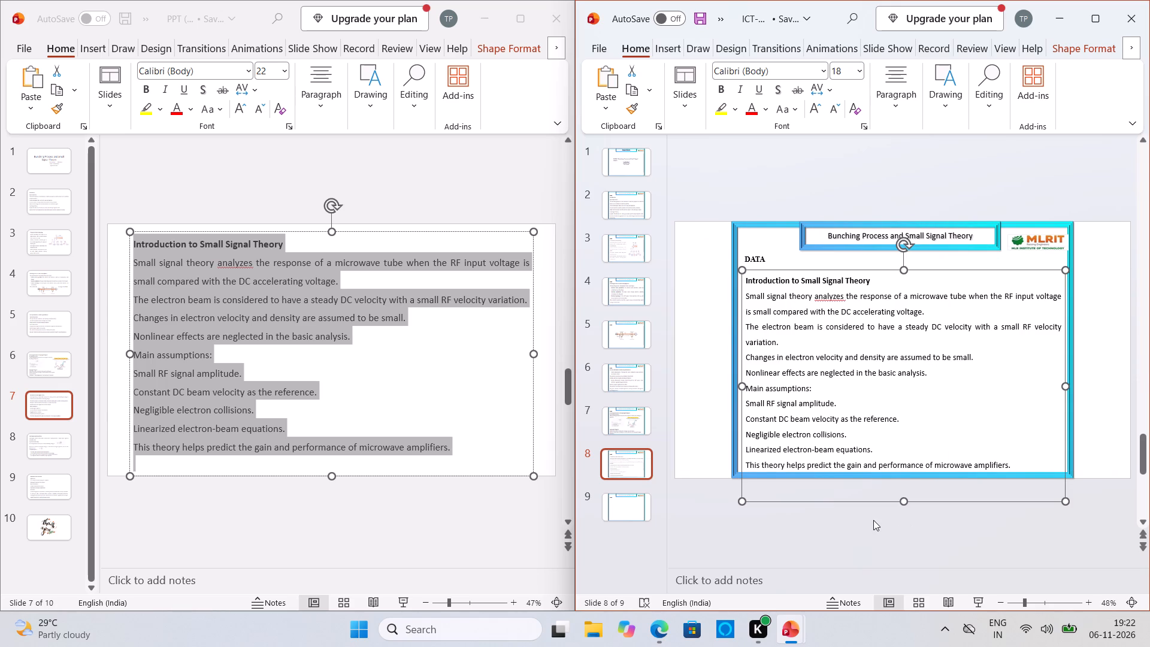
pyautogui.click(888, 271)
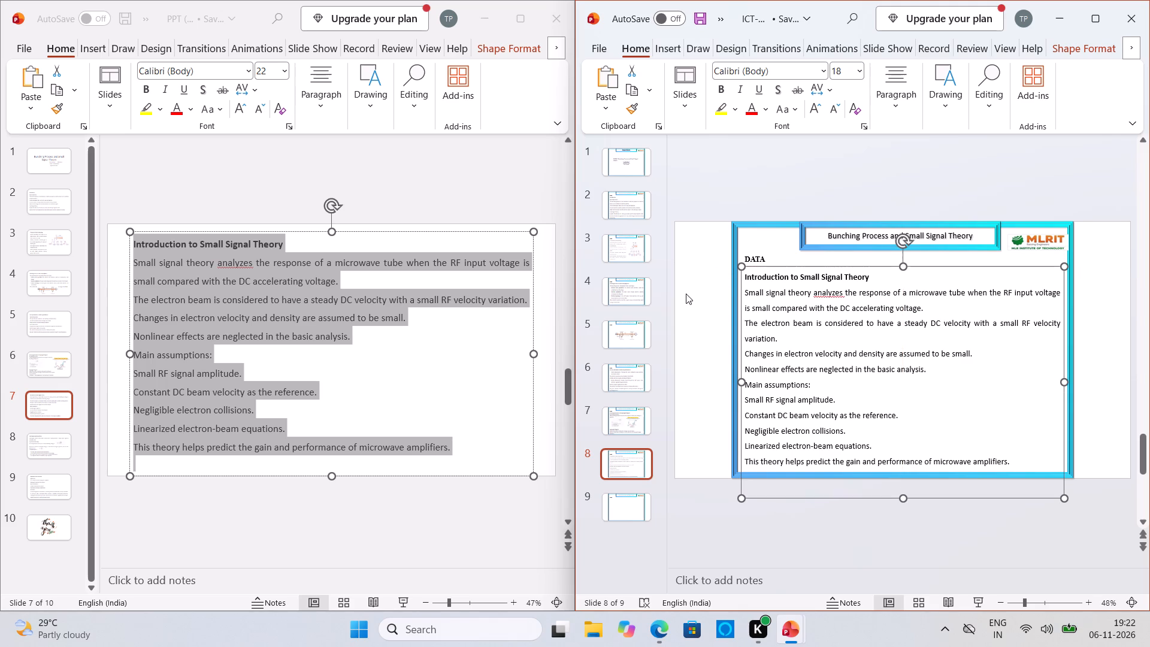
# Copy the Small Signal Analysis and Gain text from the source's slide 8 onto the template's slide 9.
pyautogui.click(624, 501)
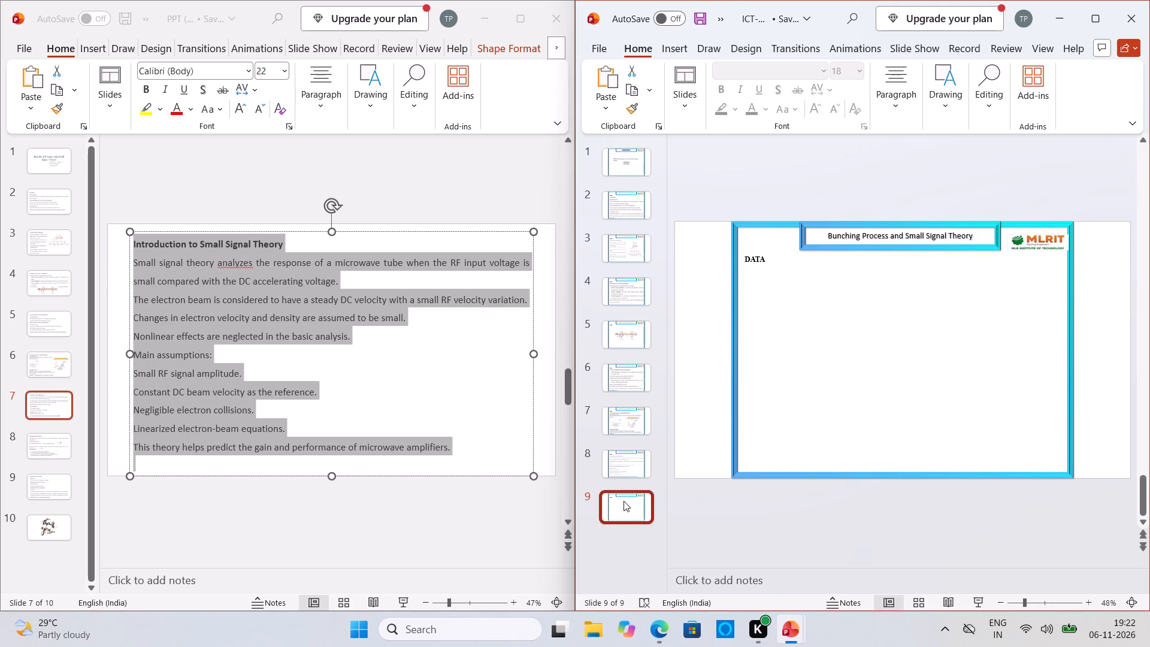
pyautogui.doubleClick(60, 449)
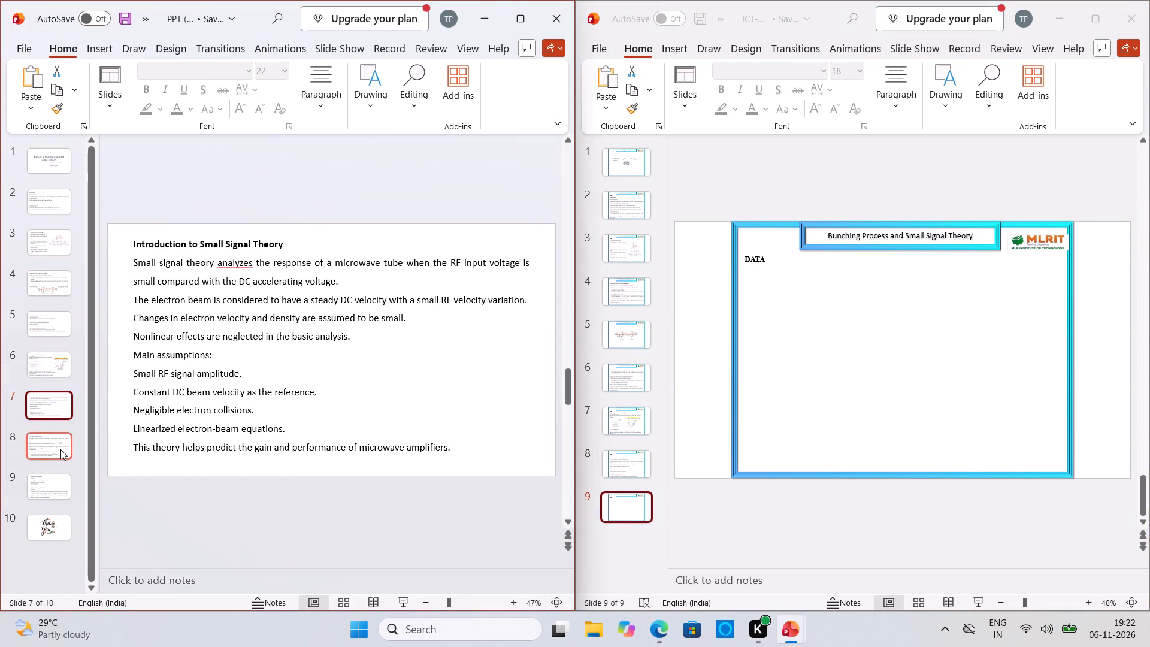
pyautogui.doubleClick(48, 448)
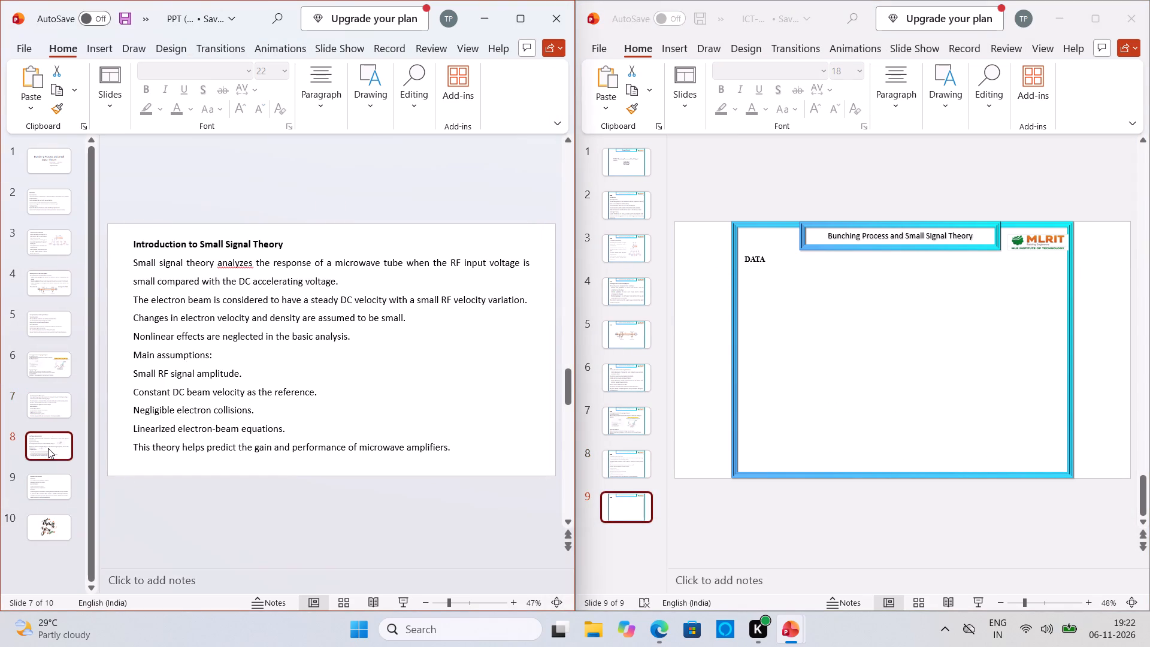
pyautogui.click(311, 416)
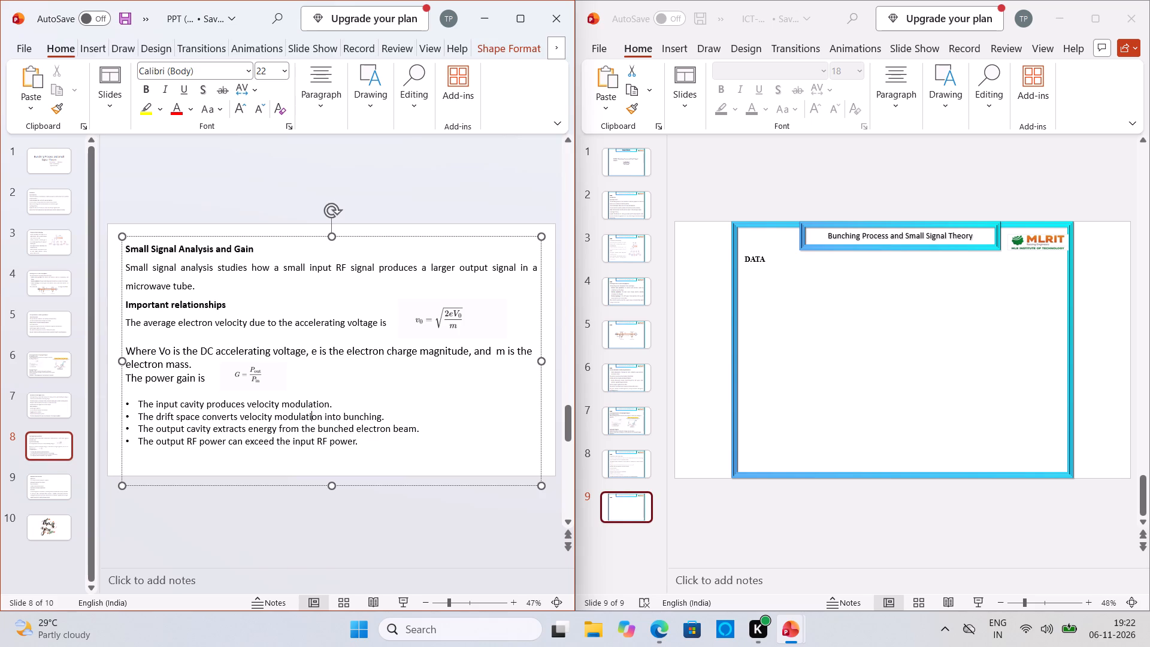
pyautogui.hotkey('ctrl', 'a')
pyautogui.hotkey('ctrl', 'c')
pyautogui.hotkey('ctrl', 'c')
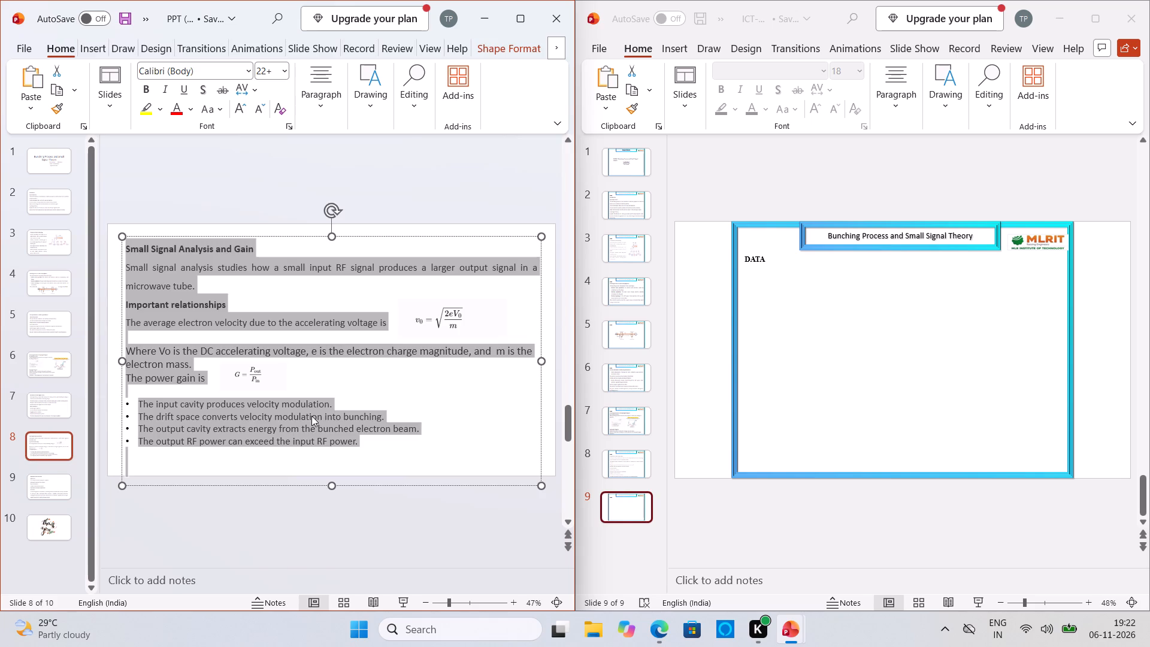
pyautogui.click(806, 338)
pyautogui.hotkey('ctrl', 'v')
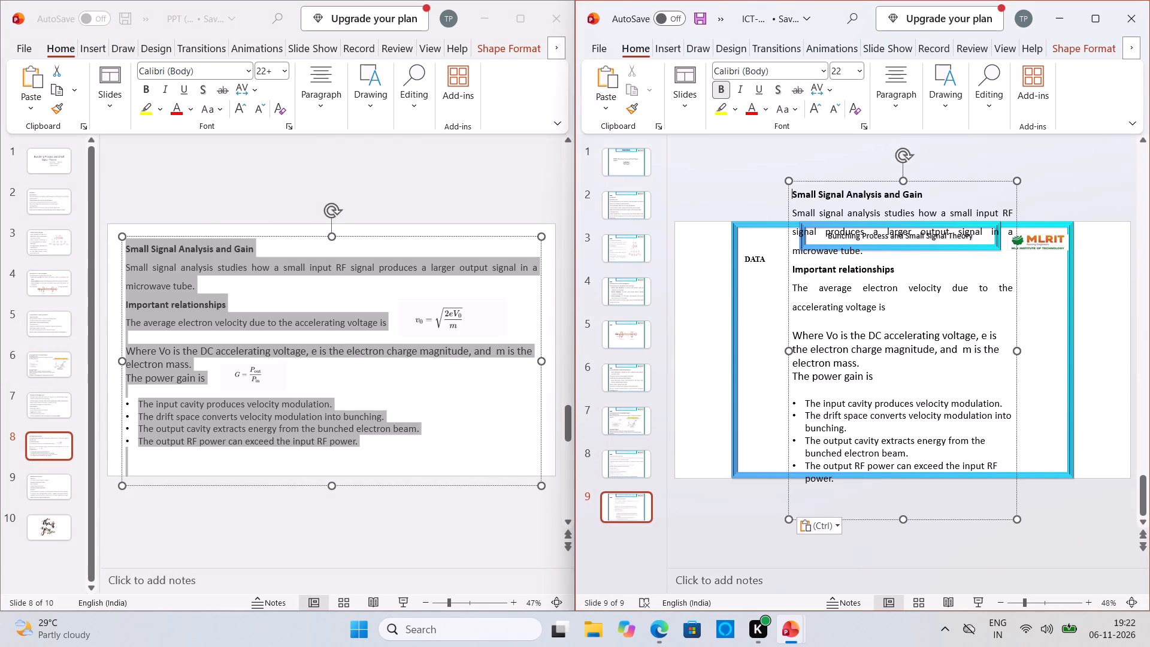
# Move the pasted text block under DATA on the template's slide 9 and widen it to span the frame.
pyautogui.moveTo(1016, 350); pyautogui.dragTo(1087, 353)
pyautogui.moveTo(1014, 177); pyautogui.dragTo(1004, 220)
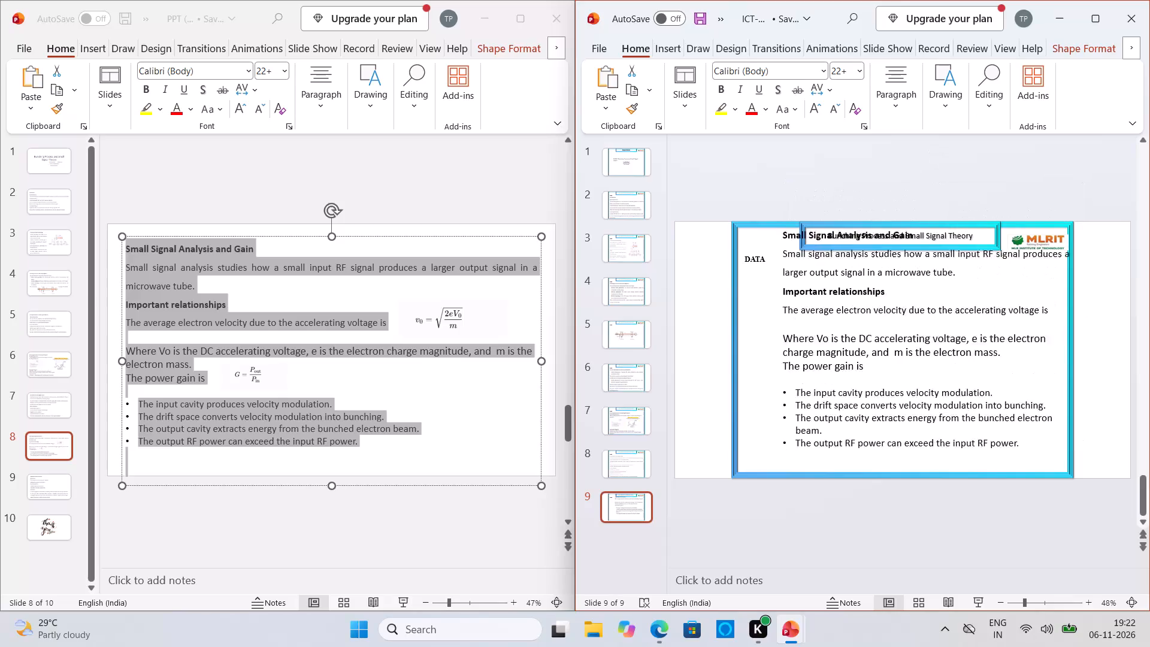
pyautogui.moveTo(1004, 220); pyautogui.dragTo(964, 255)
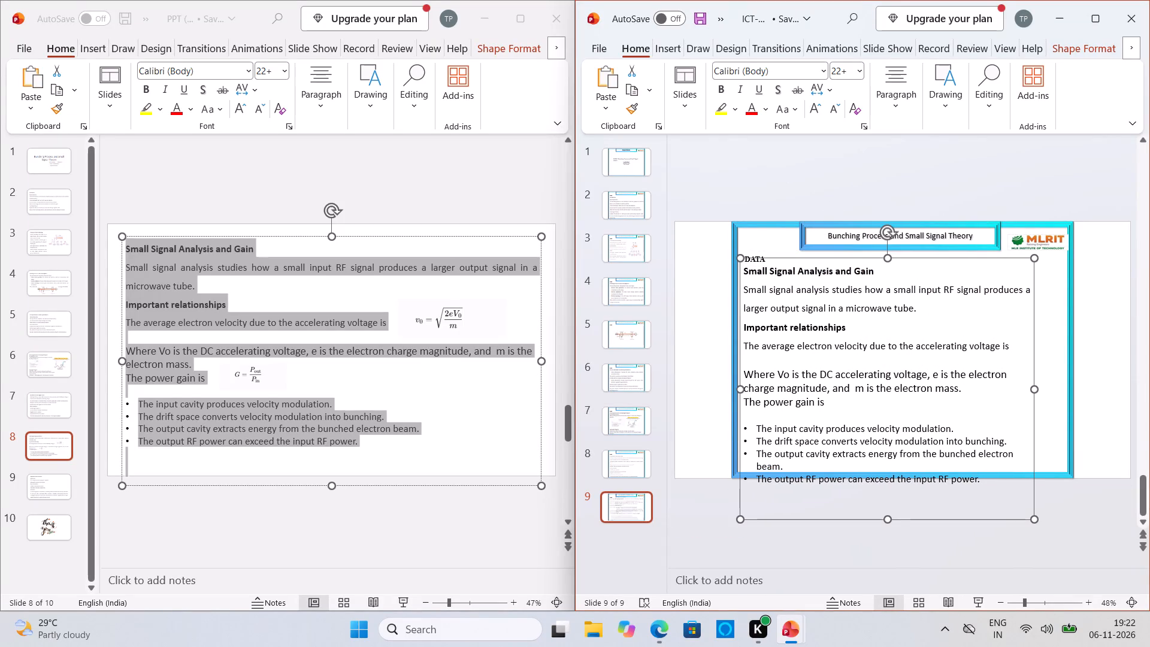
pyautogui.moveTo(1035, 392); pyautogui.dragTo(1069, 387)
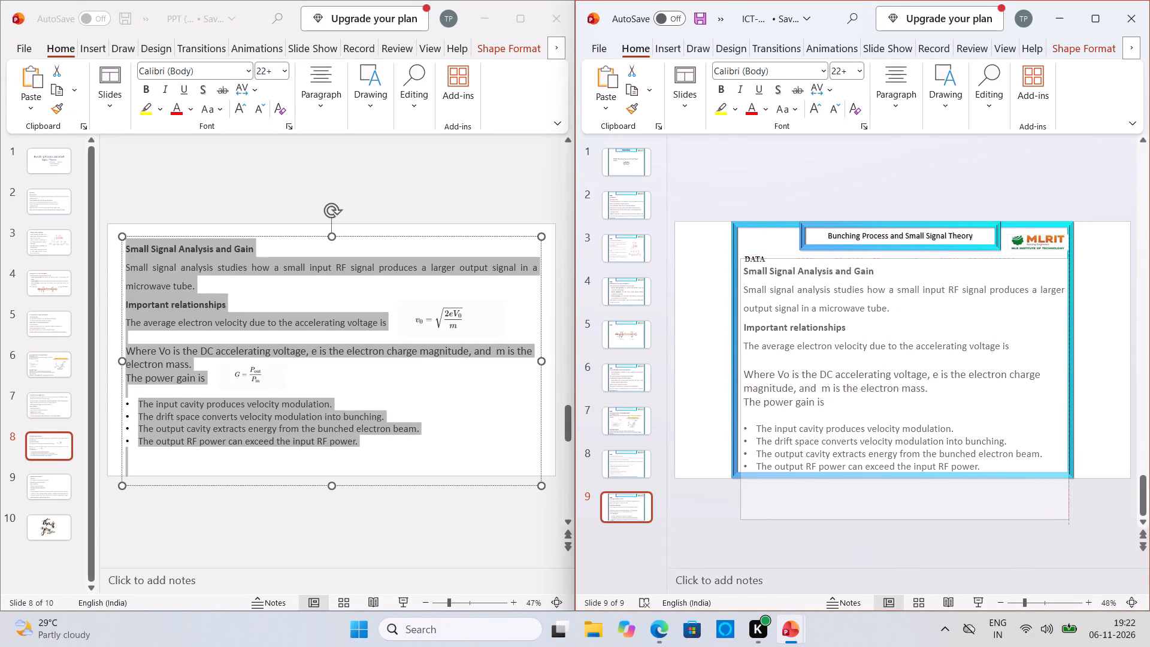
pyautogui.moveTo(1069, 387); pyautogui.dragTo(1070, 387)
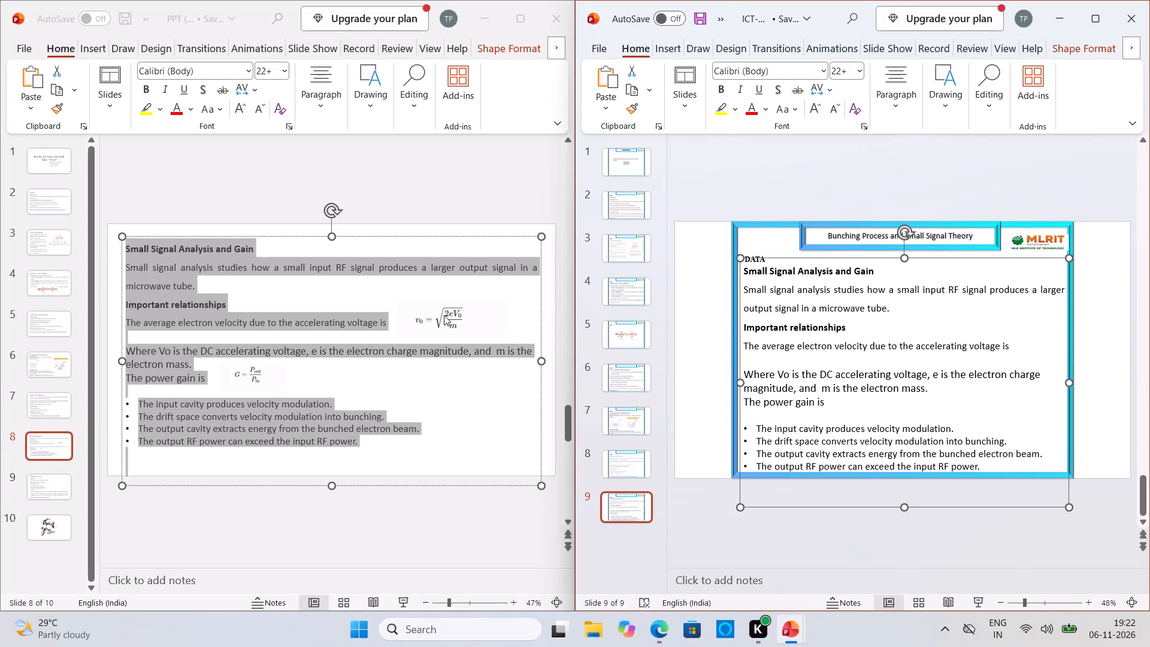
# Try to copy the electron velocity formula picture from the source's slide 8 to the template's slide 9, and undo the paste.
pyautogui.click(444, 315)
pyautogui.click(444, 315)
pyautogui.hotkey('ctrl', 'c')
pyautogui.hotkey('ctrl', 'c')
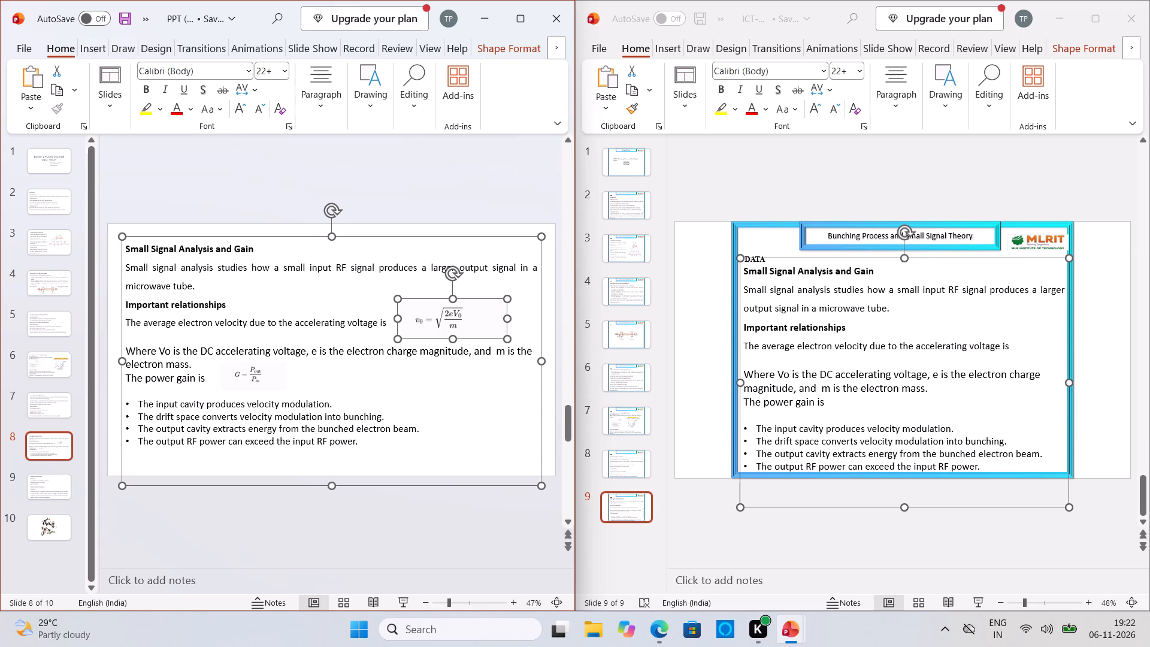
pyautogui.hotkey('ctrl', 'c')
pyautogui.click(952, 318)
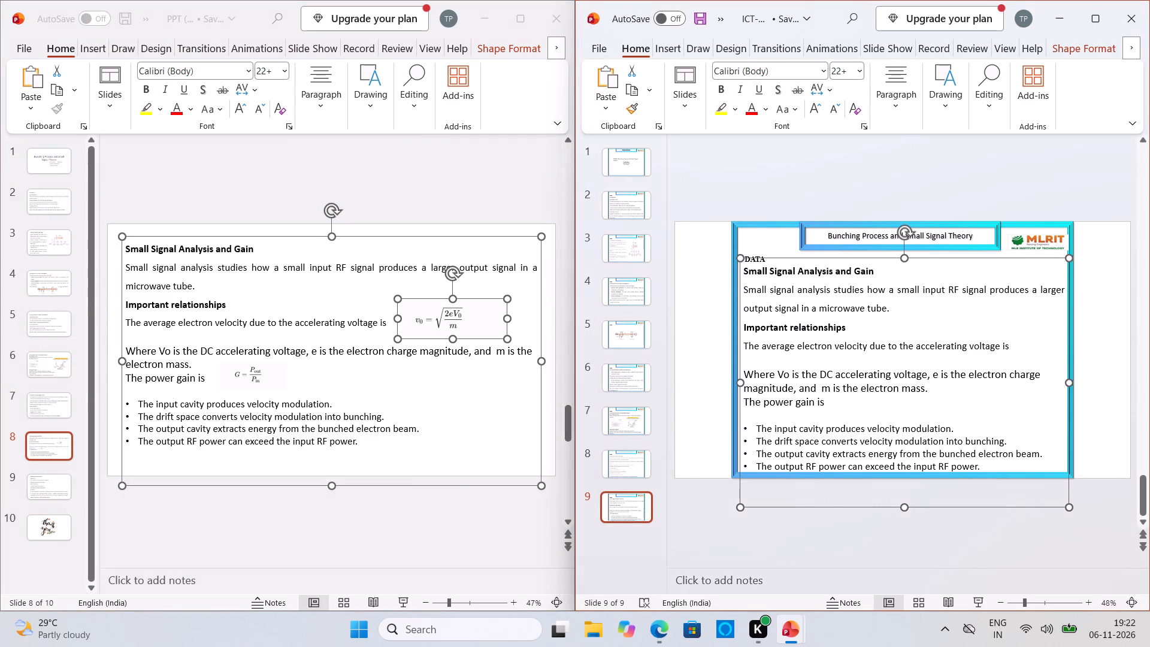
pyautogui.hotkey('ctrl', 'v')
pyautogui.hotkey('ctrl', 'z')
# Paste the velocity formula picture together with its text box from the source's slide 8 and move both below the template's slide 9.
pyautogui.click(471, 316)
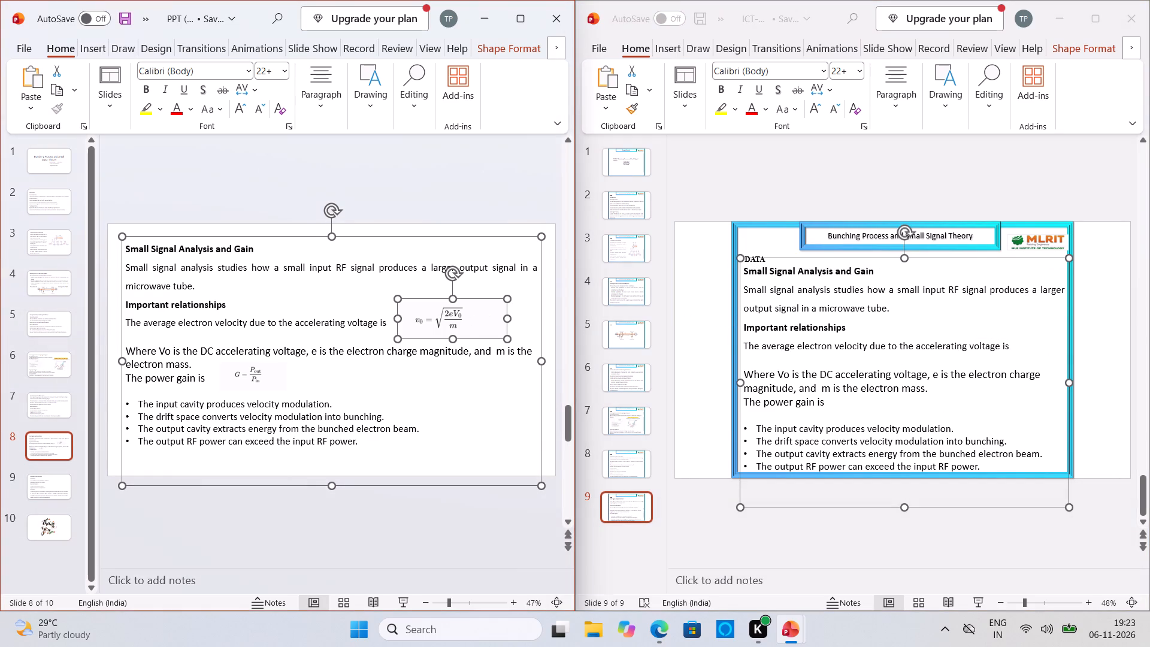
pyautogui.hotkey('ctrl', 'c')
pyautogui.click(934, 306)
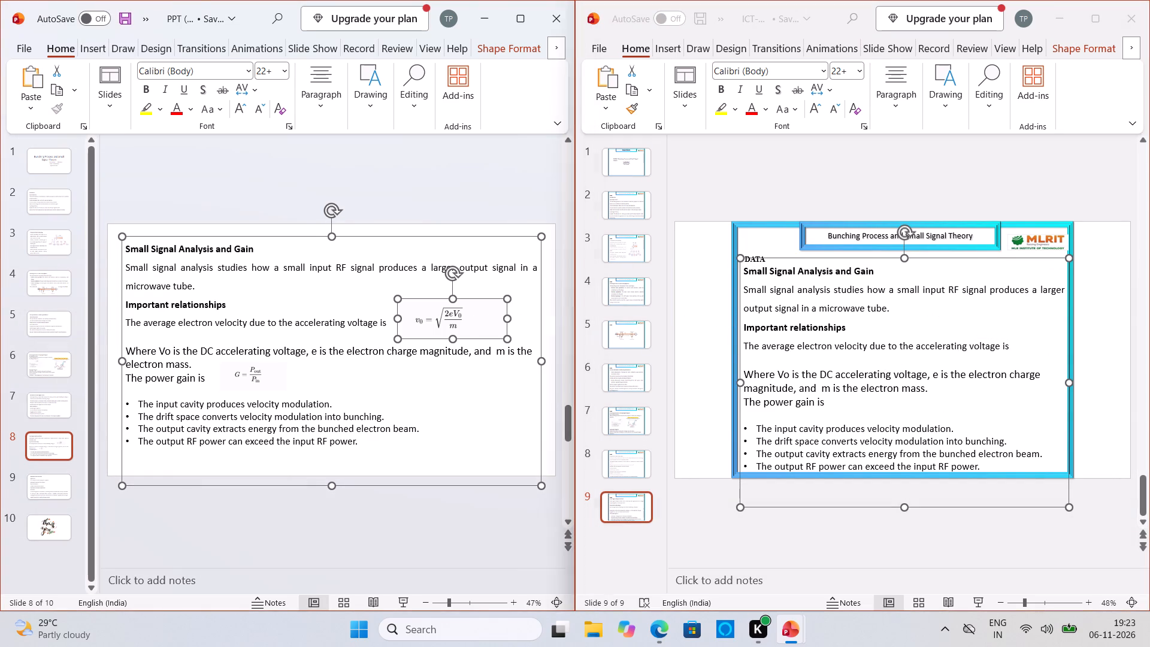
pyautogui.hotkey('ctrl', 'v')
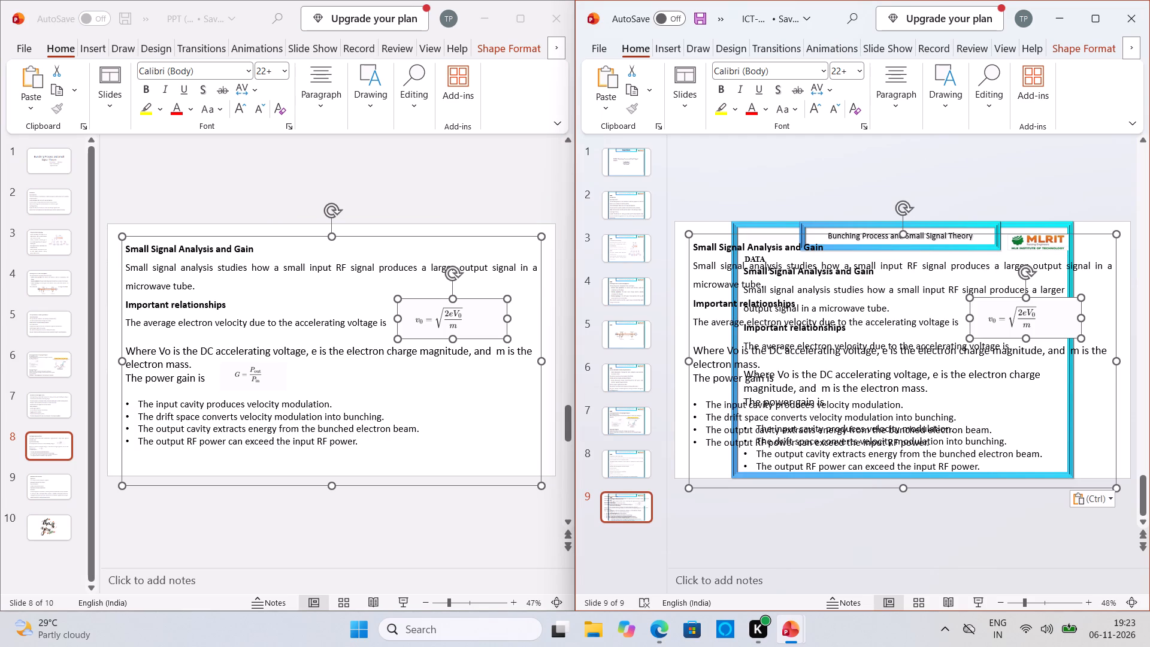
pyautogui.hotkey('ctrl', 'z')
pyautogui.hotkey('ctrl', 'v')
pyautogui.moveTo(1034, 326); pyautogui.dragTo(978, 545)
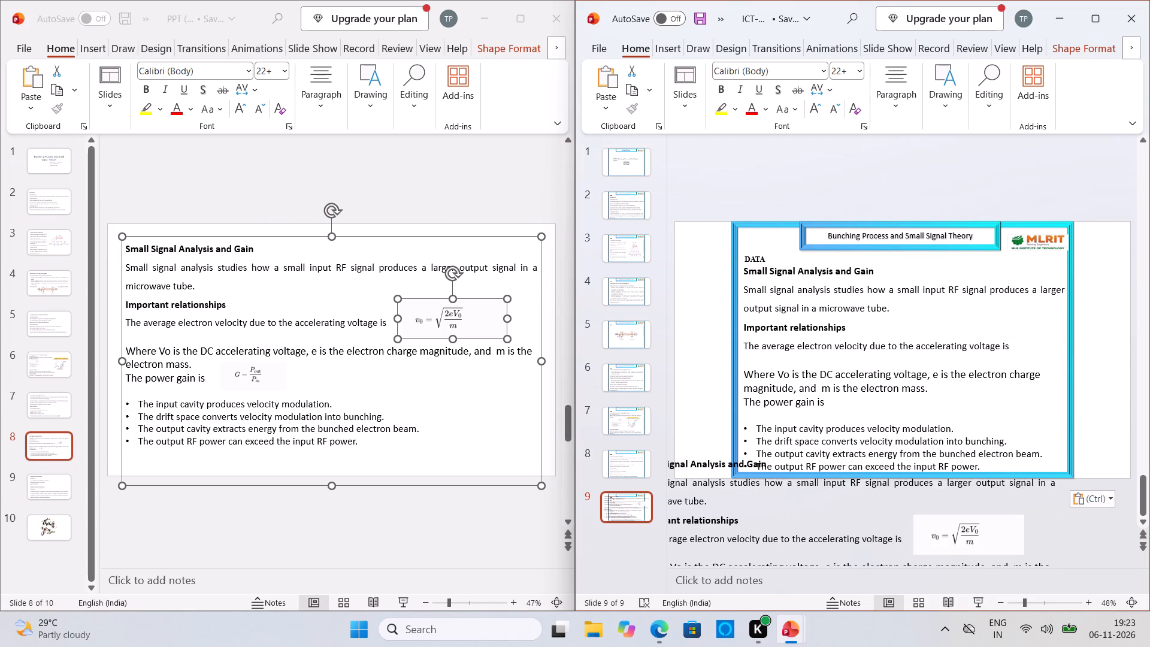
pyautogui.moveTo(978, 545); pyautogui.dragTo(1023, 563)
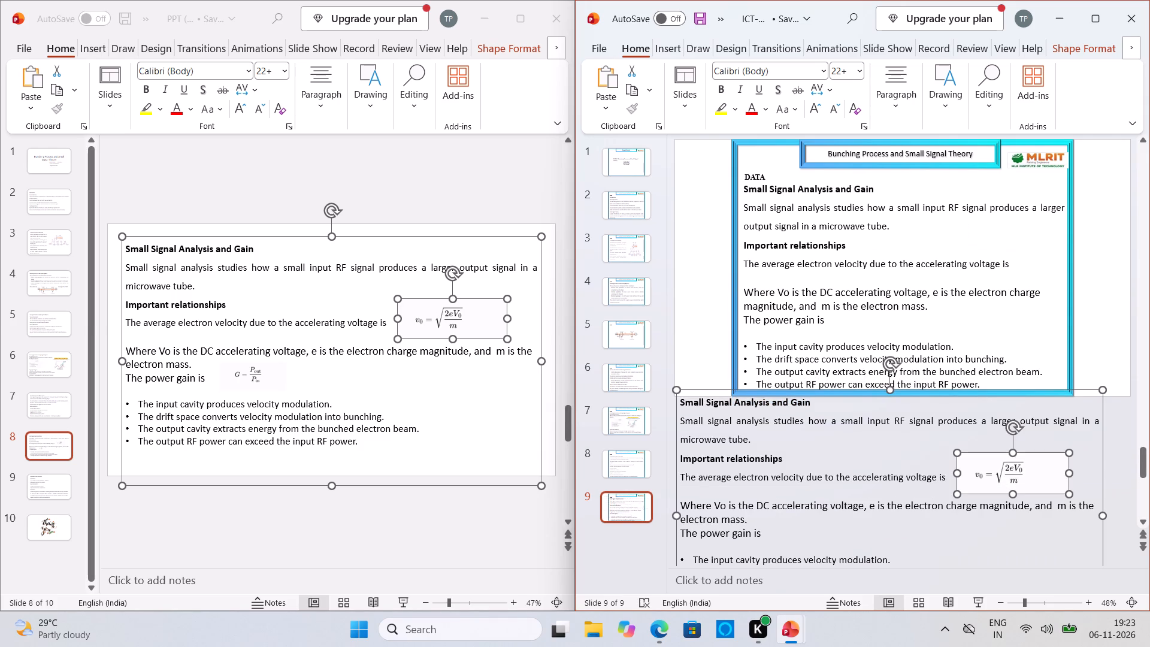
# Delete the full stop after "m is the electron mass" in the framed text on the template's slide 9.
pyautogui.click(947, 304)
pyautogui.press('BackSpace')
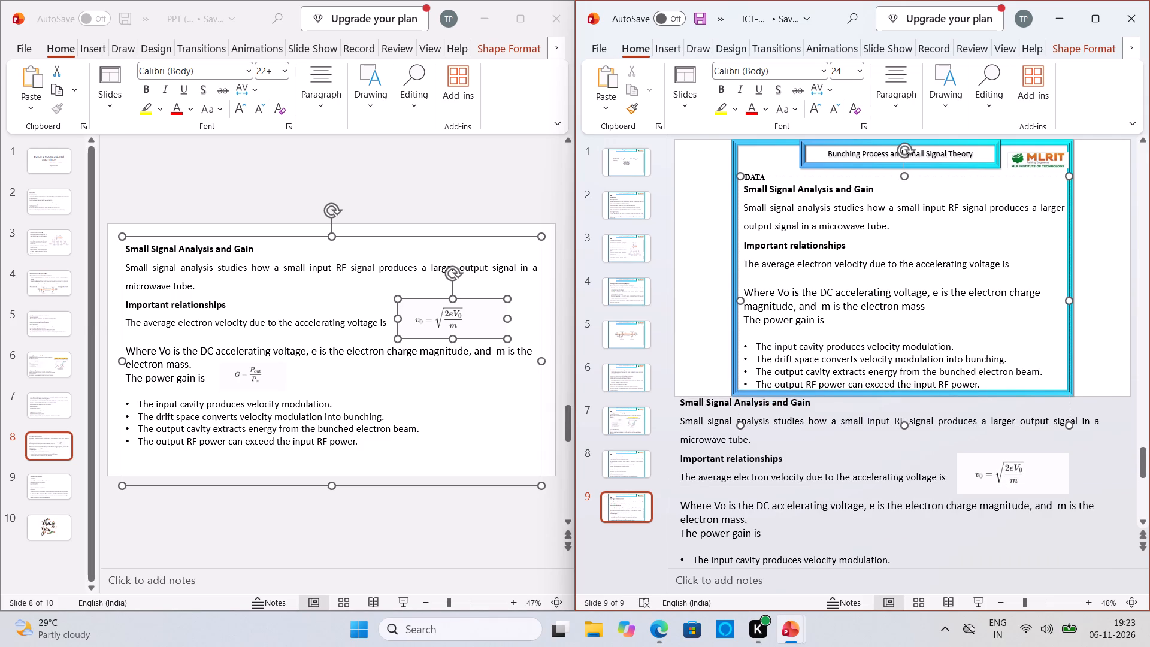
# Delete all the text of the earlier framed text block on the template's slide 9.
pyautogui.moveTo(1034, 177); pyautogui.dragTo(1042, 189)
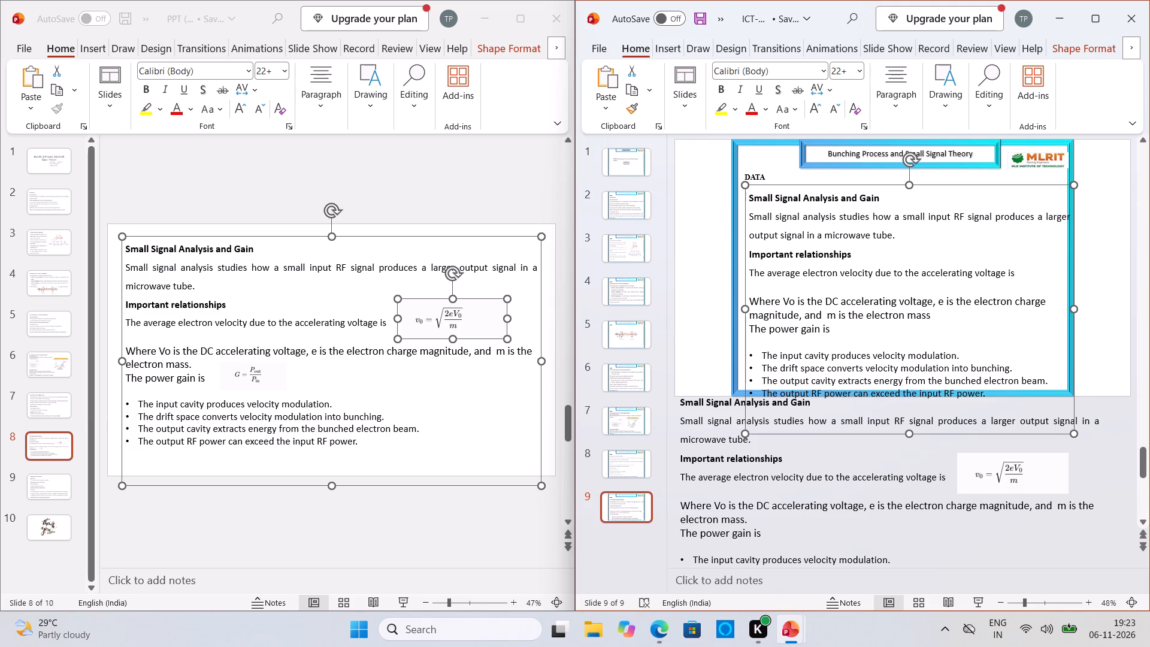
pyautogui.moveTo(959, 187); pyautogui.dragTo(945, 188)
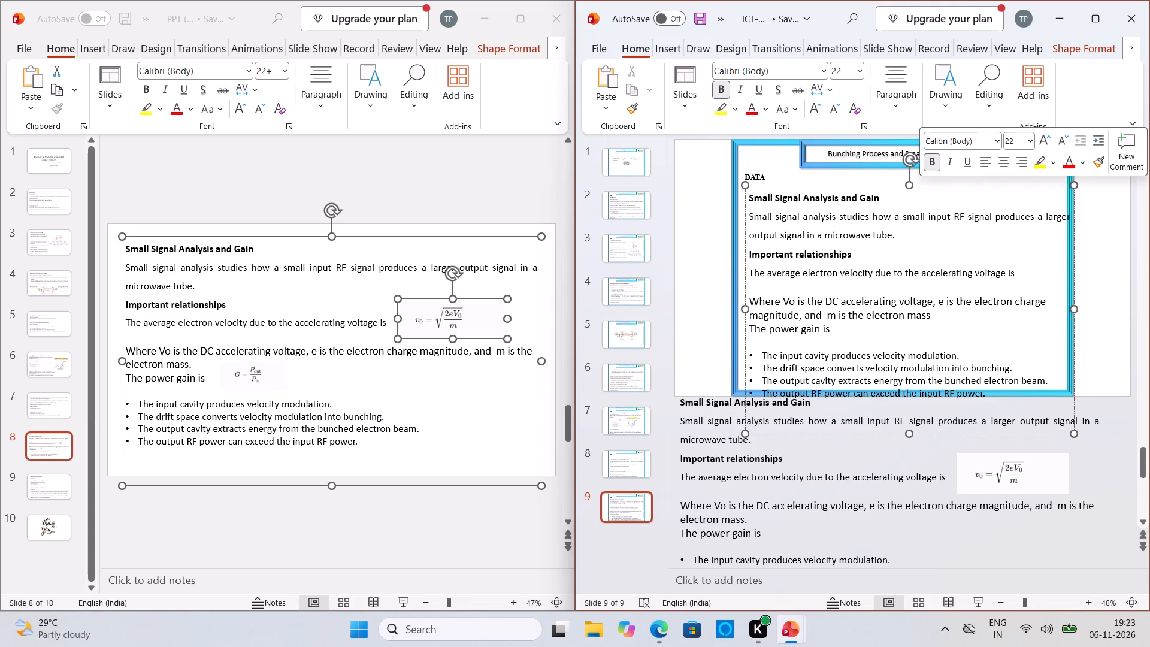
pyautogui.moveTo(958, 184); pyautogui.dragTo(907, 156)
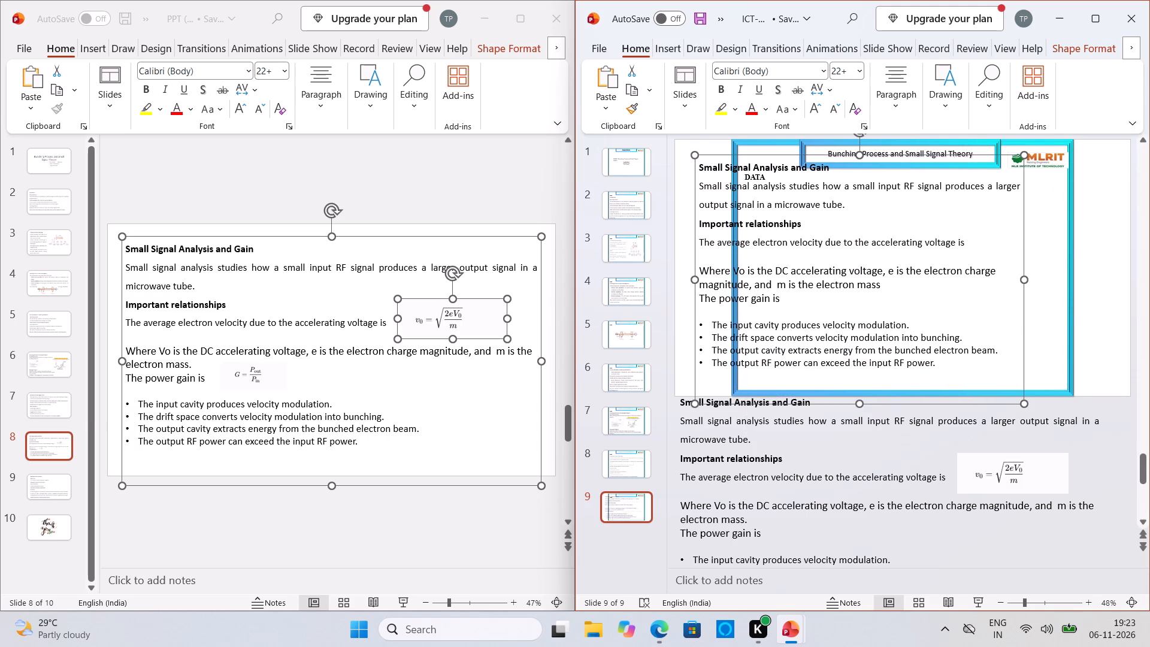
pyautogui.click(891, 225)
pyautogui.hotkey('ctrl', 'a')
pyautogui.press('BackSpace')
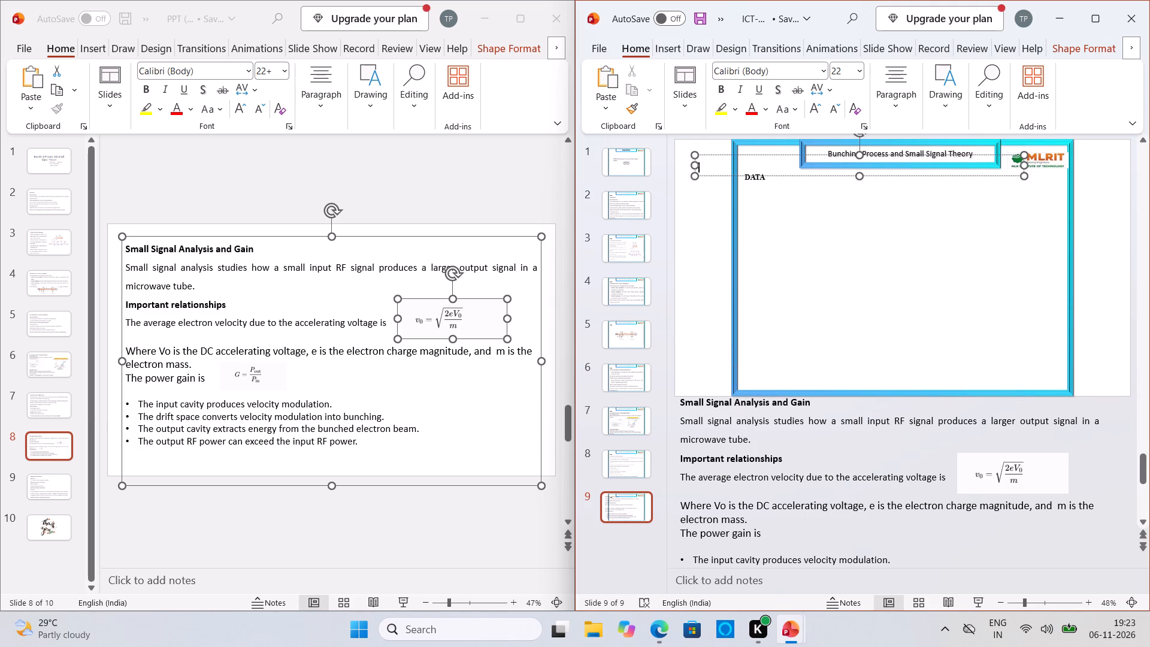
# Move the Small Signal Analysis and Gain text block from below slide 9 to under DATA and narrow it to the frame's width.
pyautogui.click(826, 431)
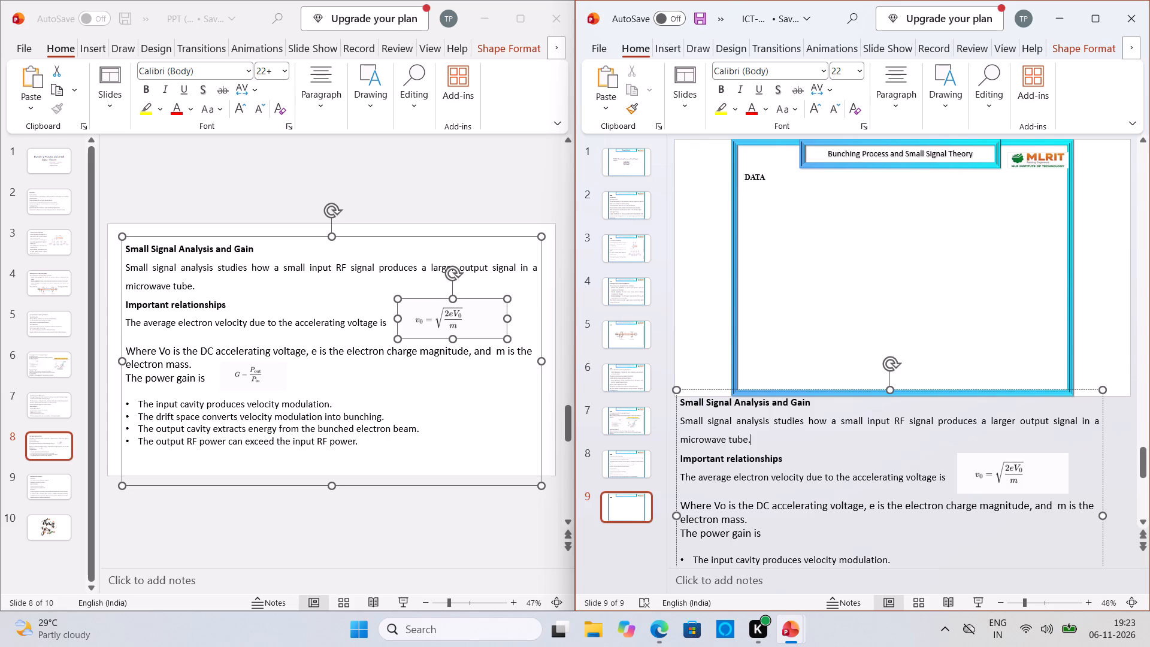
pyautogui.moveTo(848, 391); pyautogui.dragTo(903, 199)
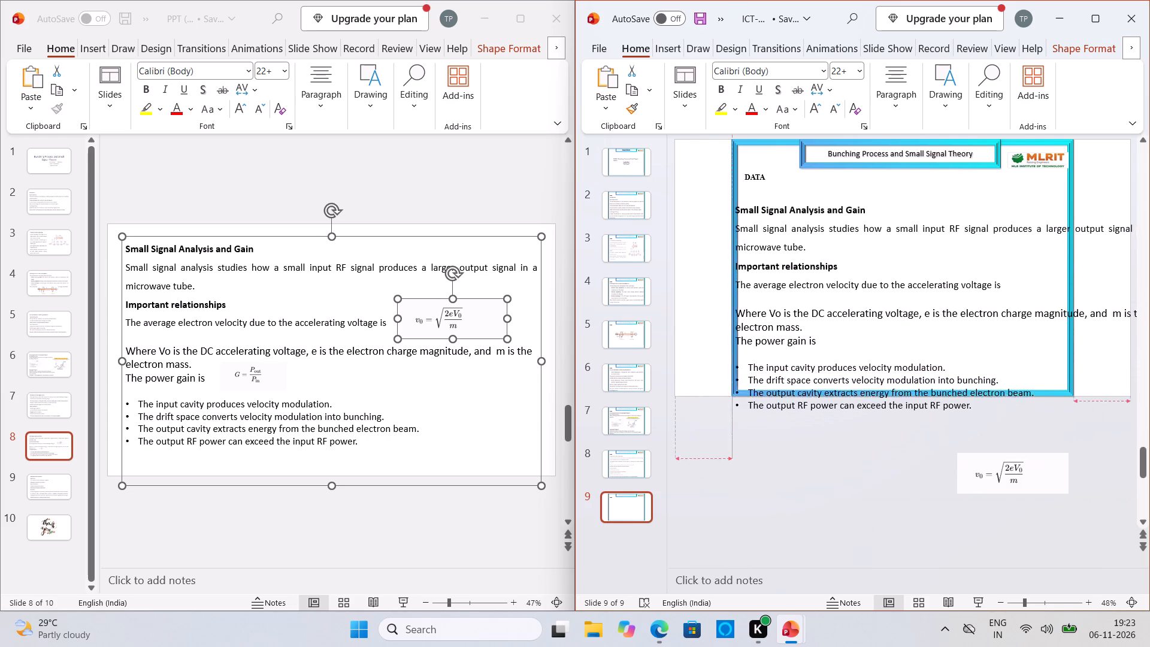
pyautogui.moveTo(903, 199); pyautogui.dragTo(913, 183)
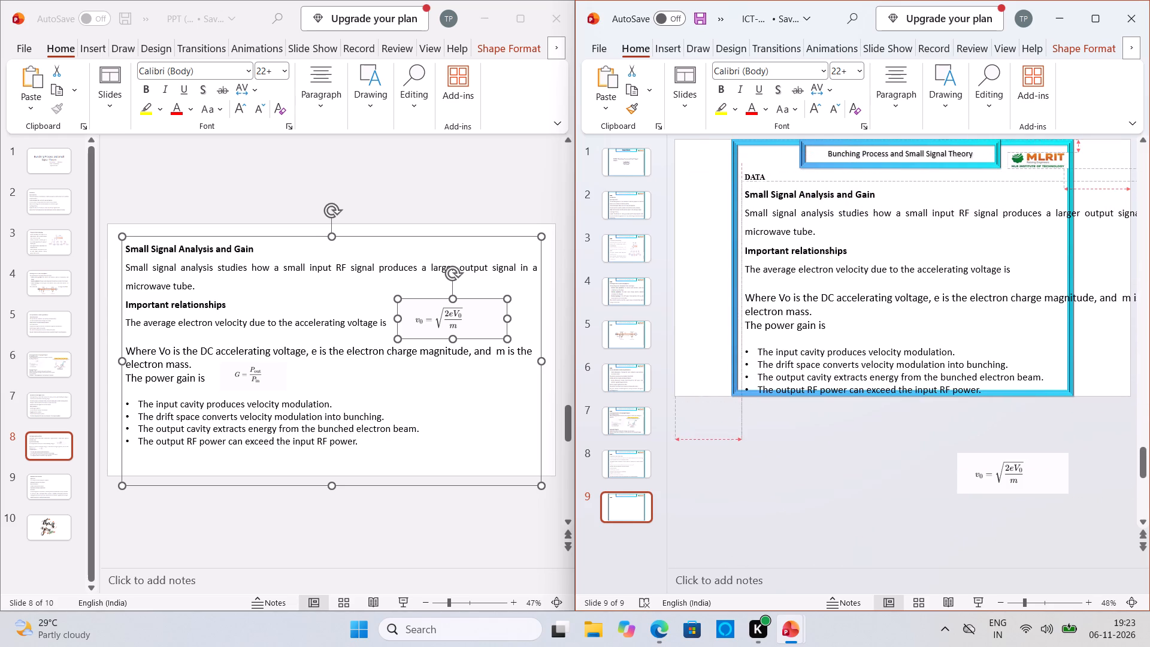
pyautogui.moveTo(913, 183); pyautogui.dragTo(913, 182)
pyautogui.hscroll(-5, 988, 404)
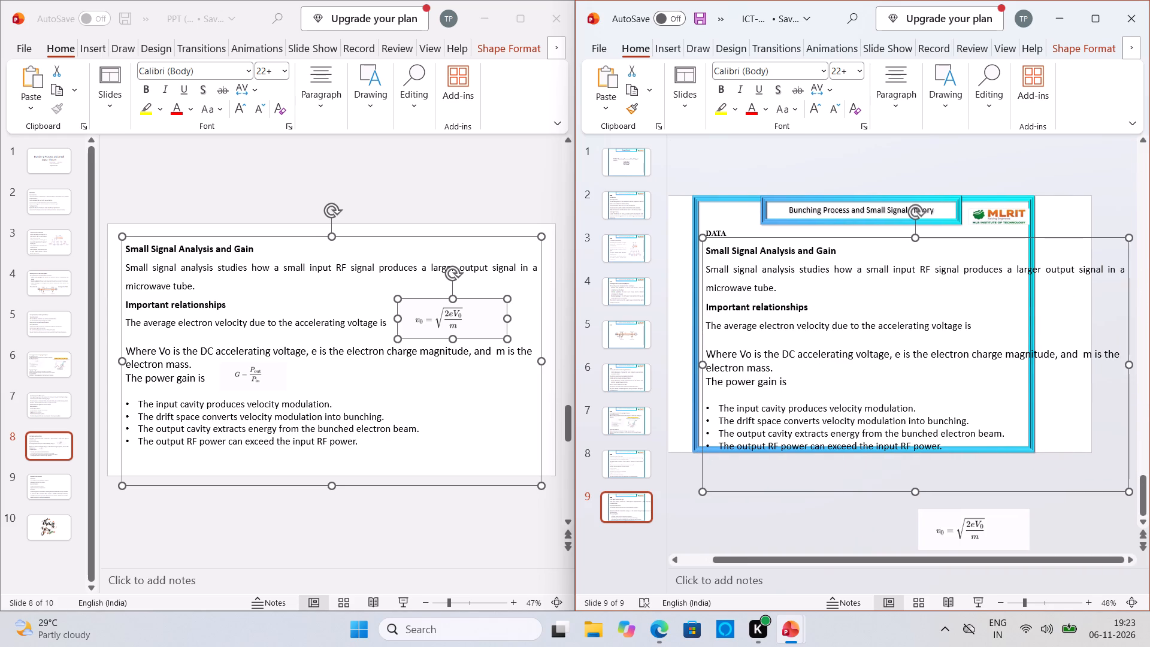
pyautogui.moveTo(1128, 365); pyautogui.dragTo(1060, 367)
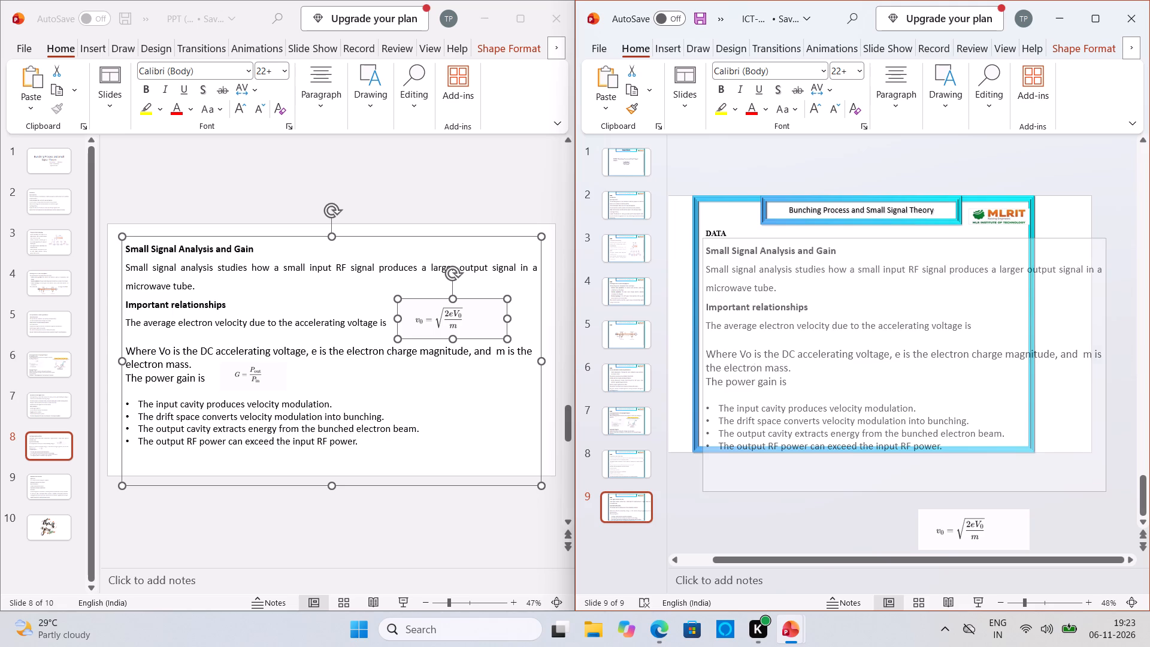
pyautogui.moveTo(1060, 367); pyautogui.dragTo(1027, 367)
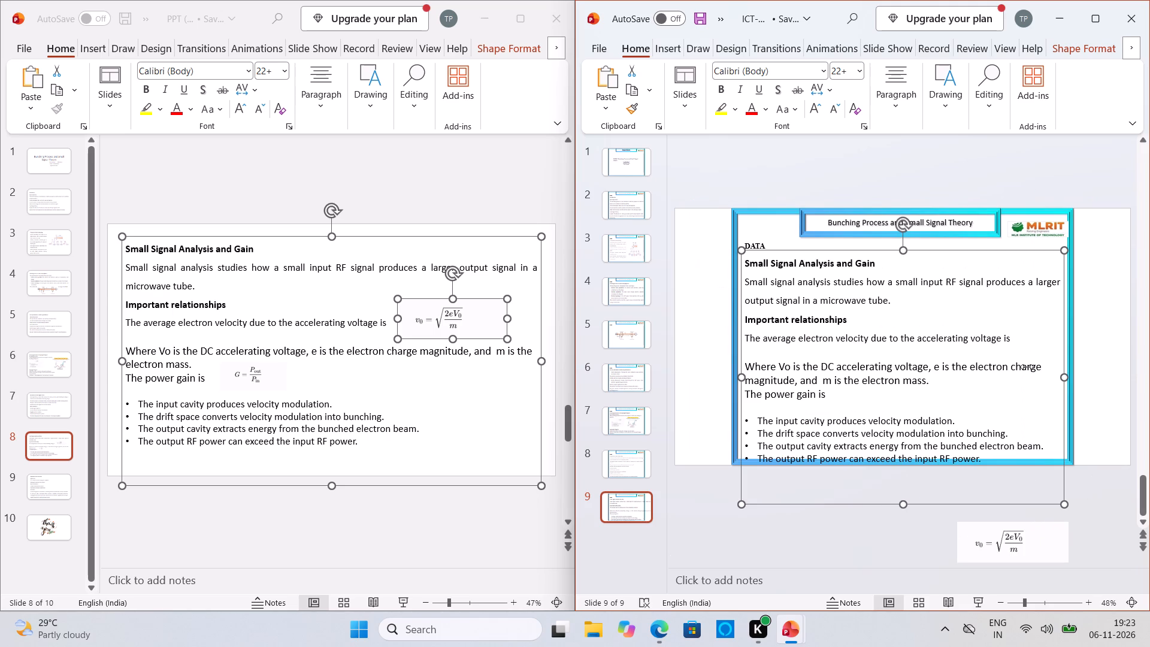
# Move the velocity formula picture into slide 9's frame, just above the end of the average electron velocity line.
pyautogui.moveTo(1013, 545); pyautogui.dragTo(1013, 543)
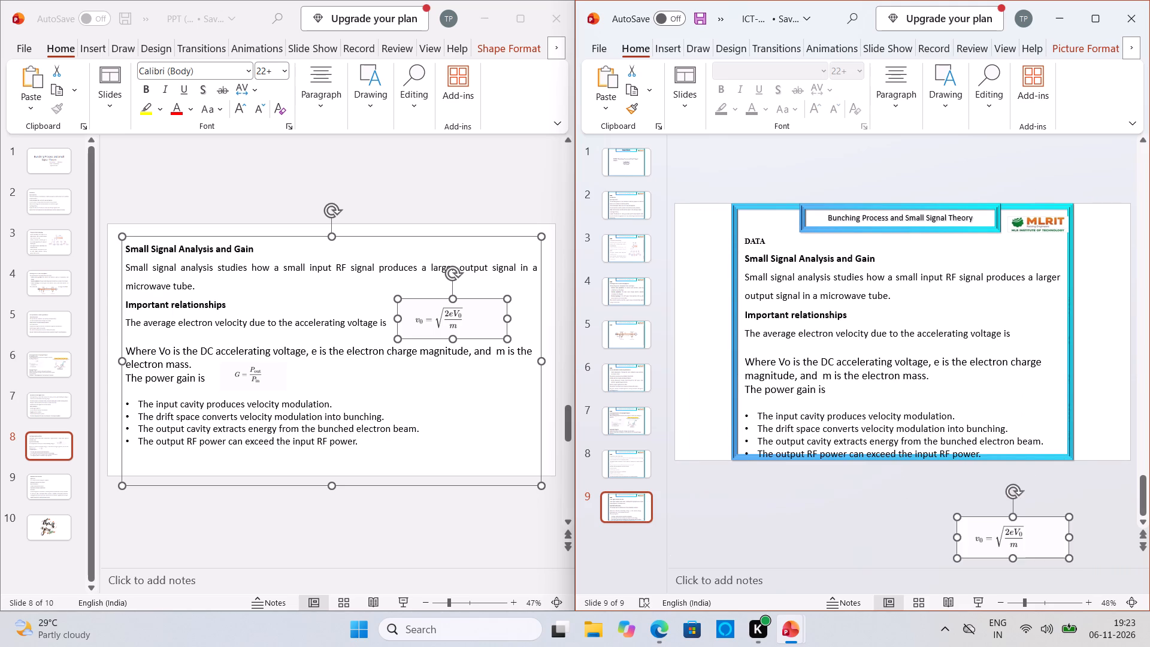
pyautogui.moveTo(1013, 543); pyautogui.dragTo(973, 307)
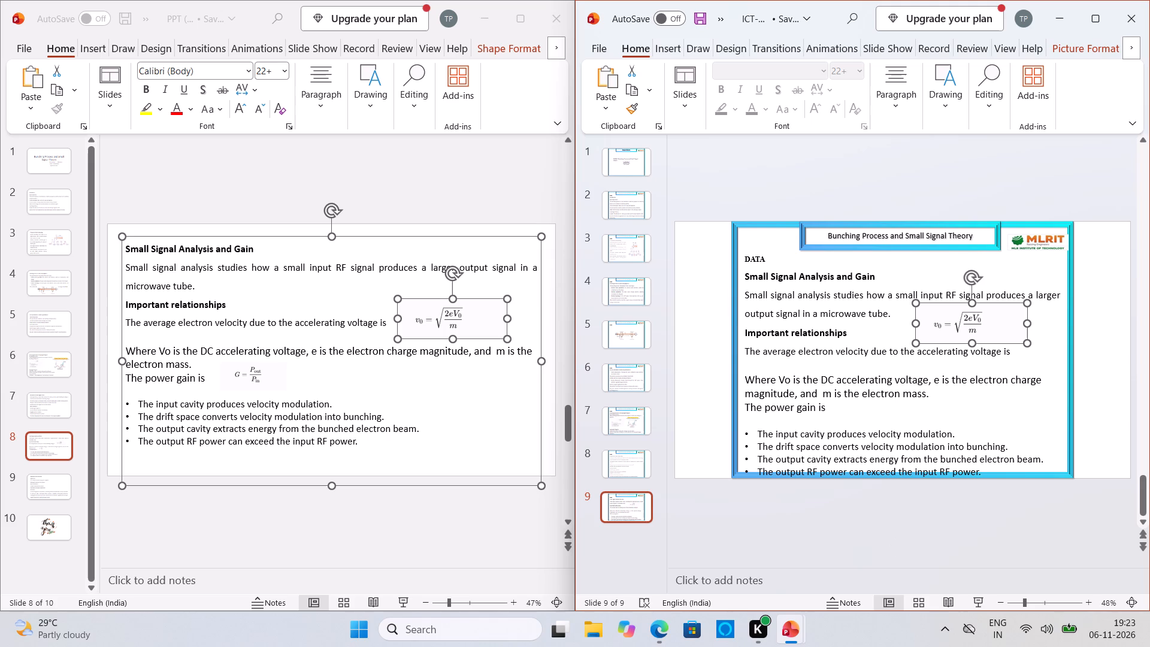
# Delete the last bullet, "The output RF power can exceed the input RF power.", from the template's slide 9.
pyautogui.moveTo(981, 470); pyautogui.dragTo(738, 471)
pyautogui.press('BackSpace')
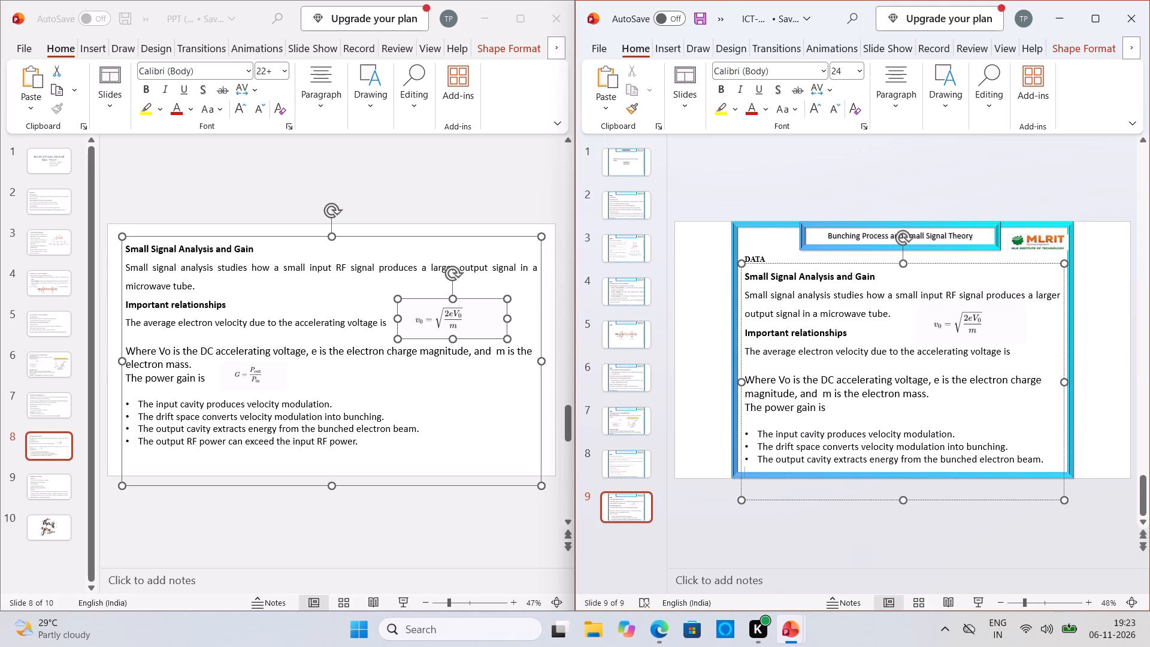
pyautogui.press('BackSpace')
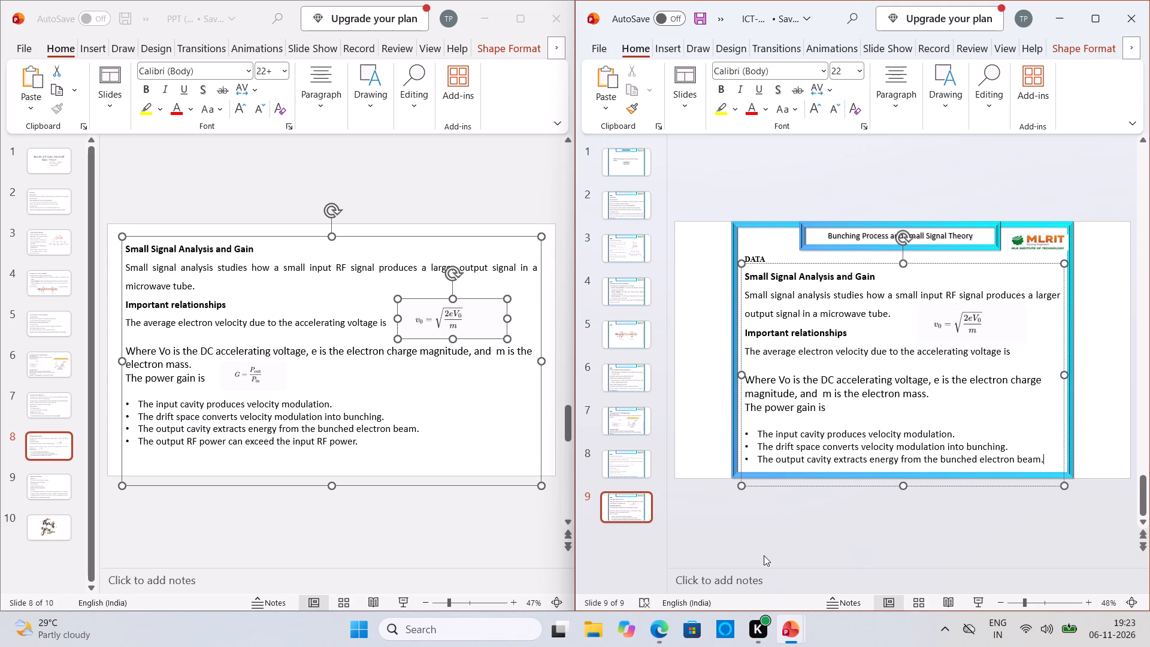
pyautogui.click(757, 532)
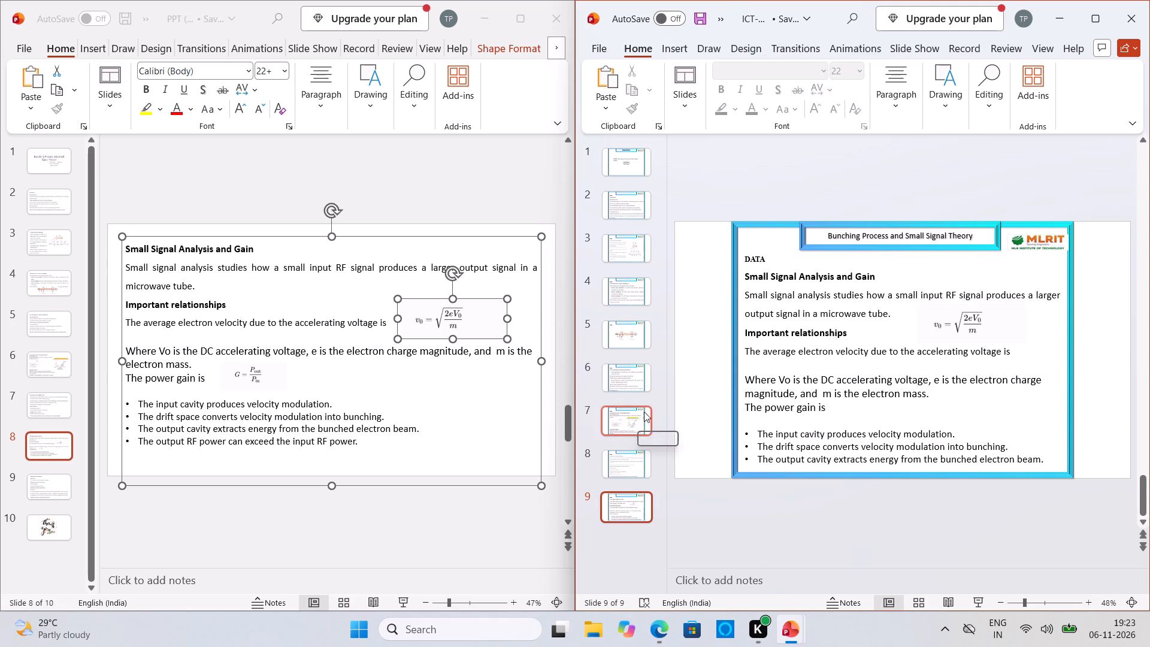
# Duplicate the template's slide 9 and clear the body text and the velocity formula picture from the new slide 10.
pyautogui.rightClick(616, 503)
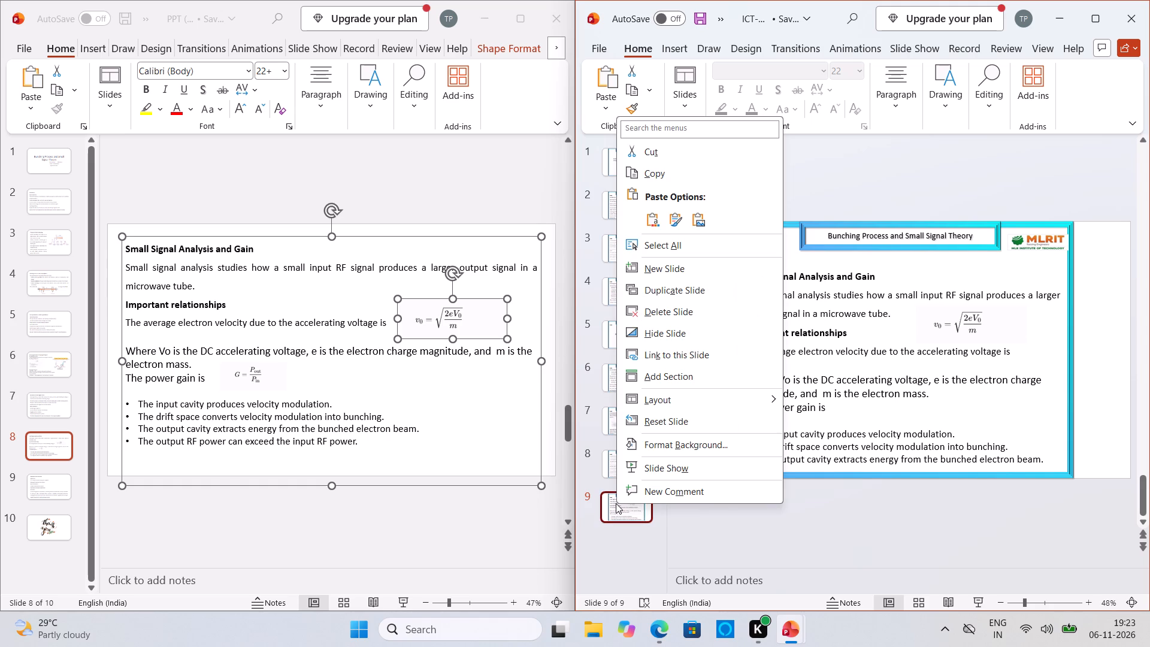
pyautogui.click(685, 295)
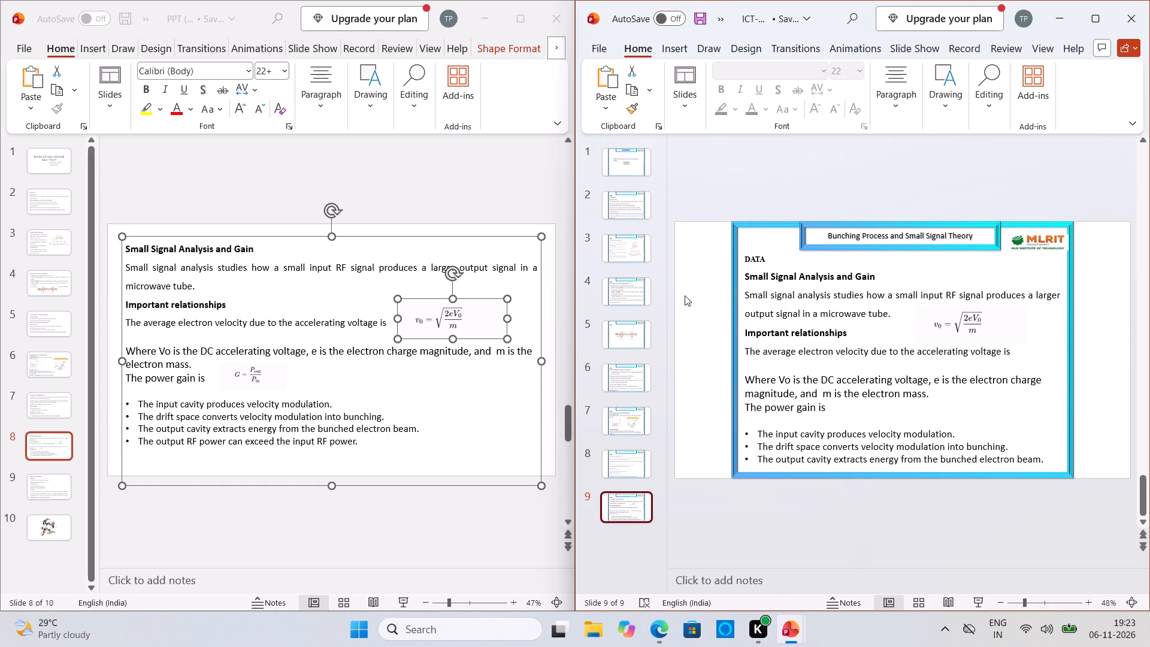
pyautogui.click(618, 555)
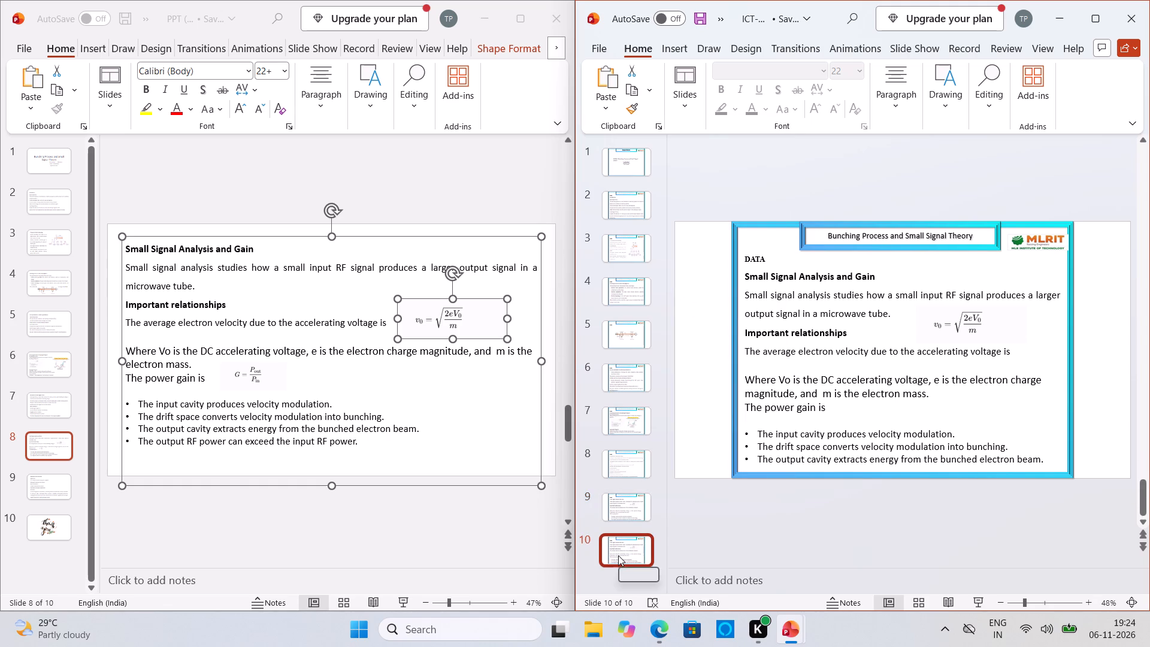
pyautogui.click(827, 413)
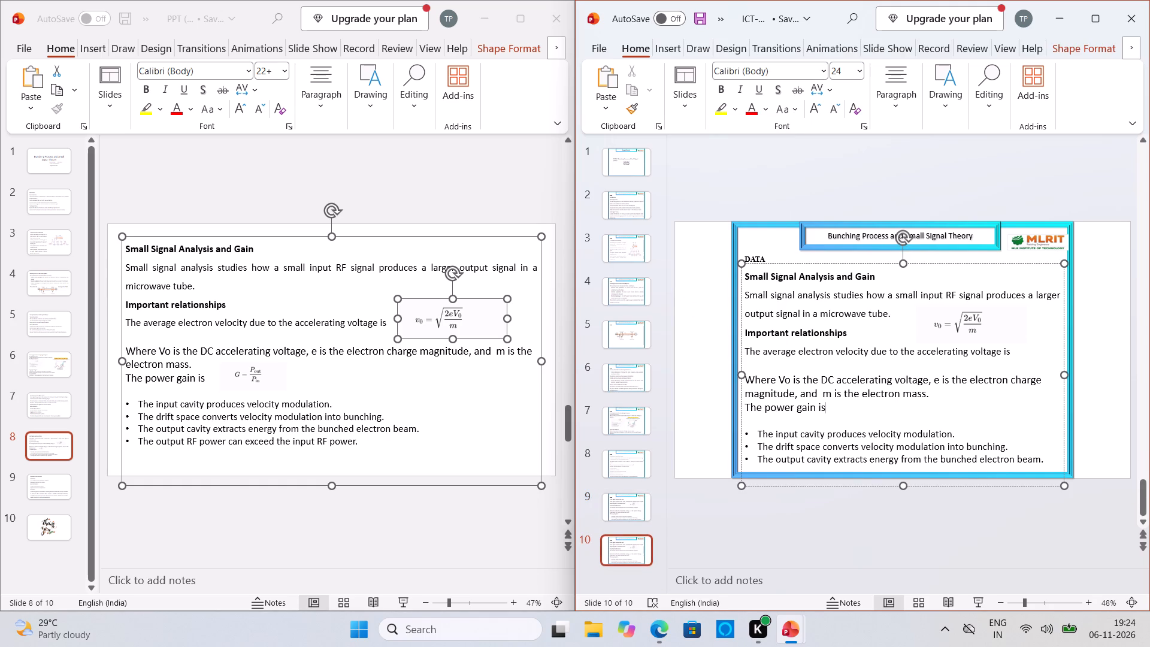
pyautogui.hotkey('ctrl', 'a')
pyautogui.press('BackSpace')
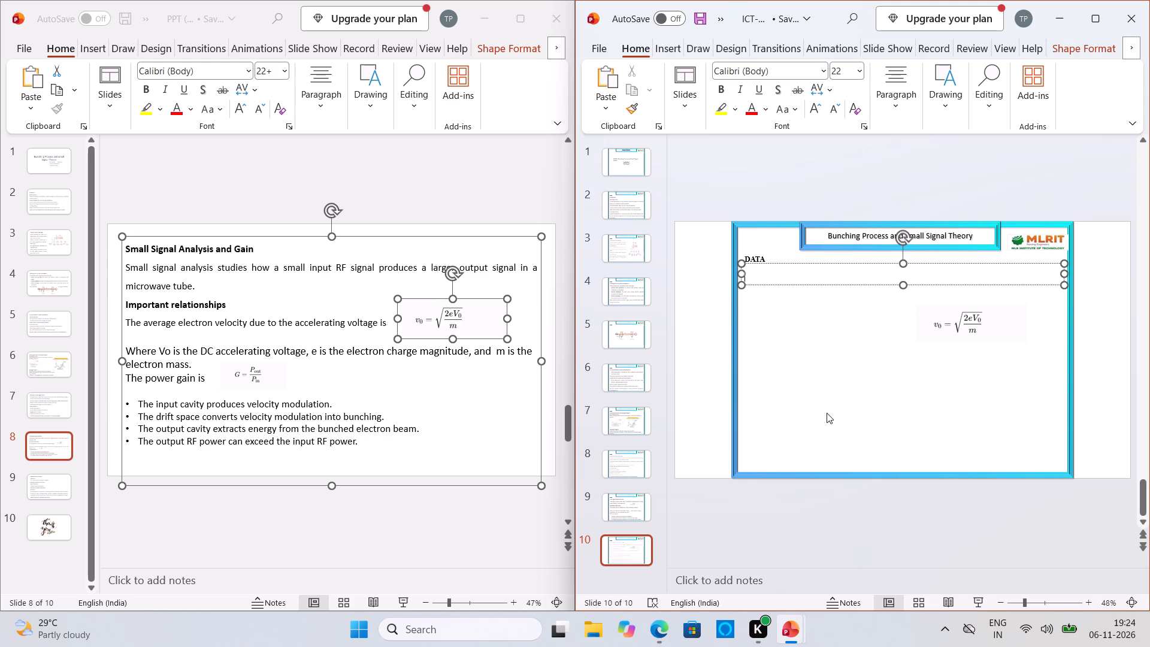
pyautogui.click(961, 319)
pyautogui.press('BackSpace')
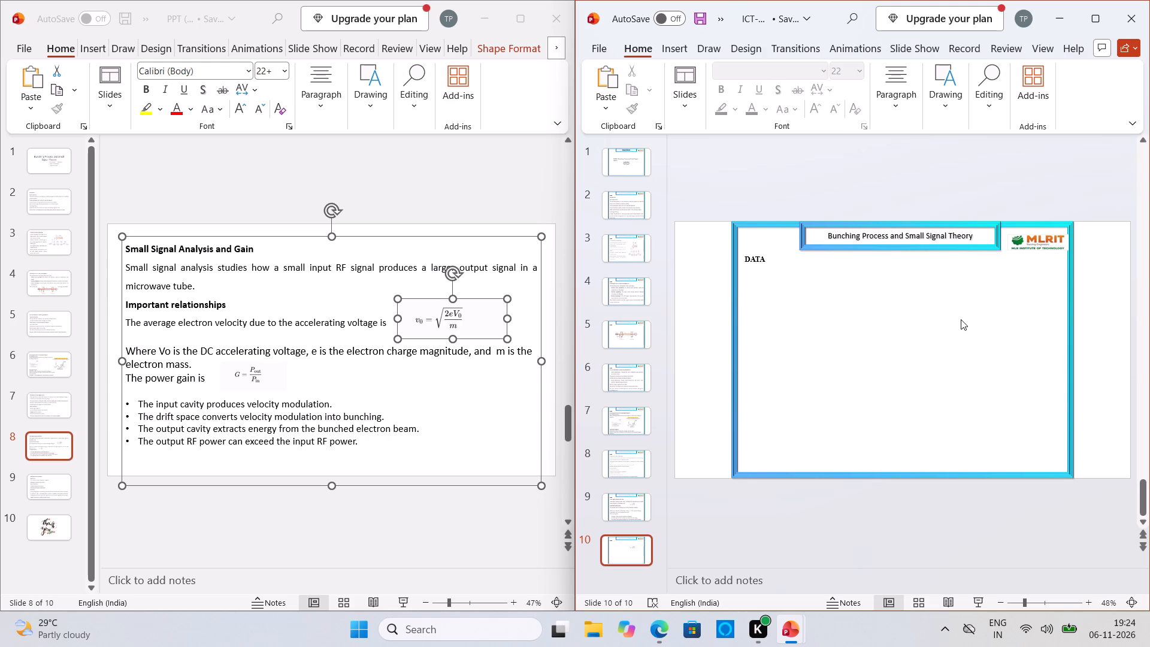
# Copy the whole Applications and Conclusion text from the source's slide 9 and paste it on the template's slide 10.
pyautogui.click(56, 480)
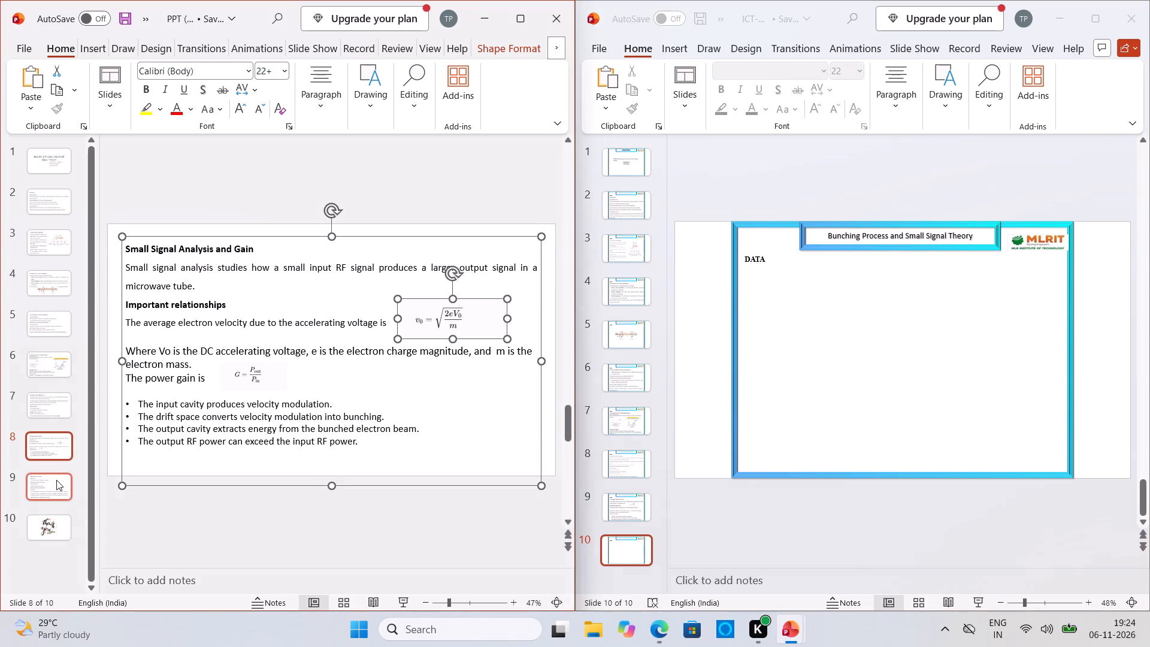
pyautogui.click(56, 480)
pyautogui.click(238, 437)
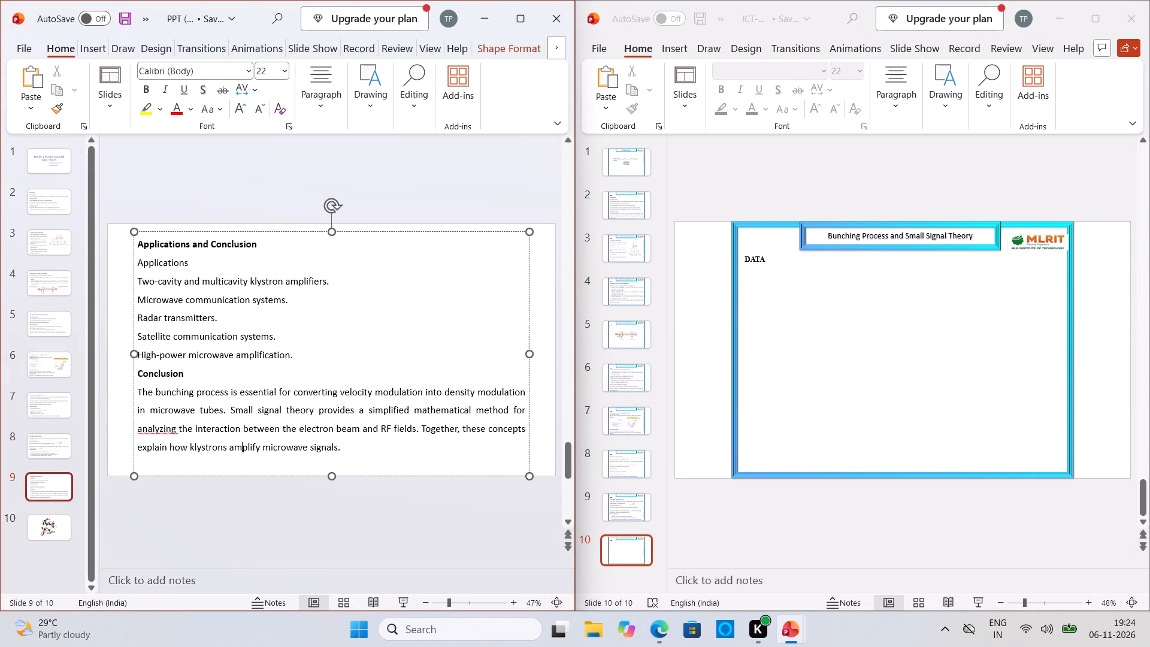
pyautogui.hotkey('ctrl', 'a')
pyautogui.hotkey('ctrl', 'c')
pyautogui.hotkey('ctrl', 'c')
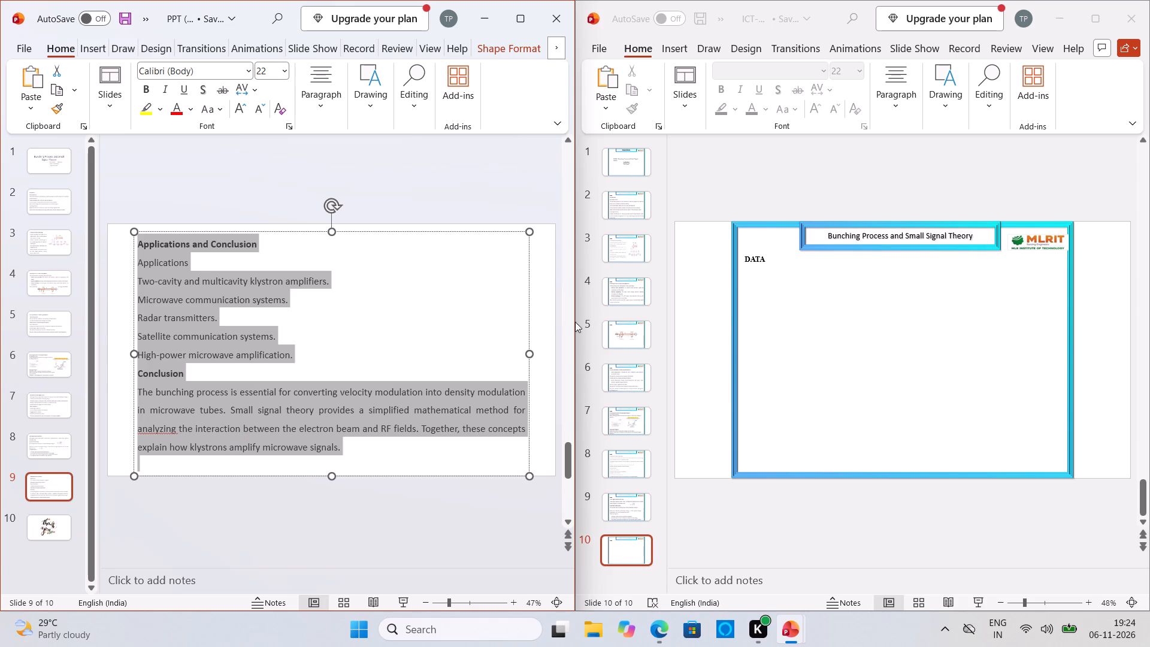
pyautogui.click(813, 322)
pyautogui.click(813, 322)
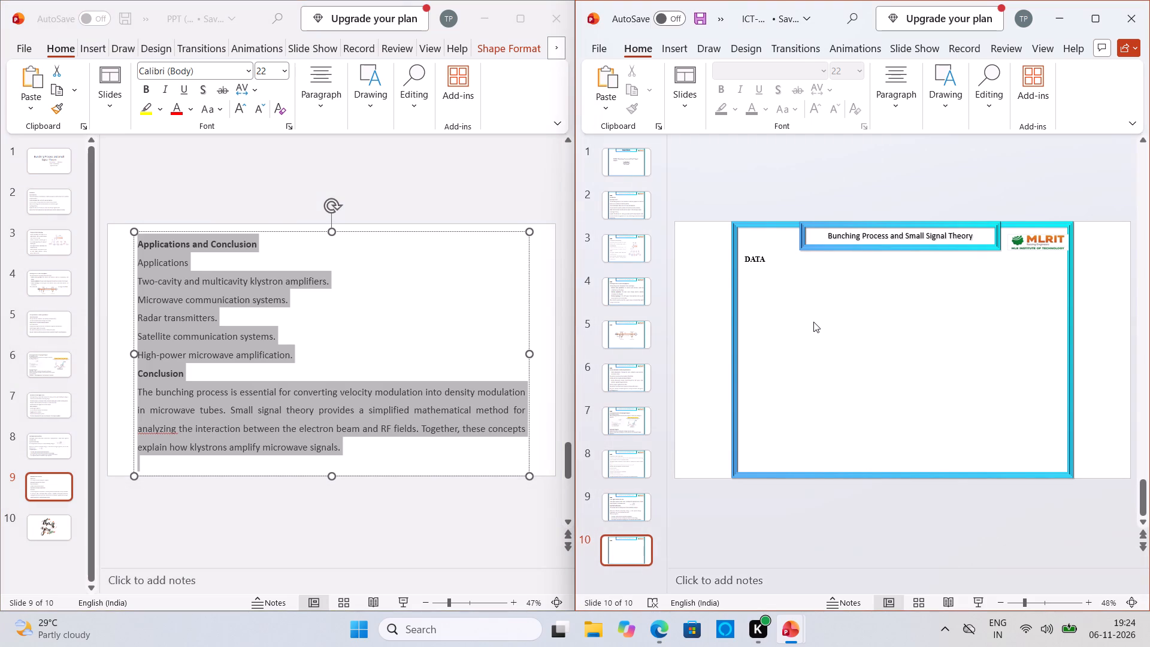
pyautogui.hotkey('ctrl', 'v')
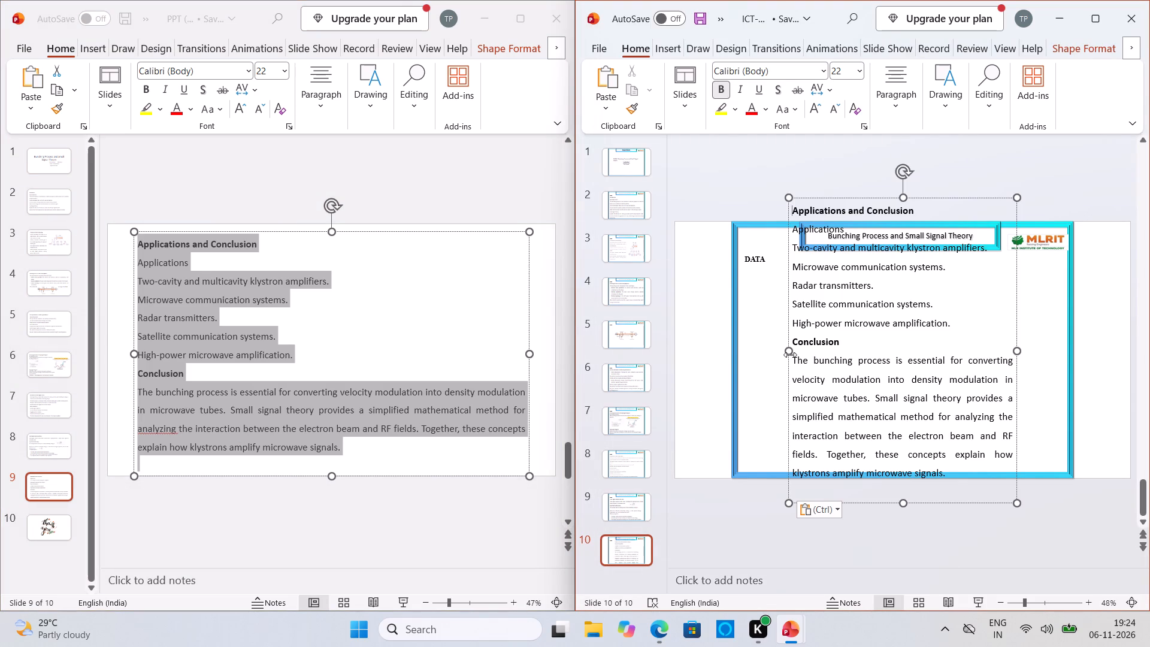
# Widen the pasted Applications and Conclusion text block to span slide 10's frame and move it under DATA.
pyautogui.moveTo(789, 353); pyautogui.dragTo(743, 369)
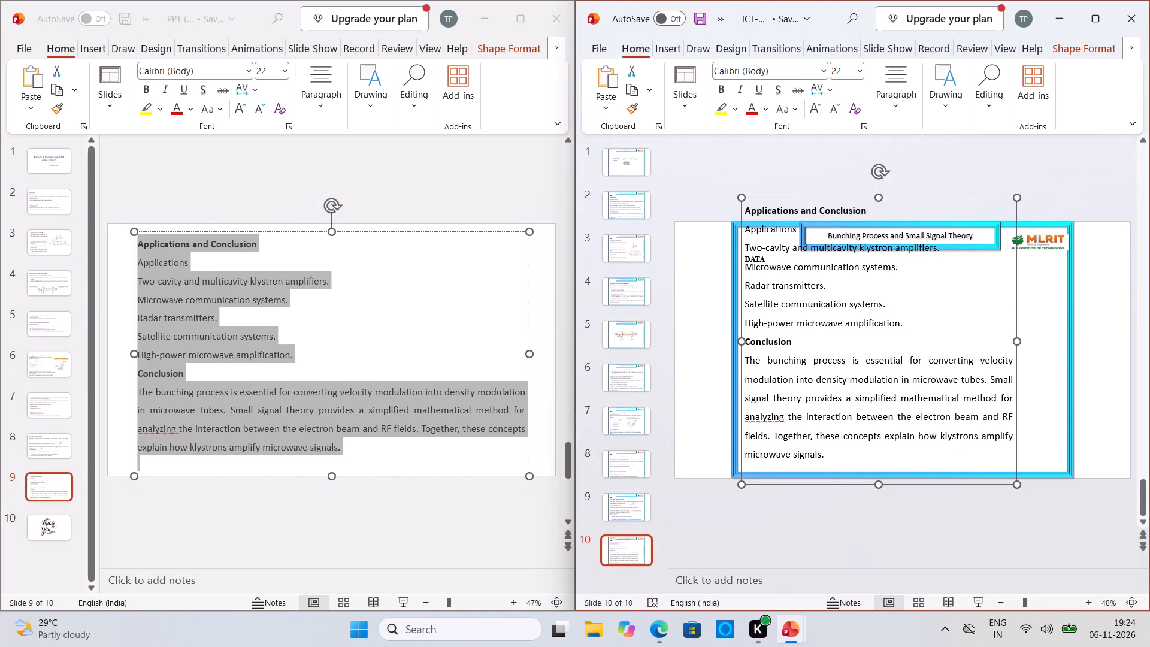
pyautogui.moveTo(1017, 341); pyautogui.dragTo(1049, 341)
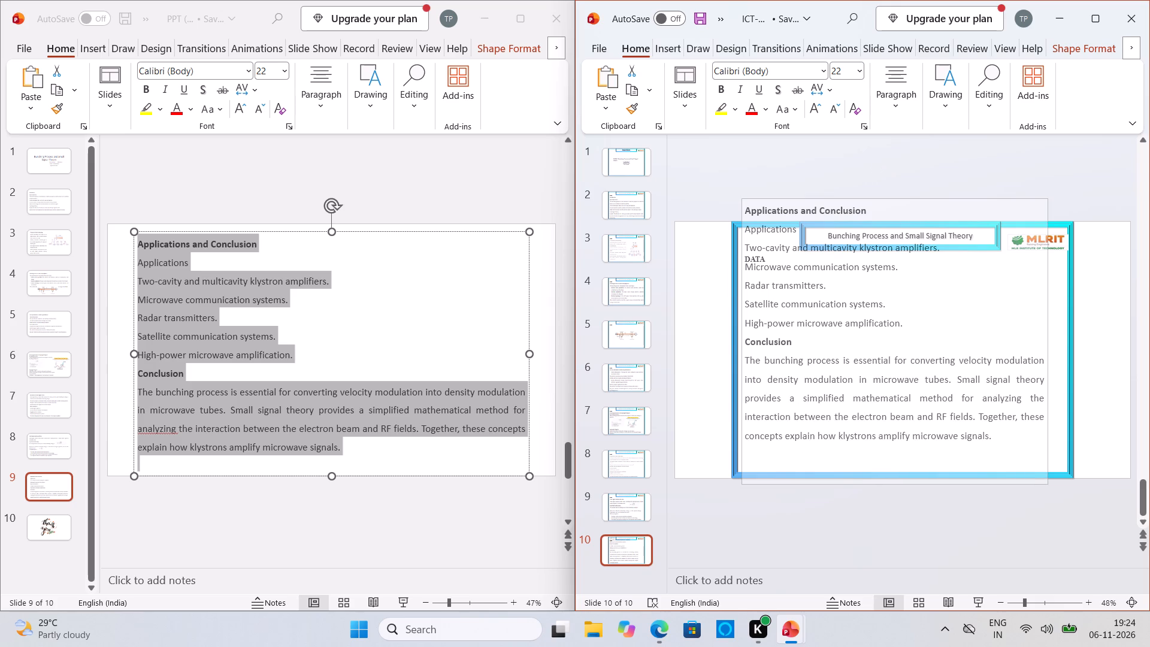
pyautogui.moveTo(1049, 341); pyautogui.dragTo(1067, 343)
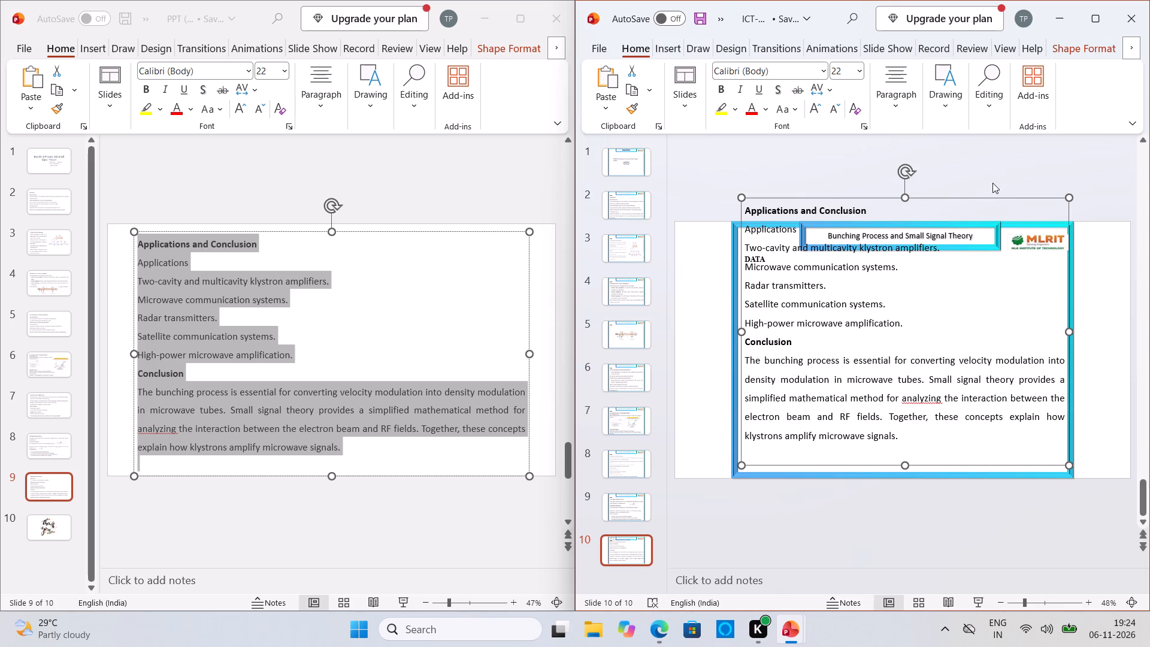
pyautogui.moveTo(992, 197); pyautogui.dragTo(991, 258)
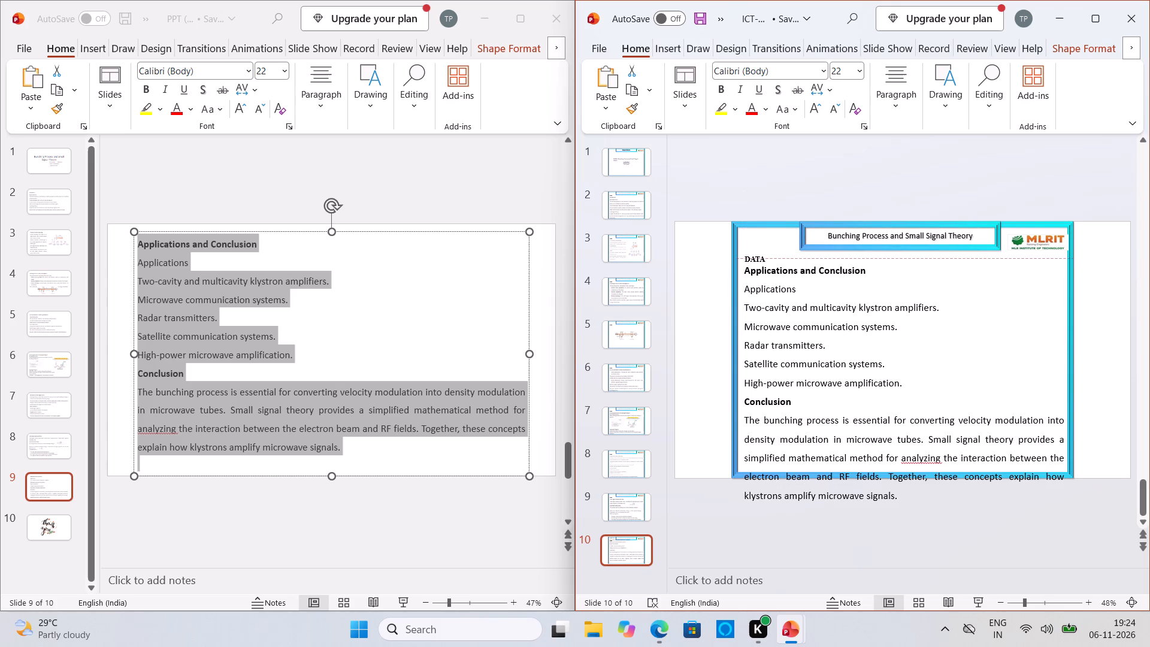
pyautogui.moveTo(991, 258); pyautogui.dragTo(991, 263)
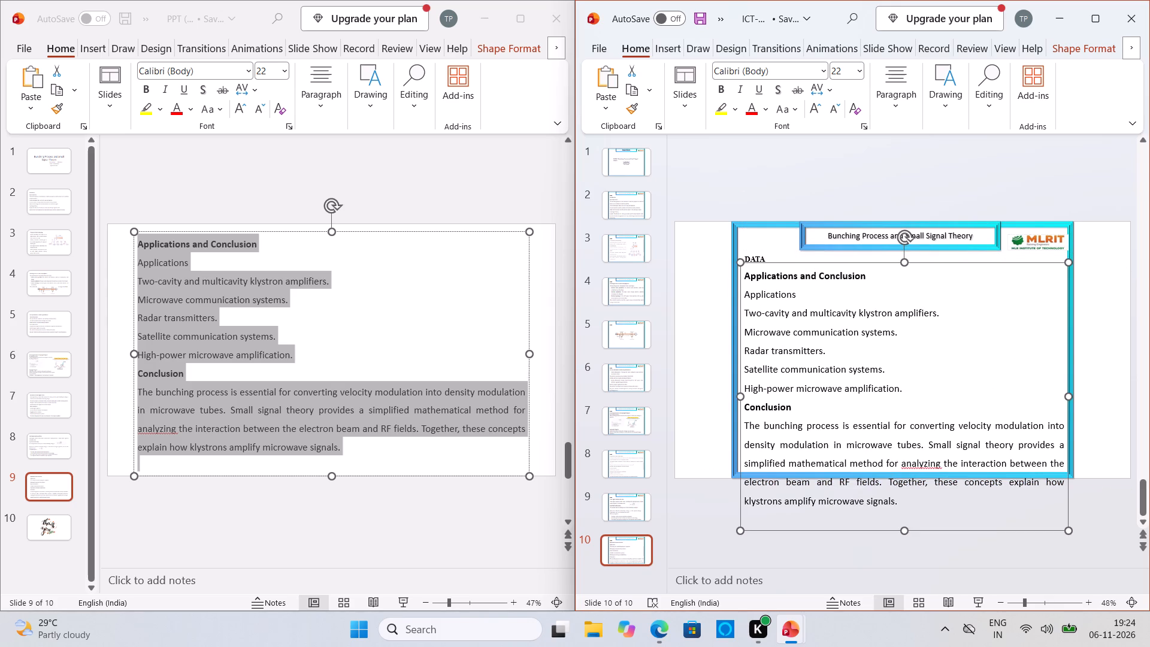
# Delete the "Satellite communication systems." and "High-power microwave amplification." lines from the template's slide 10.
pyautogui.moveTo(901, 388); pyautogui.dragTo(746, 357)
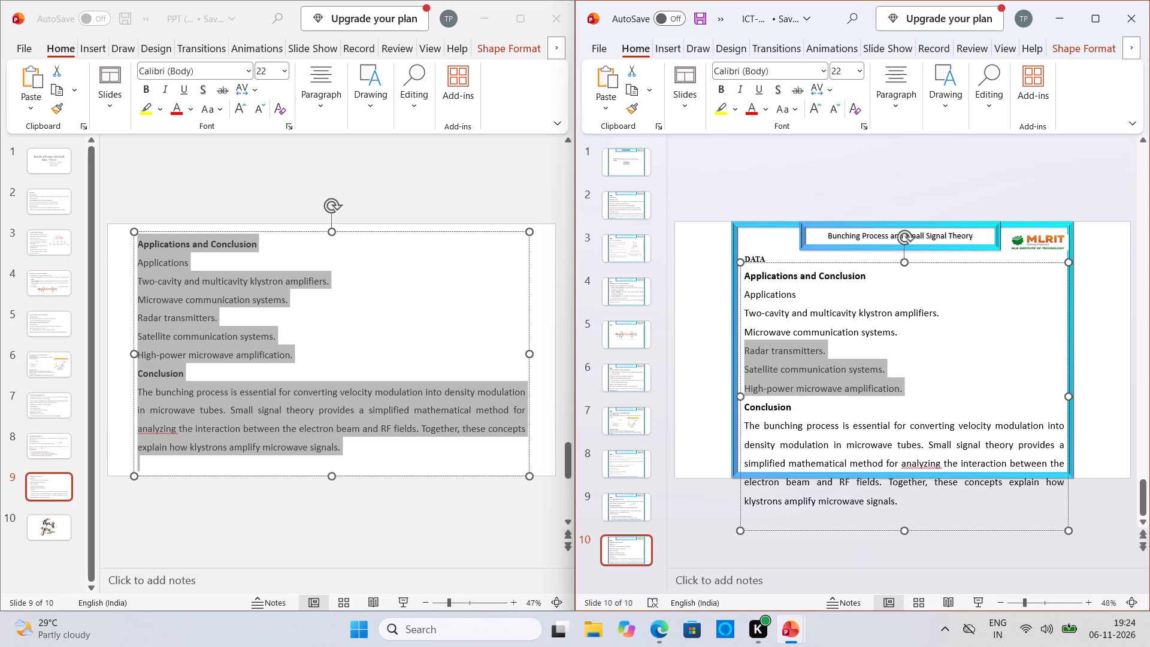
pyautogui.moveTo(746, 357); pyautogui.dragTo(745, 364)
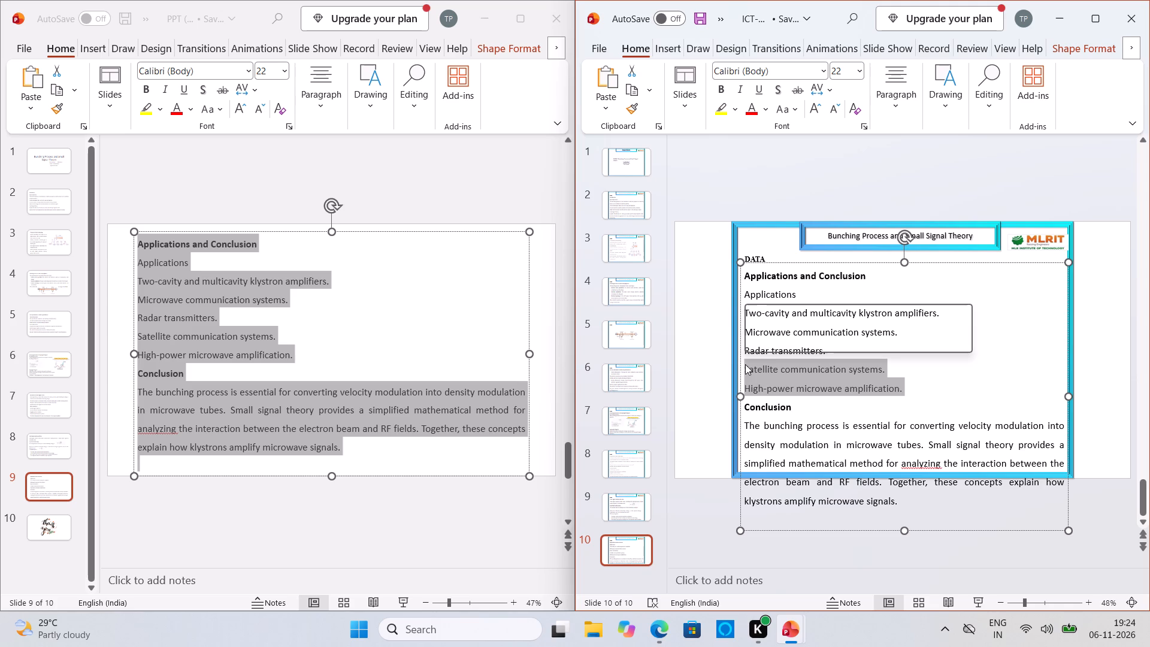
pyautogui.press('BackSpace')
pyautogui.click(767, 524)
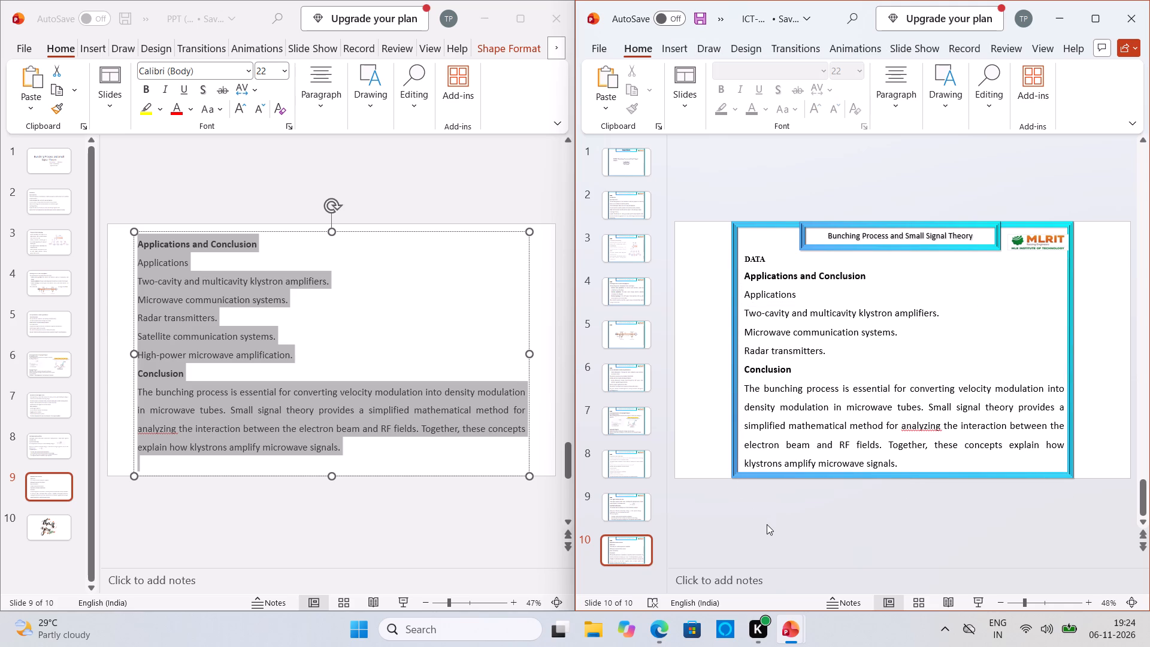
# Open the Save As options for the template presentation.
pyautogui.click(607, 50)
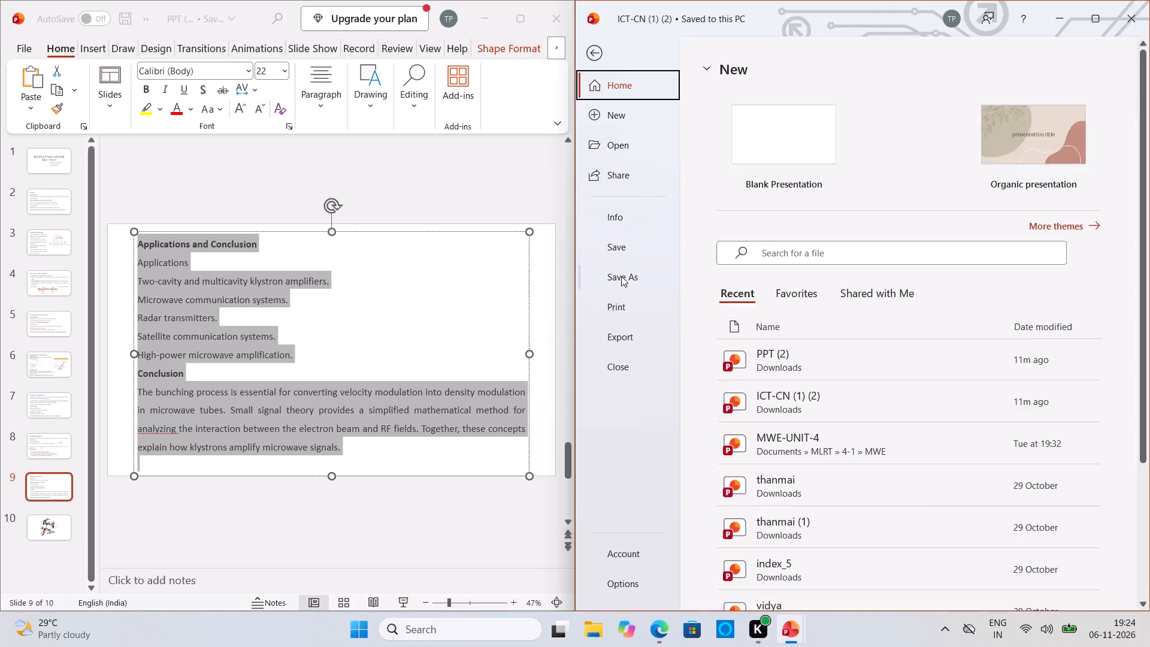
pyautogui.click(621, 276)
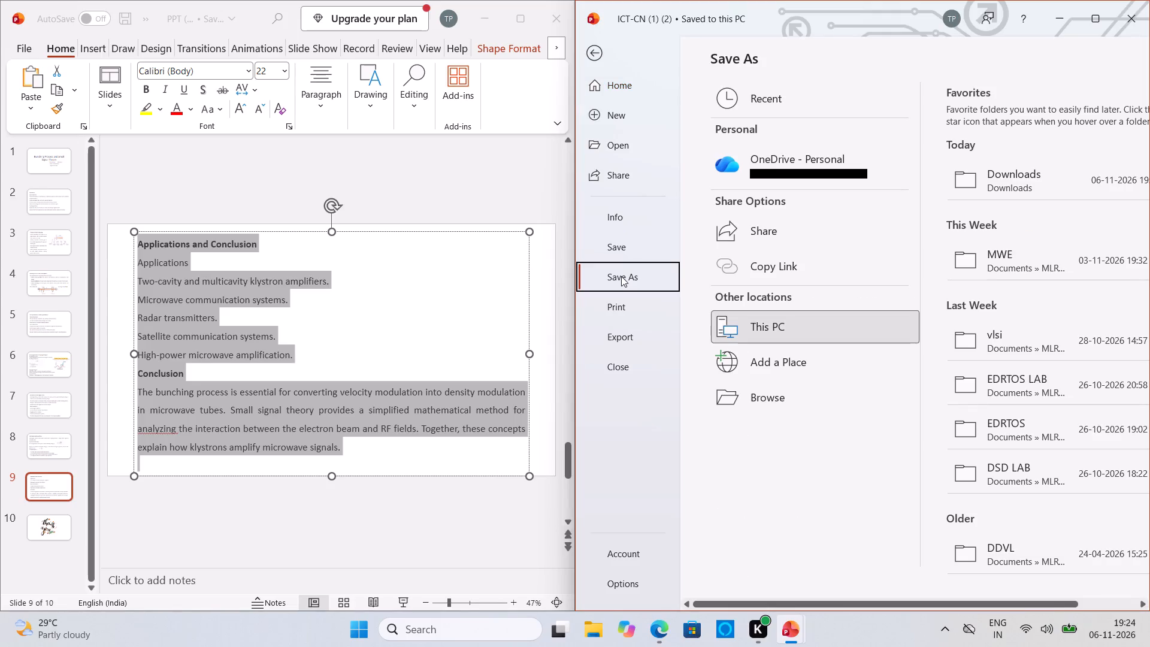
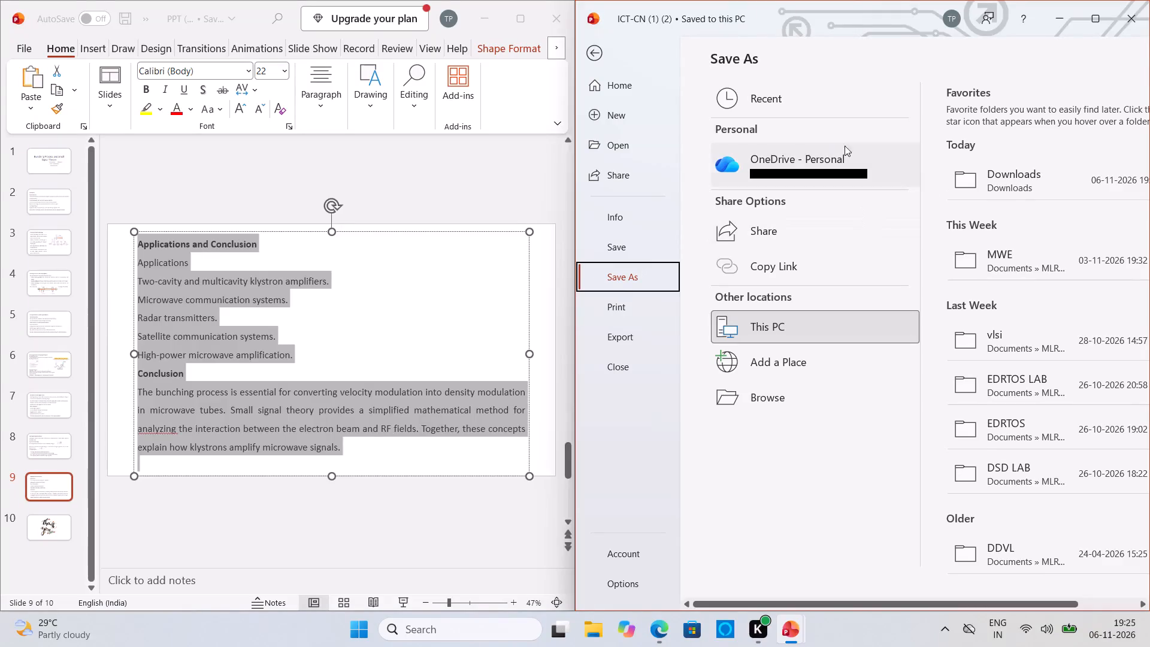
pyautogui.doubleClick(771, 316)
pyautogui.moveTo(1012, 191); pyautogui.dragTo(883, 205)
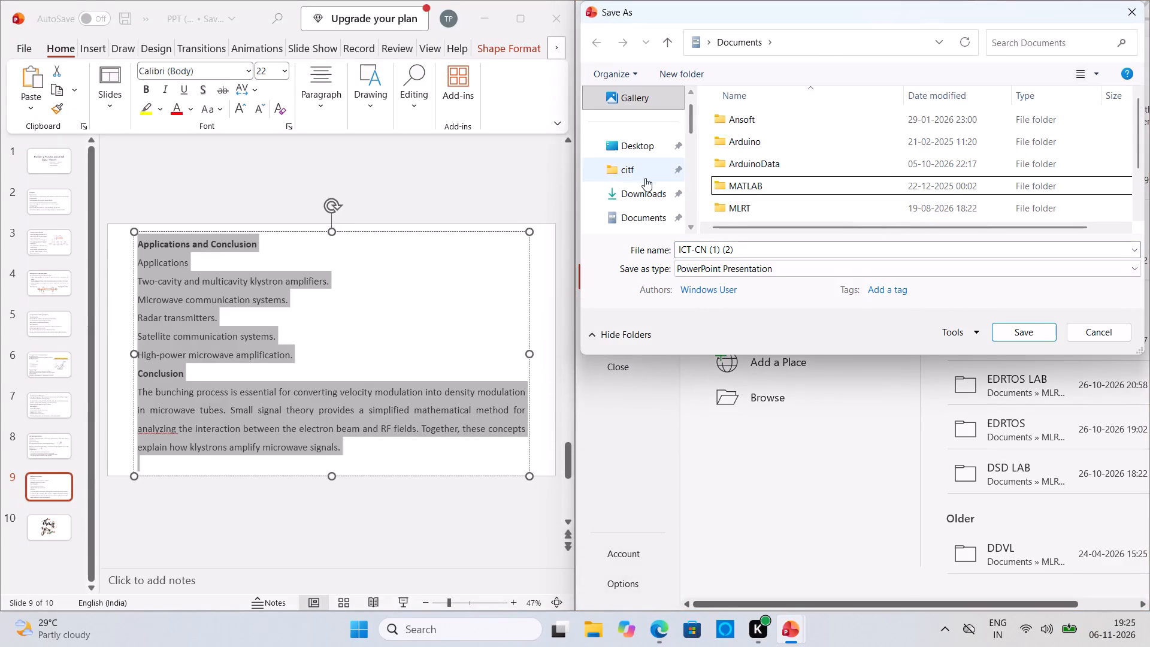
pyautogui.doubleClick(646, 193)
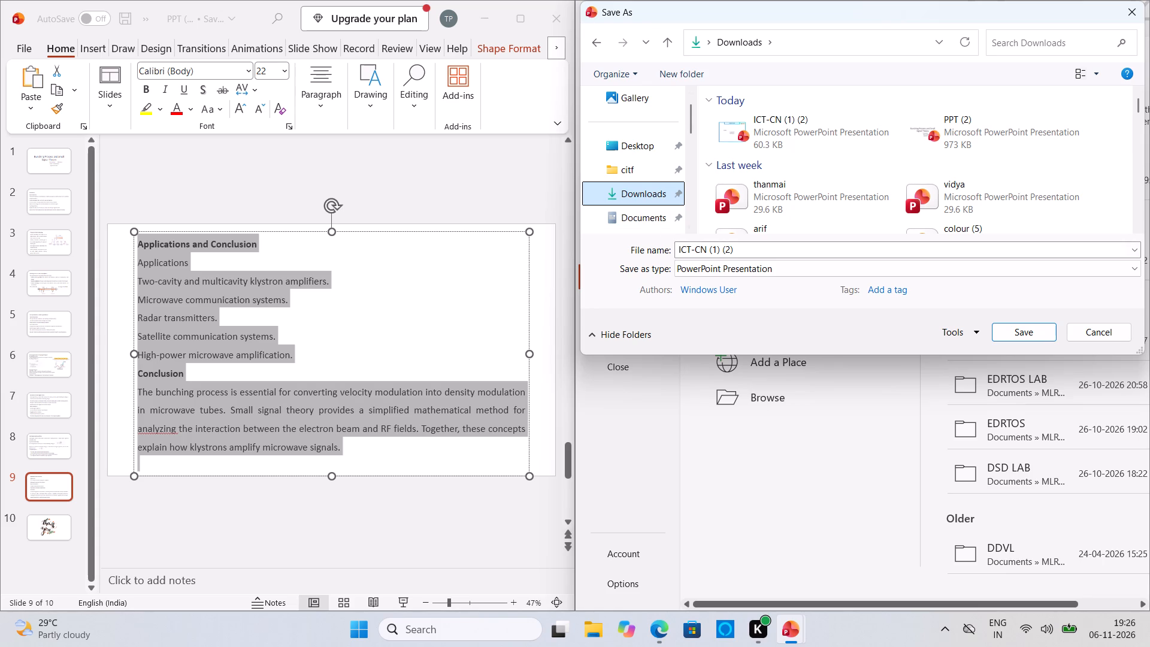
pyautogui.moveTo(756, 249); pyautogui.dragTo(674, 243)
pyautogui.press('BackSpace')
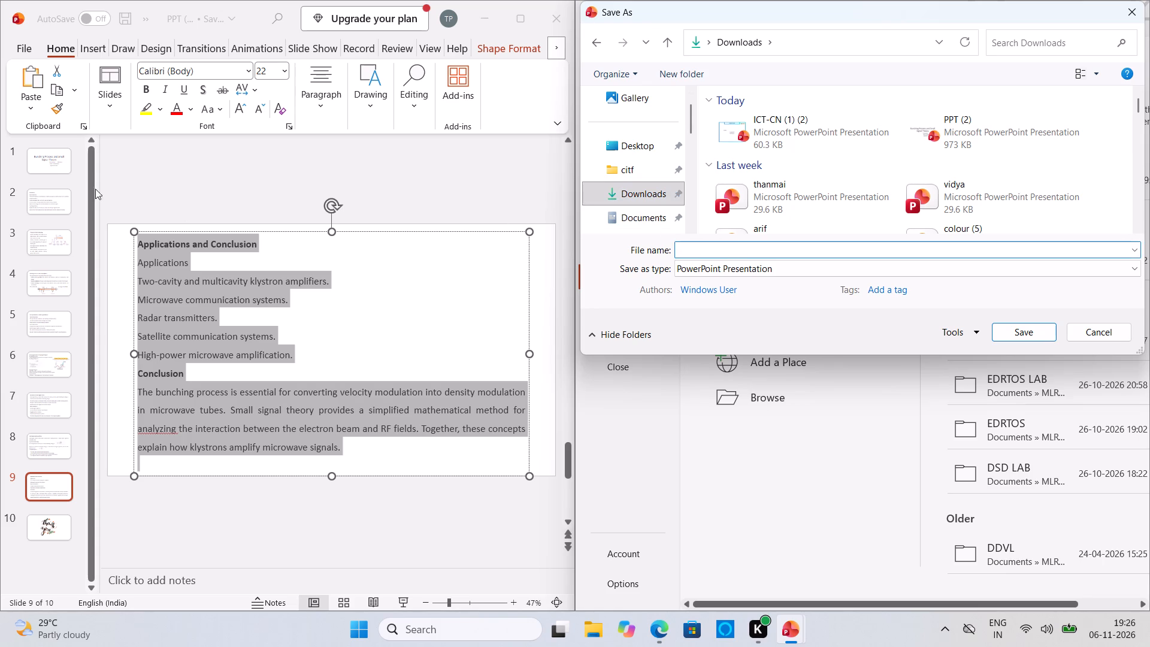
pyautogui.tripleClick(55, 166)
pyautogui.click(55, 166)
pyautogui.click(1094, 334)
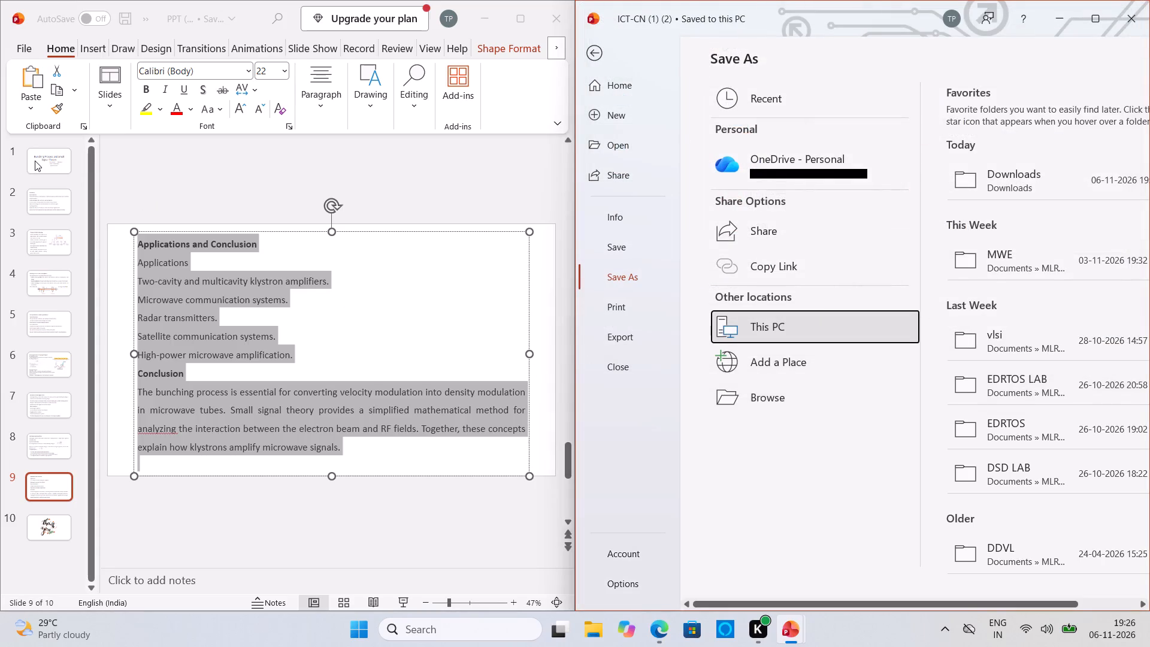
# Copy the title "Bunching Process and Small Signal Theory" from the source presentation's slide 1.
pyautogui.doubleClick(35, 161)
pyautogui.doubleClick(35, 161)
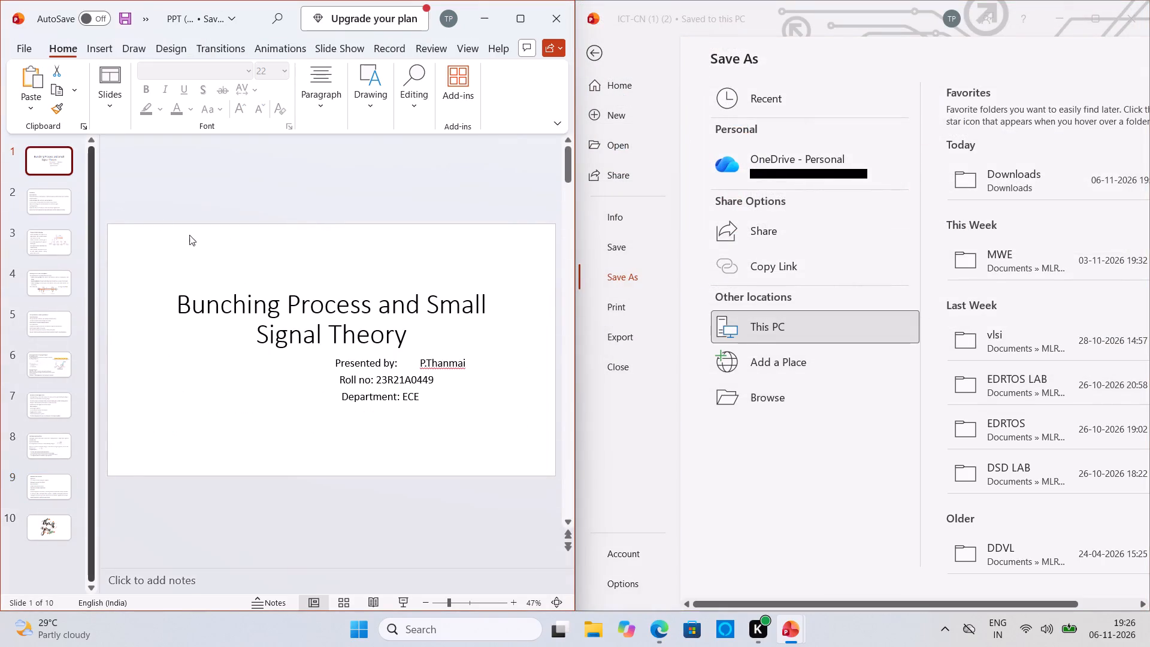
pyautogui.moveTo(414, 339); pyautogui.dragTo(177, 297)
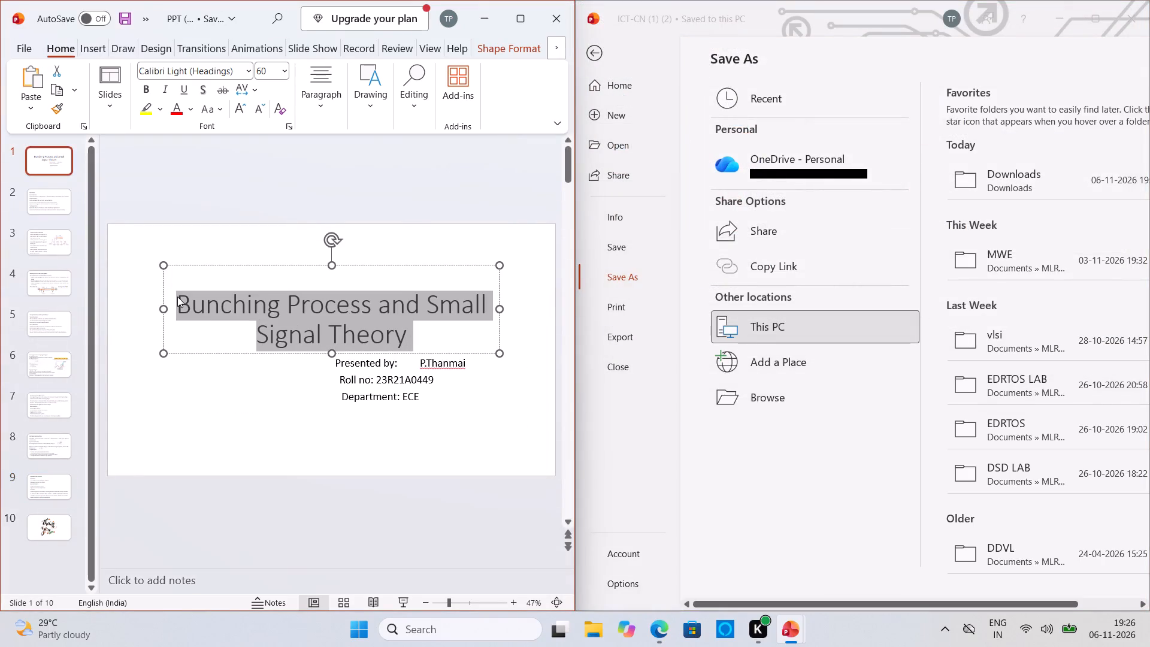
pyautogui.hotkey('ctrl', 'c')
pyautogui.hotkey('ctrl', 'c')
# Save the template presentation in Downloads, named with the pasted title "Bunching Process and Small Signal Theory", " - " and the student's roll number.
pyautogui.doubleClick(1045, 188)
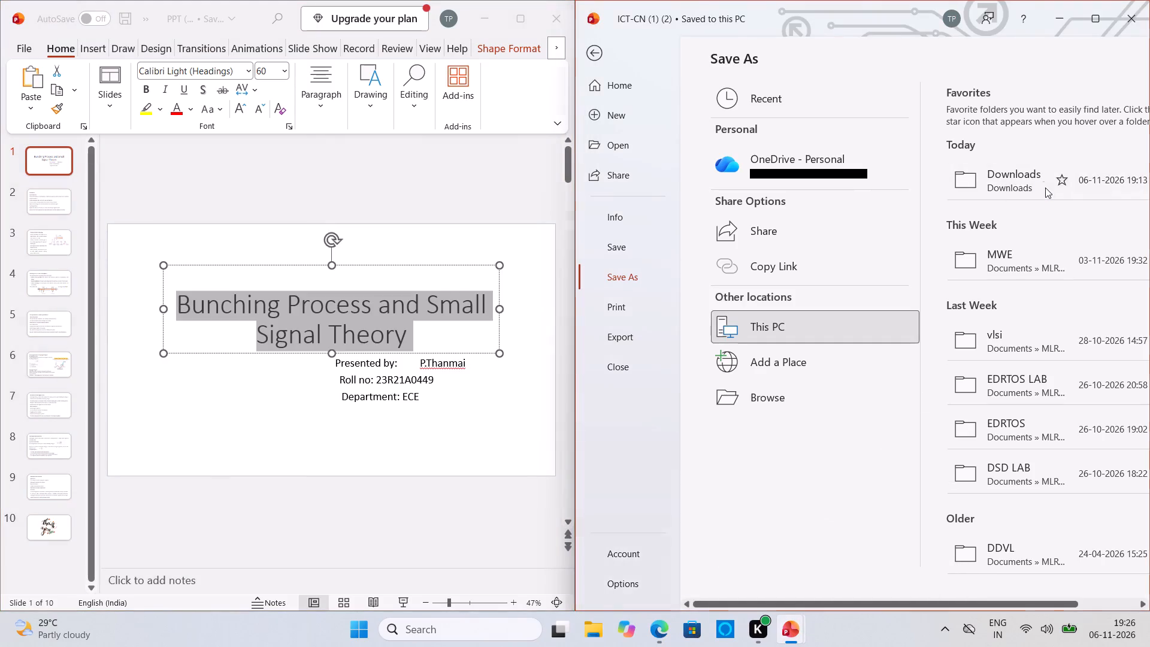
pyautogui.press('BackSpace')
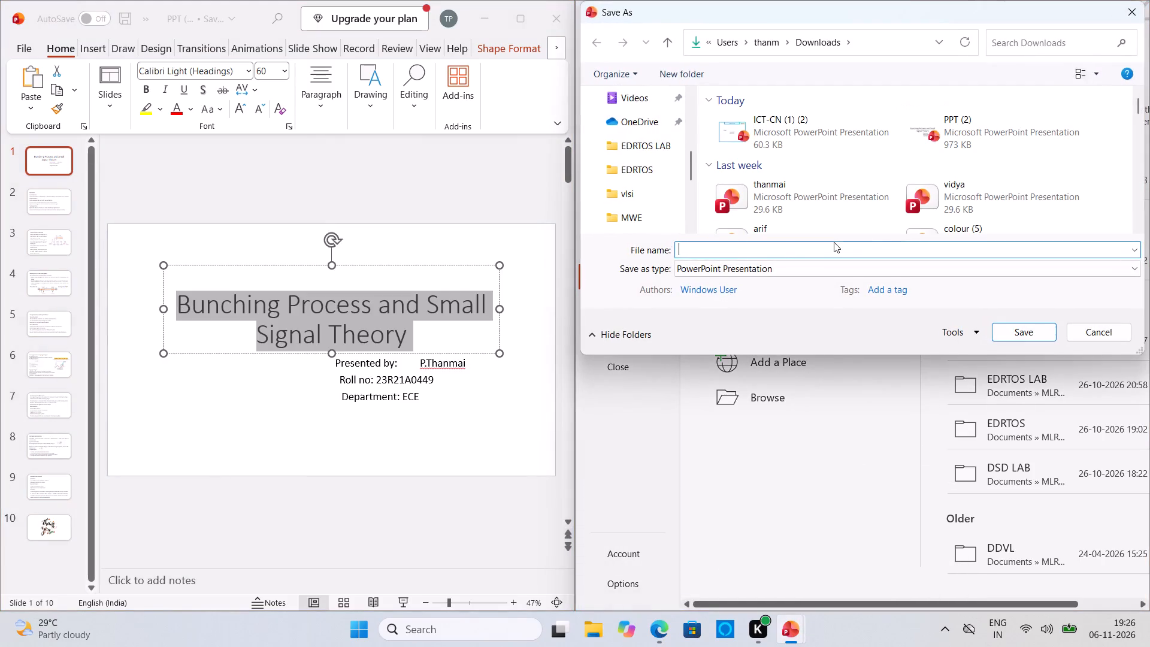
pyautogui.hotkey('ctrl', 'v')
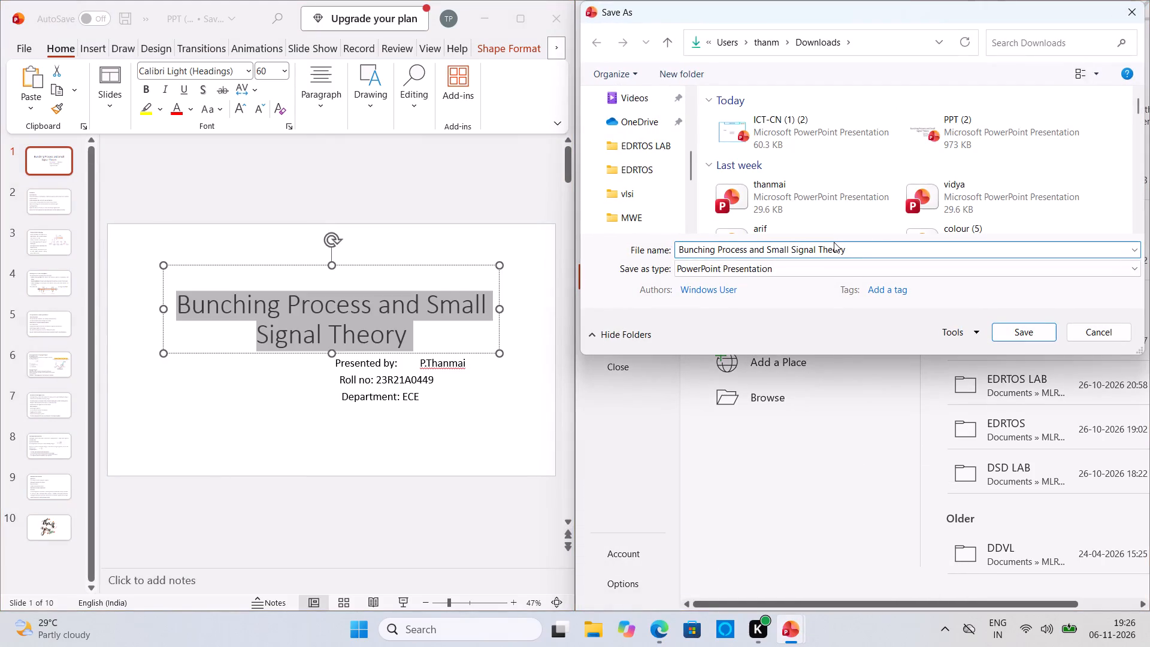
pyautogui.press('-')
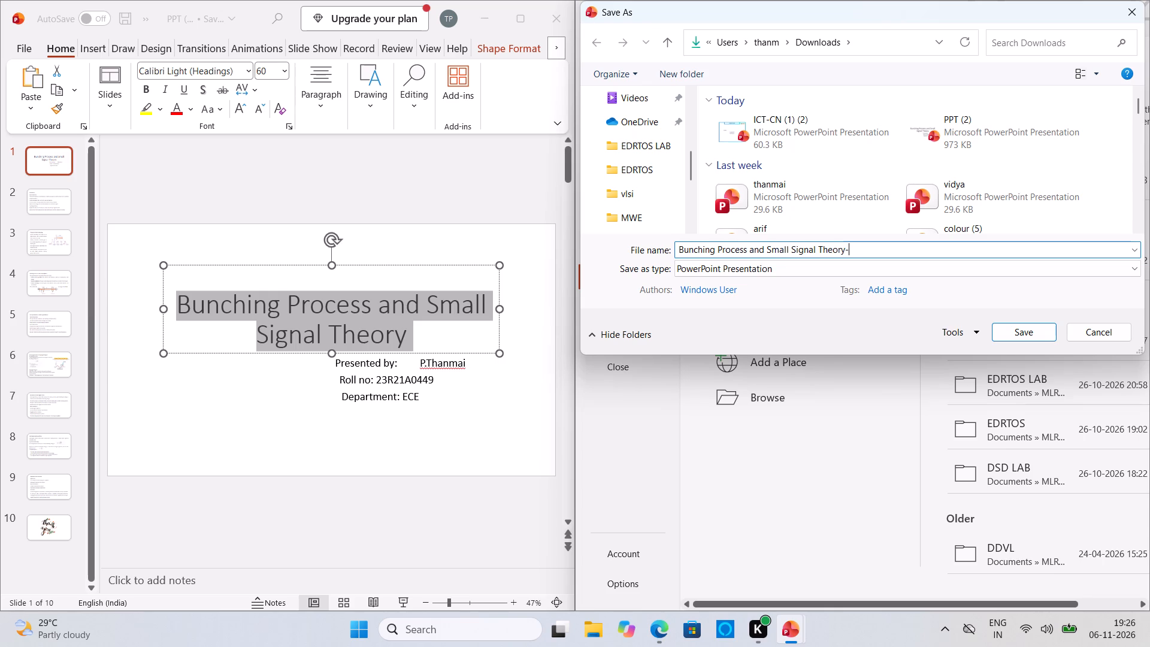
pyautogui.press('BackSpace')
pyautogui.press('space')
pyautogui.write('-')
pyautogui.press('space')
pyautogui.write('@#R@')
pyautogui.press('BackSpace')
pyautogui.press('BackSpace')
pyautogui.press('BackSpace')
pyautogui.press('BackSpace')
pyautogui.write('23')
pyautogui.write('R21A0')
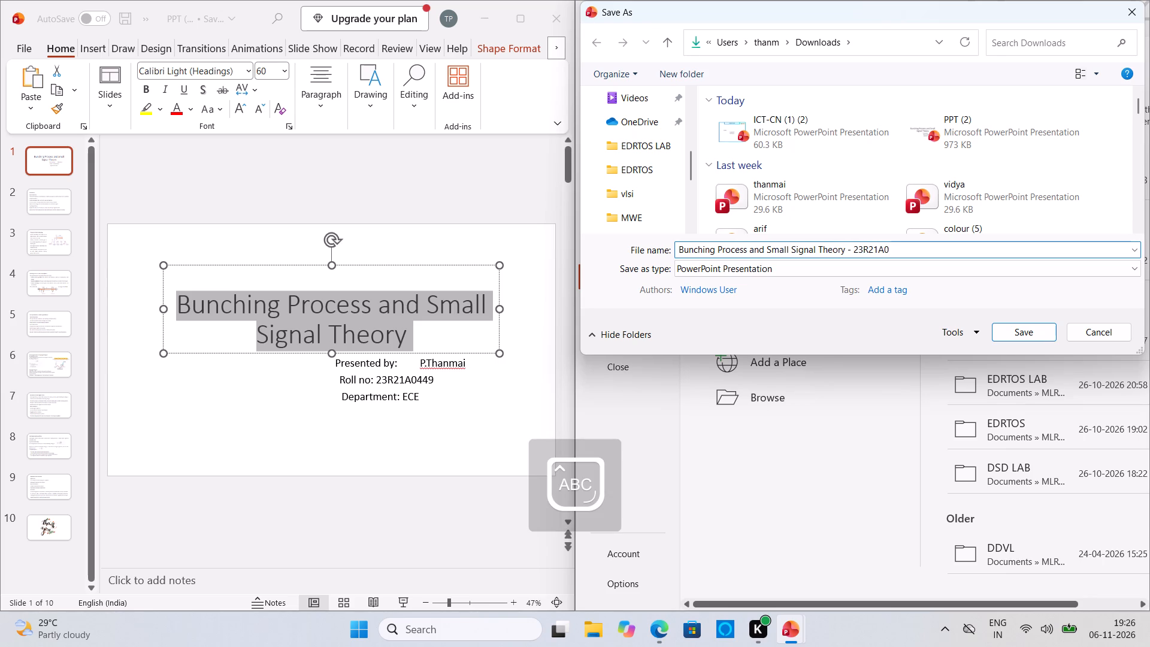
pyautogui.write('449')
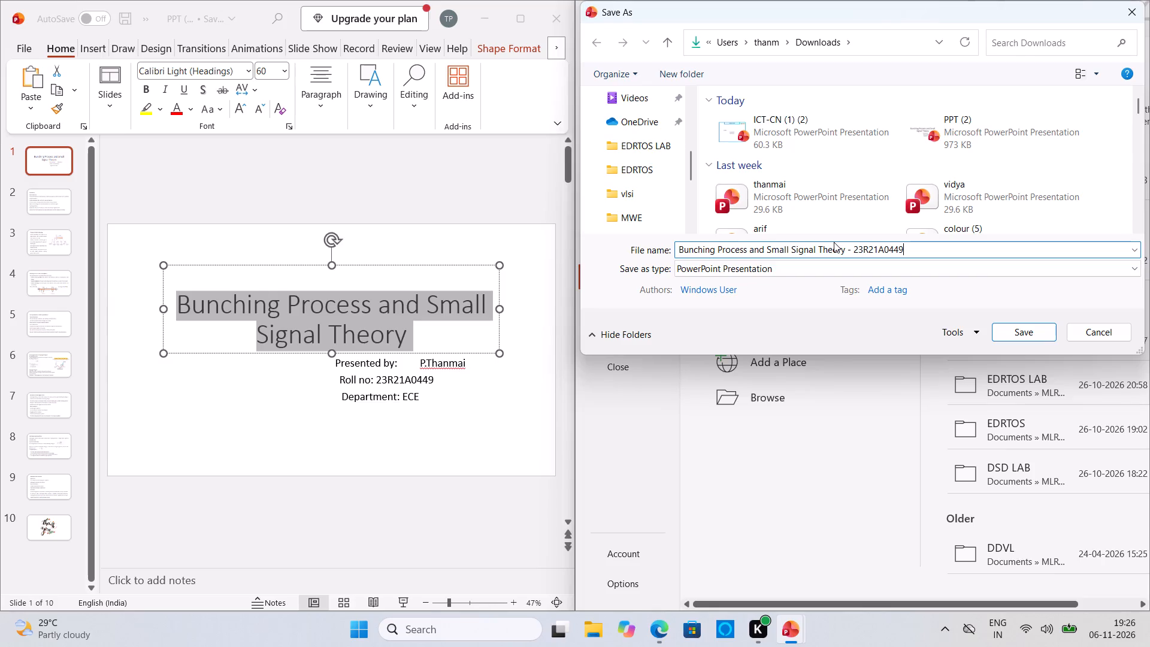
pyautogui.click(1038, 331)
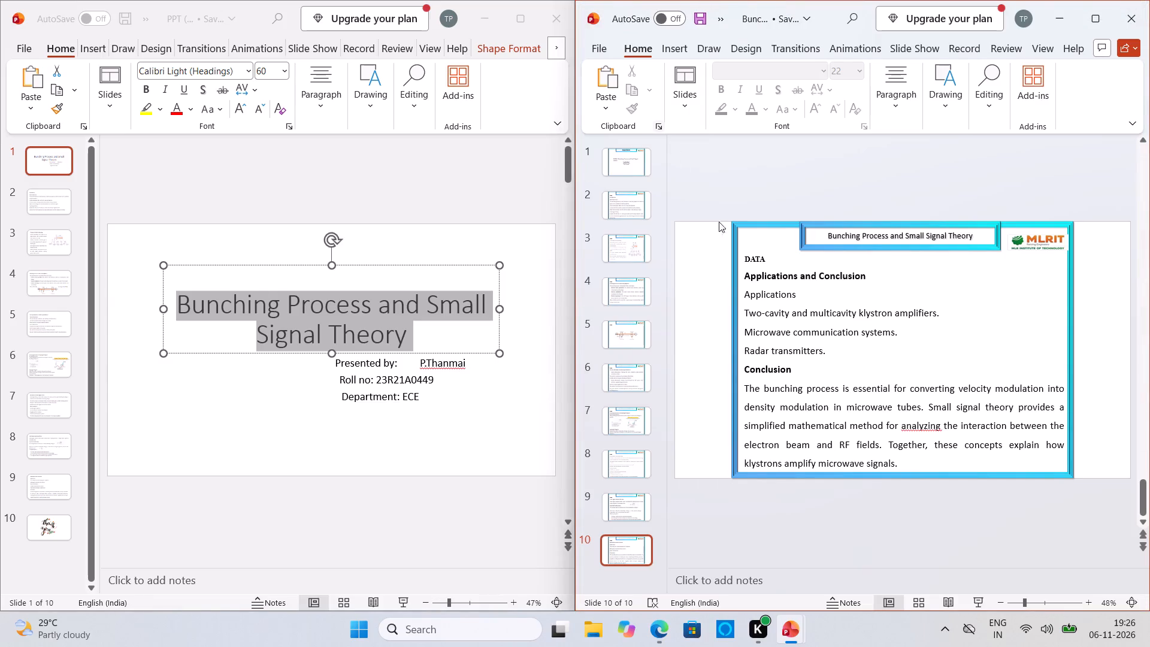
# Switch to the Microsoft Edge browser.
pyautogui.click(658, 643)
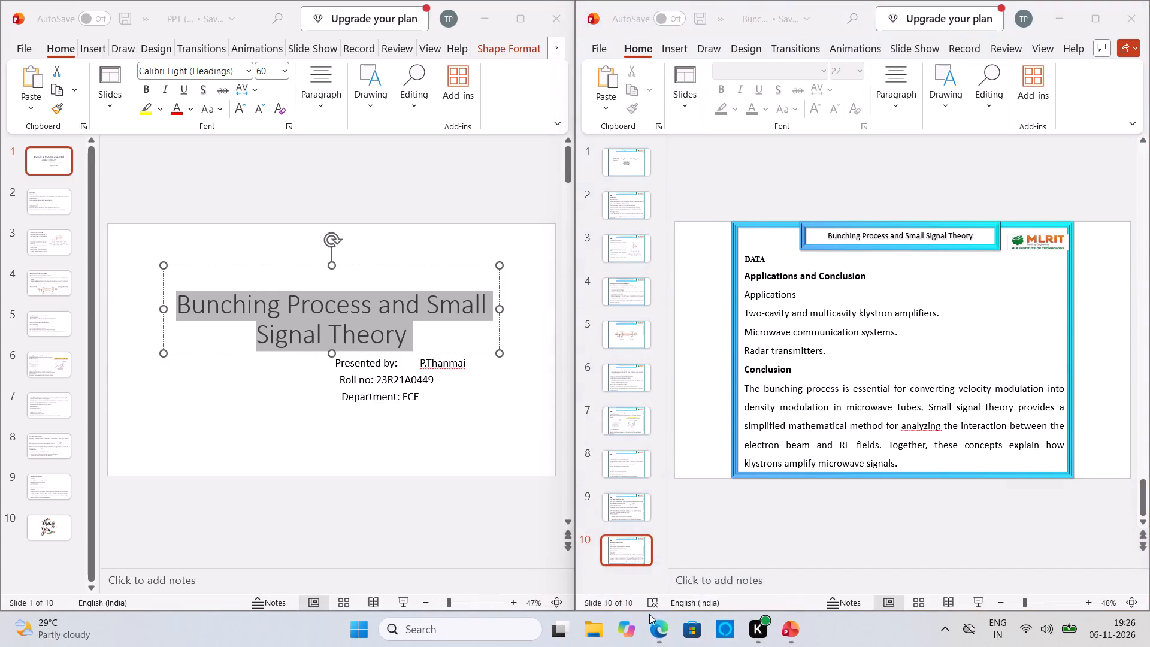
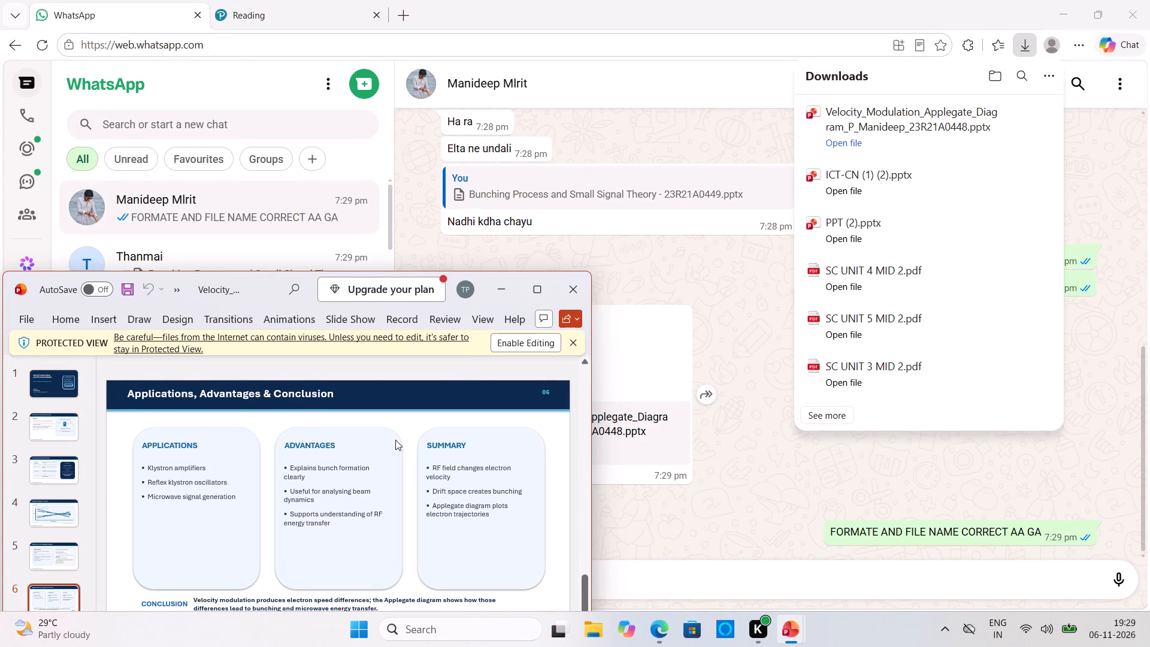
# Close the Velocity Modulation Applegate Diagram presentation that is open in Protected View.
pyautogui.click(565, 294)
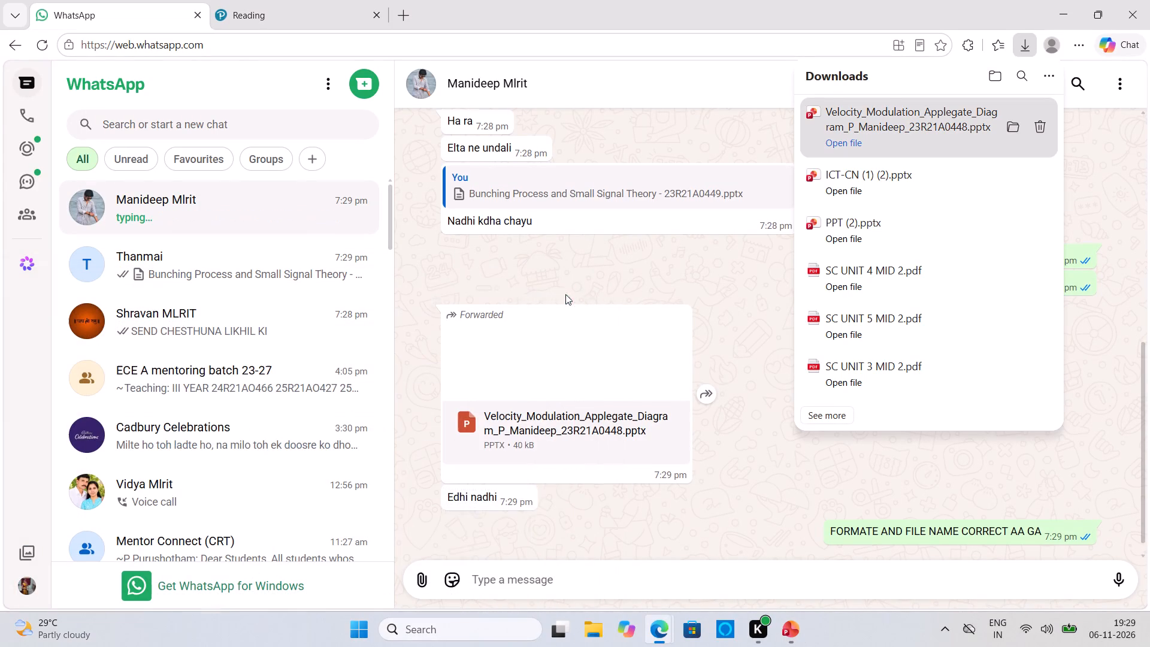
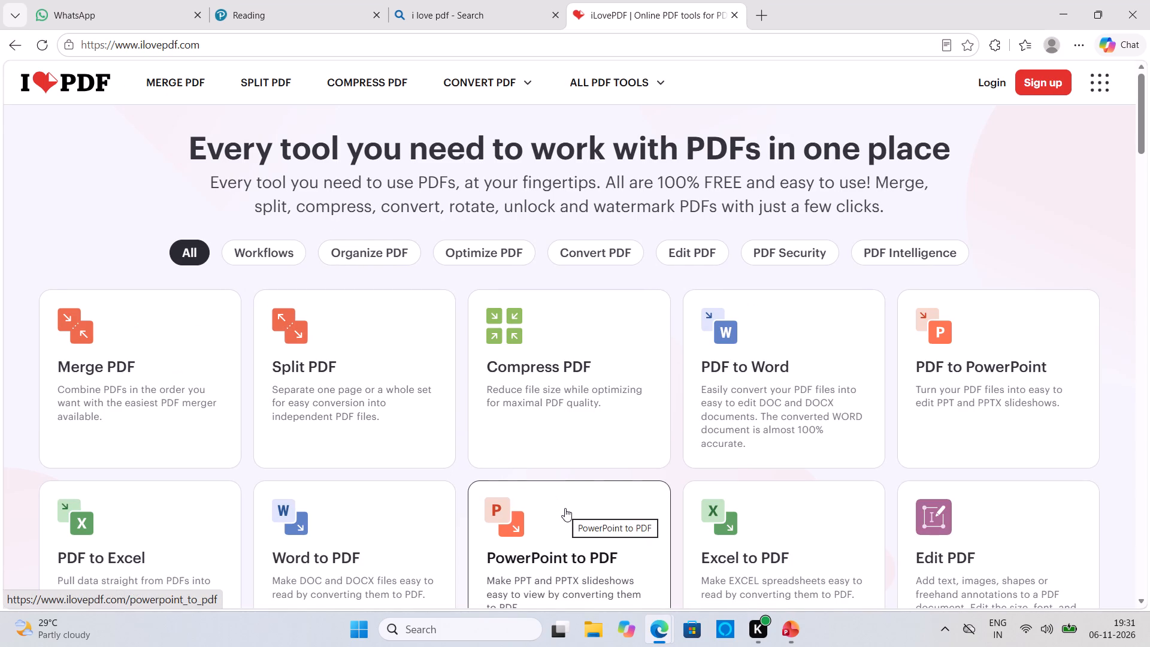
# Load the "Bunching Process and Small Signal Theory" presentation from Downloads into iLovePDF's PowerPoint to PDF converter.
pyautogui.click(587, 527)
pyautogui.click(550, 271)
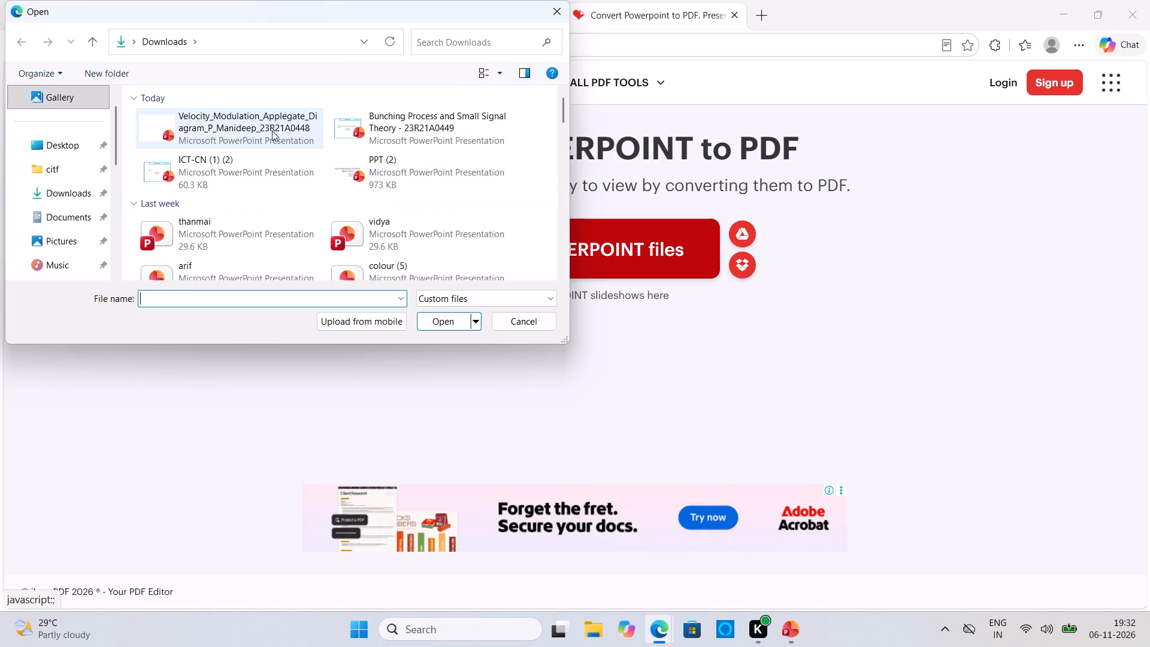
pyautogui.click(402, 133)
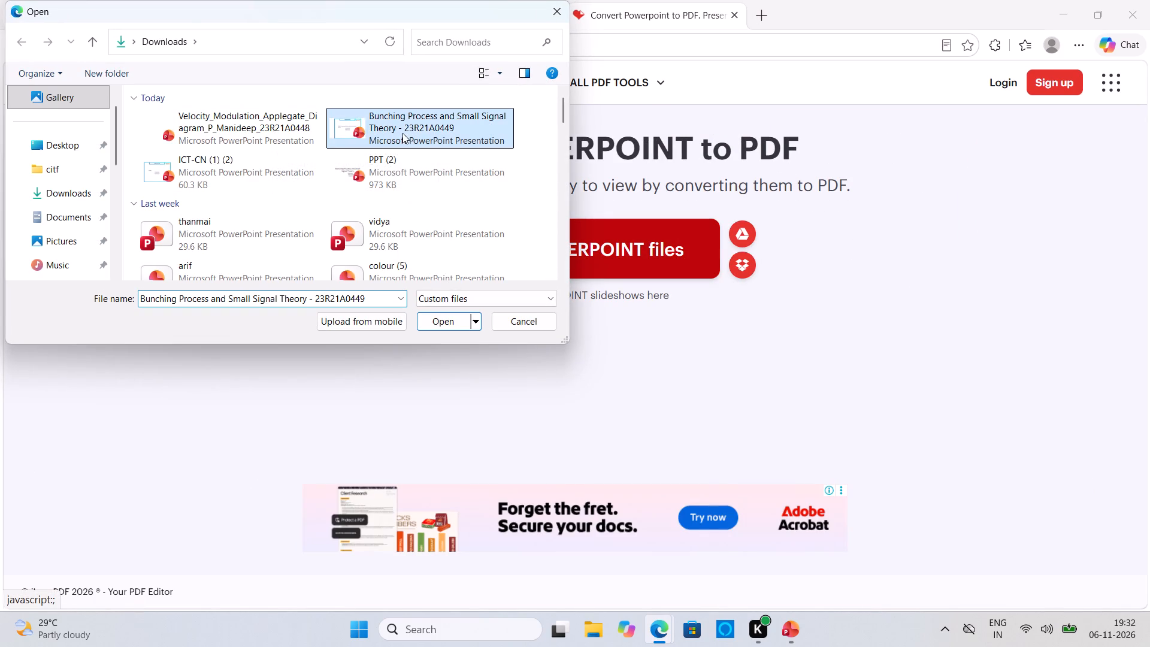
pyautogui.click(453, 322)
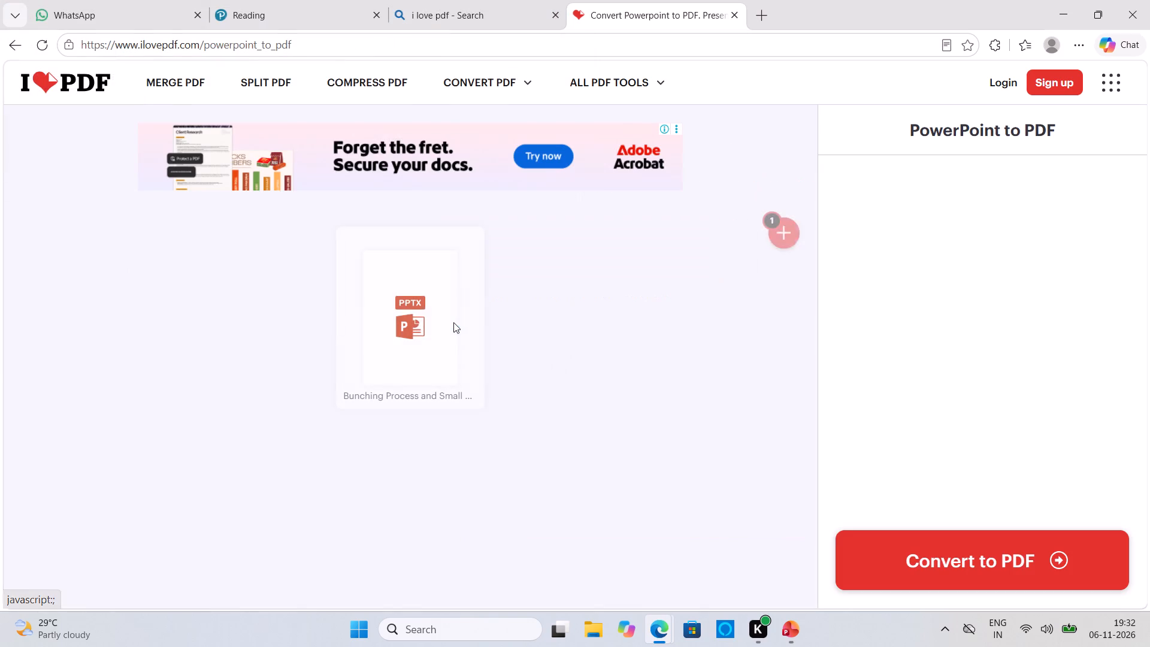
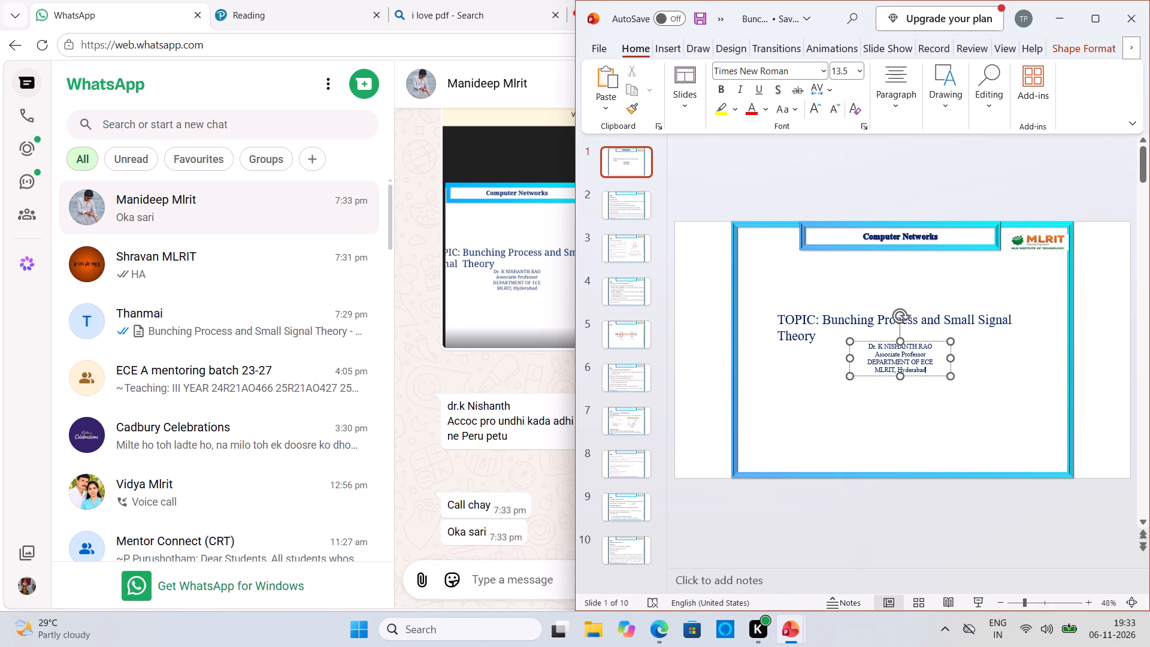
# Move the associate professor's details block lower on slide 1, leaving a gap beneath the topic title.
pyautogui.moveTo(927, 342); pyautogui.dragTo(910, 383)
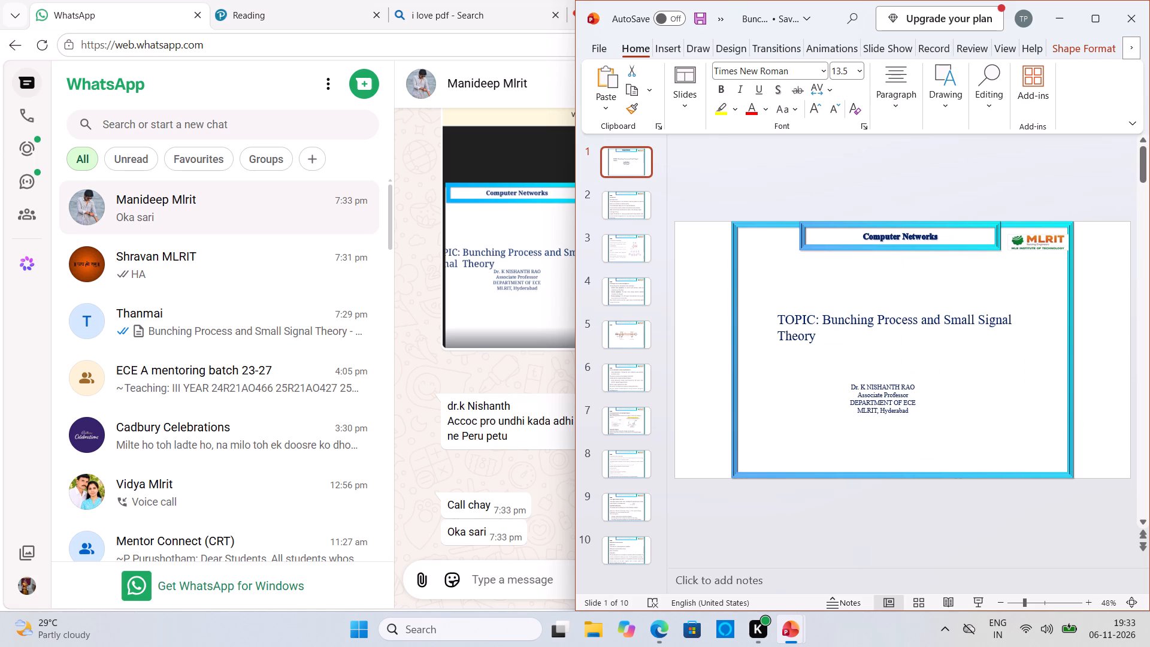
pyautogui.moveTo(910, 383); pyautogui.dragTo(913, 383)
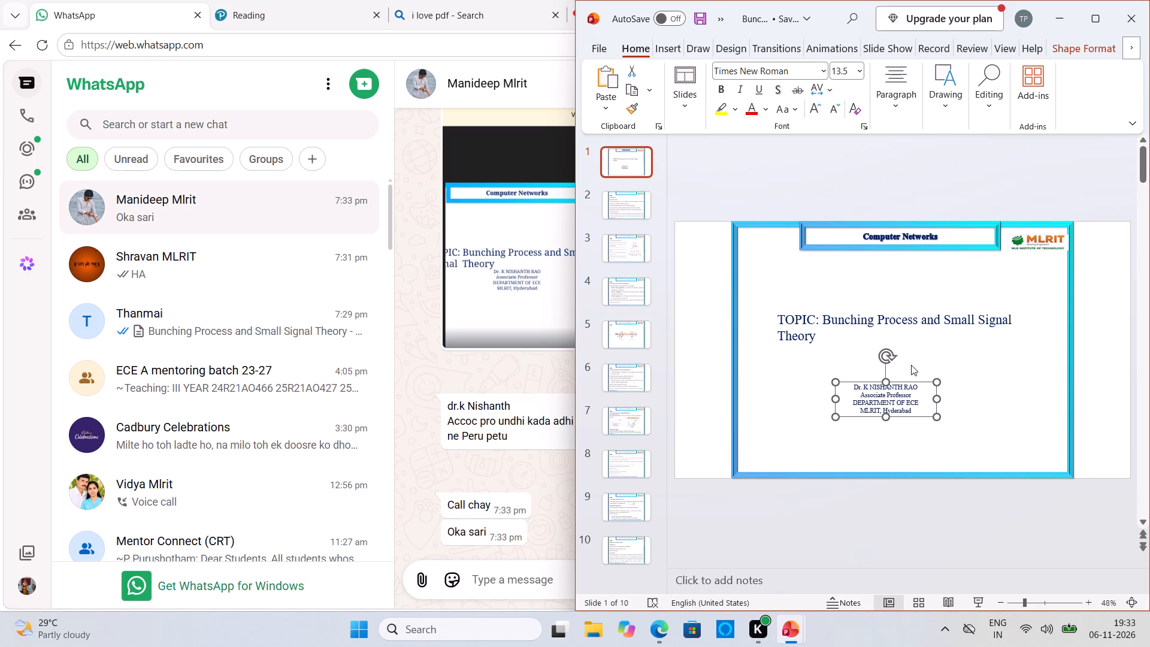
pyautogui.click(907, 356)
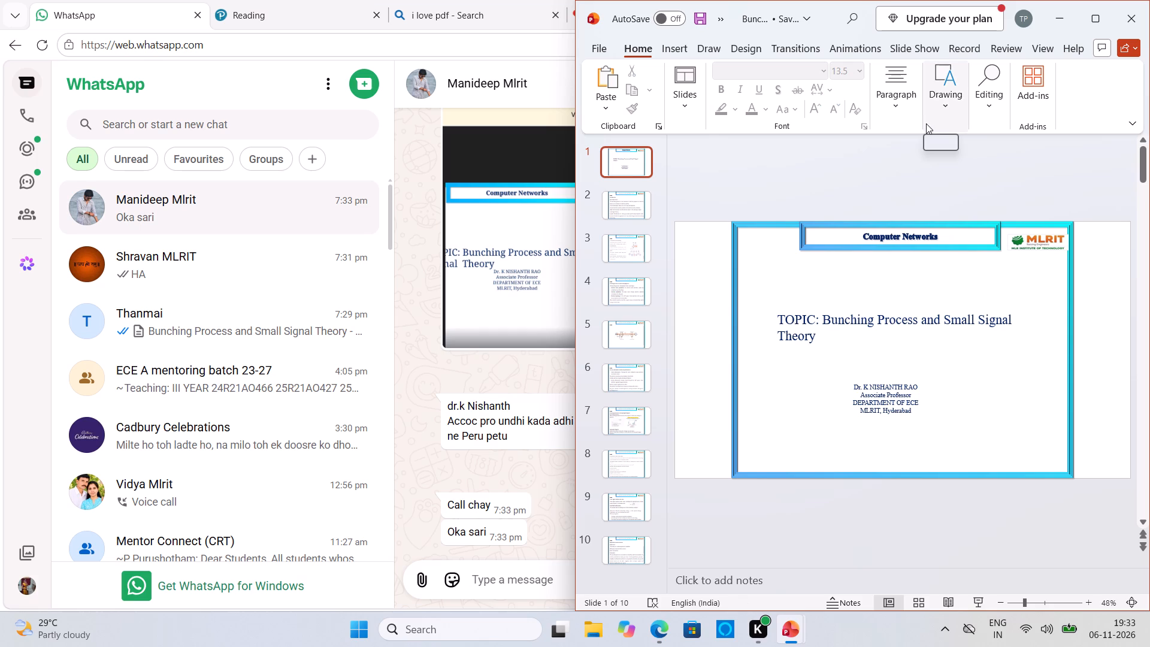
# Insert a wide, one-line text box between the topic title and the professor's details, and enter the student's name.
pyautogui.click(942, 122)
pyautogui.click(860, 141)
pyautogui.moveTo(840, 347); pyautogui.dragTo(1019, 381)
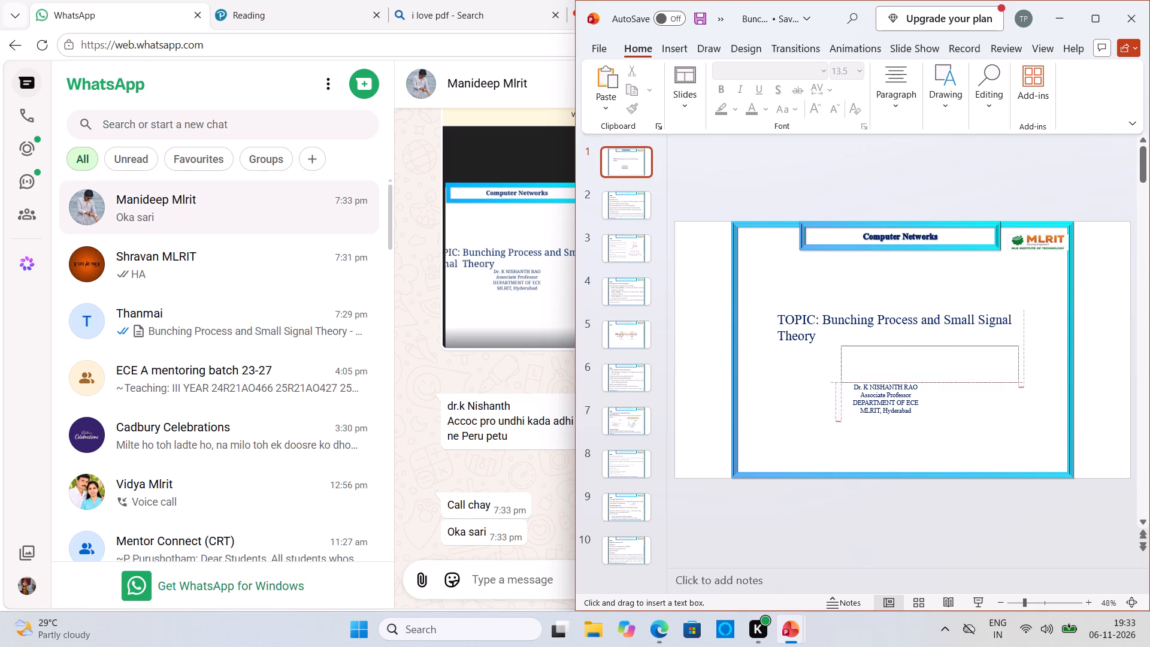
pyautogui.moveTo(1019, 381); pyautogui.dragTo(1027, 373)
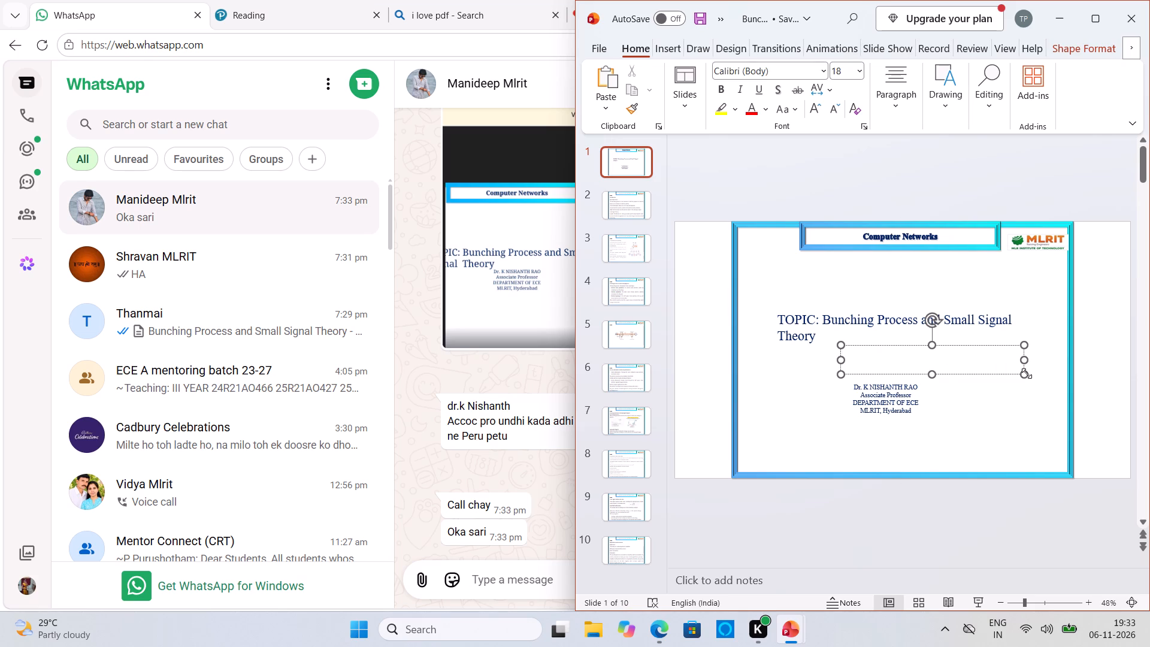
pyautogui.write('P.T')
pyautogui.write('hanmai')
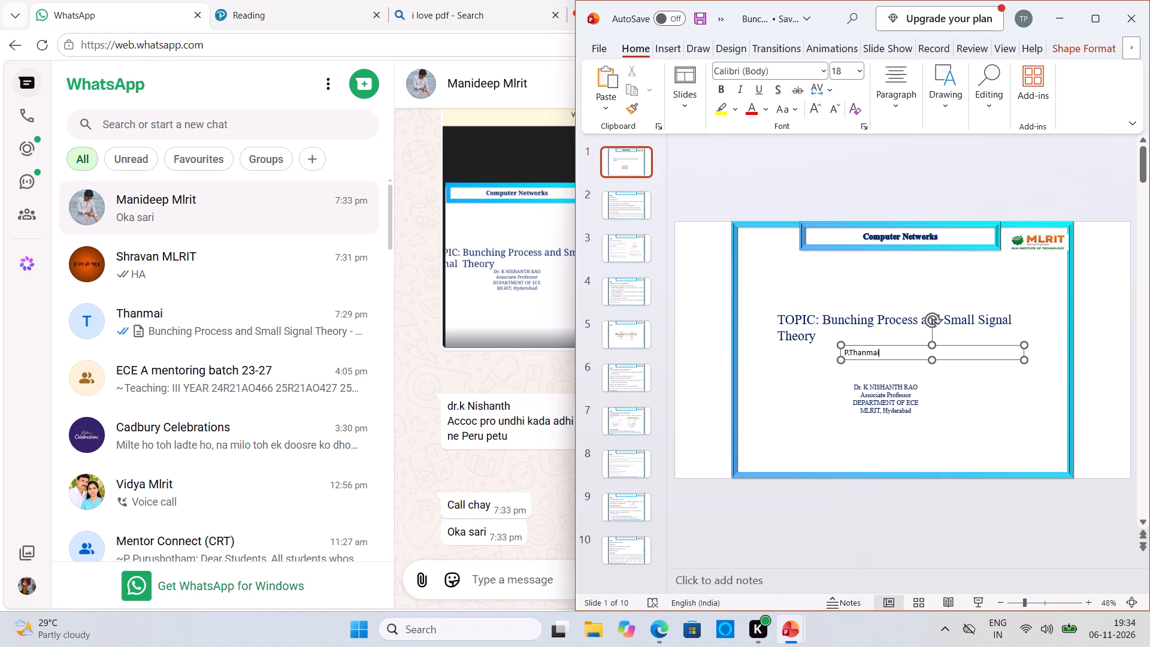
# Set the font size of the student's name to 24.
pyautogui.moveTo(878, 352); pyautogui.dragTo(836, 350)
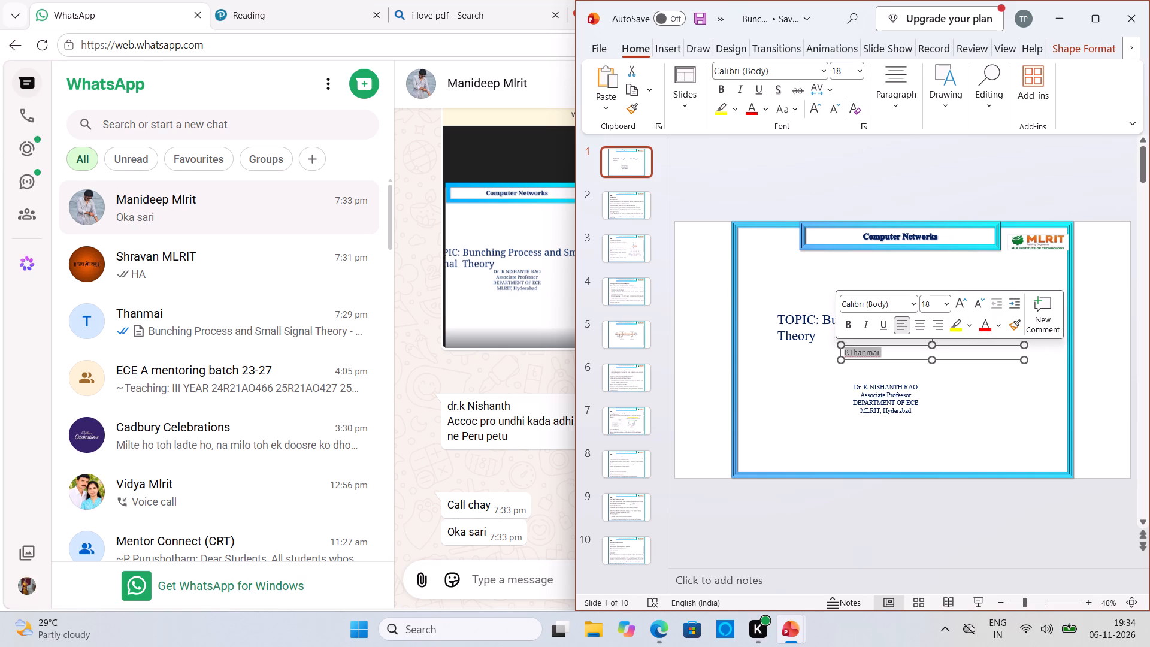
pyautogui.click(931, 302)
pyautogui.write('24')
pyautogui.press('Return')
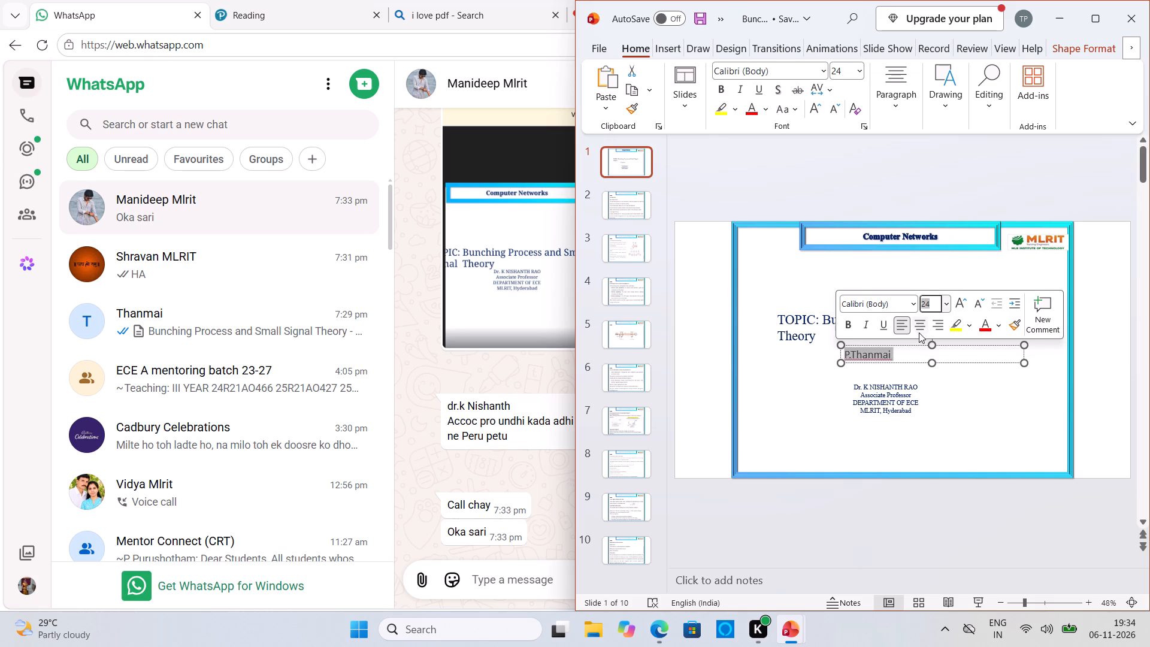
# Add a space after the initial in the student's name and put the label "Name: " in front of it.
pyautogui.click(898, 353)
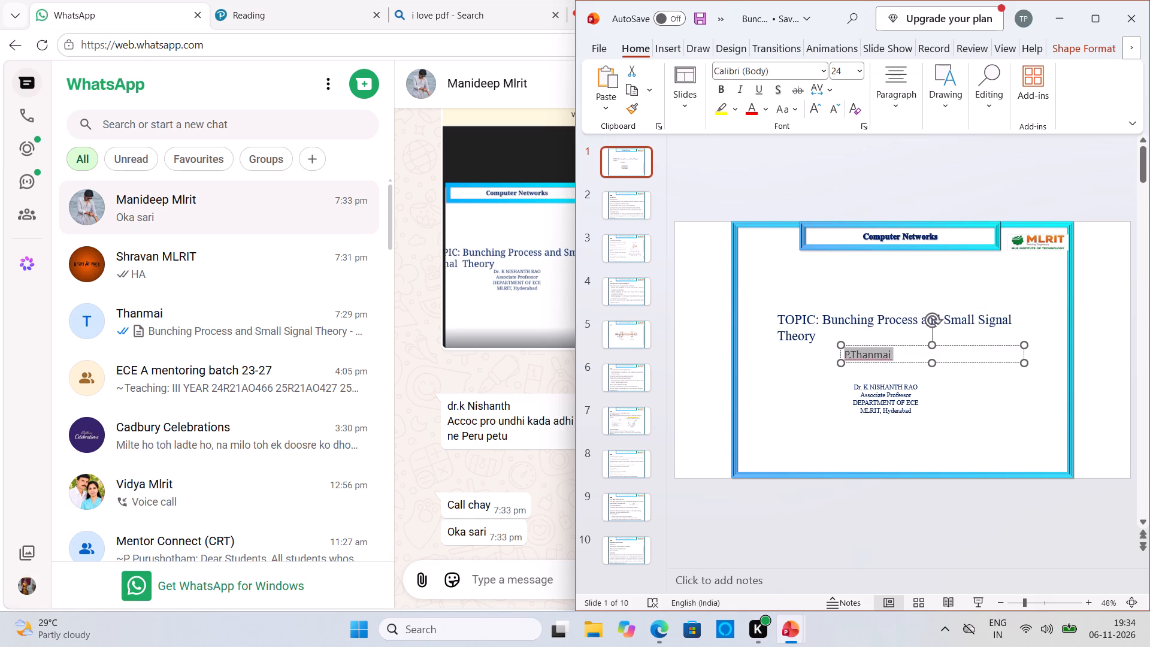
pyautogui.press('Left')
pyautogui.press('Left')
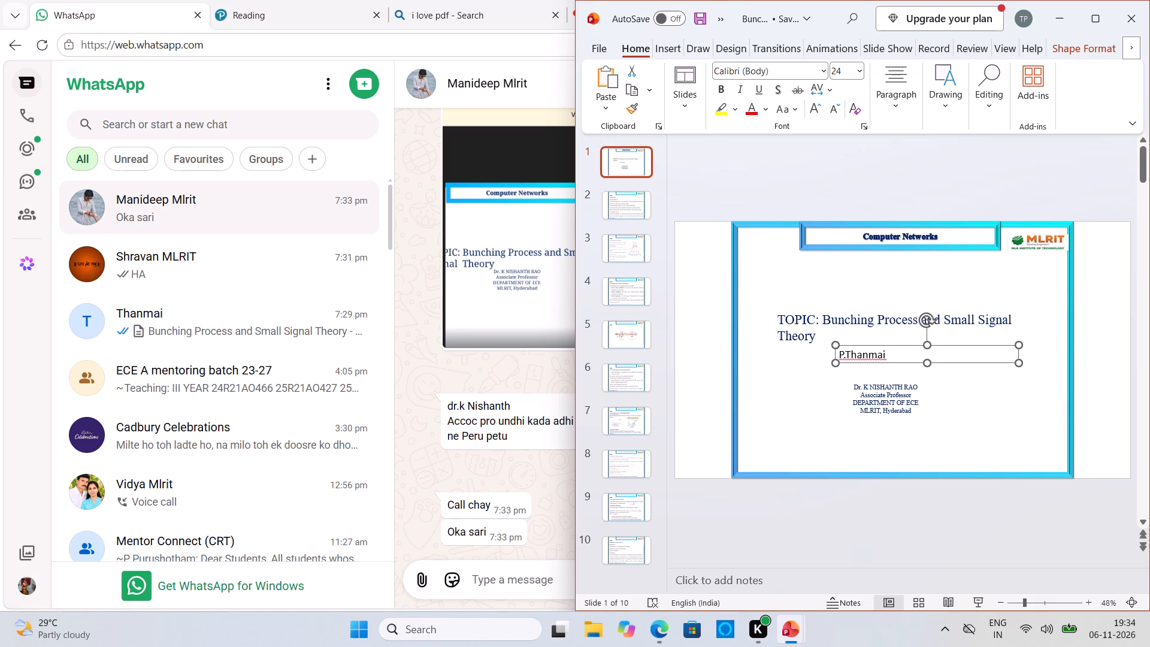
pyautogui.click(845, 353)
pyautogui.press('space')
pyautogui.press('Left')
pyautogui.press('Left')
pyautogui.press('Left')
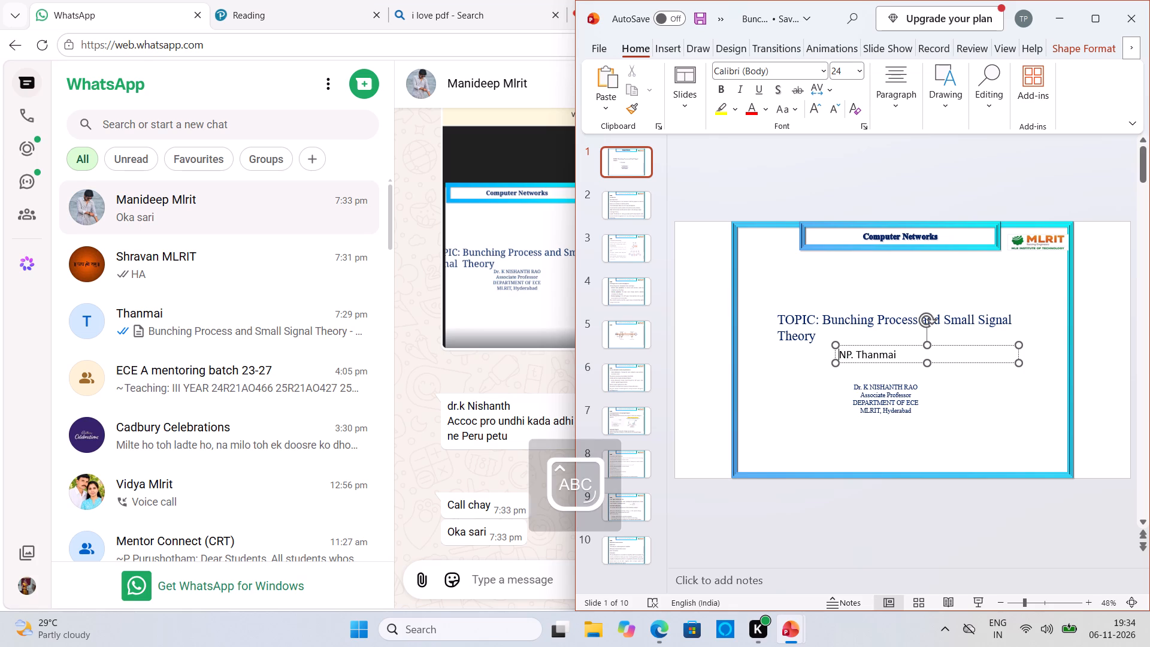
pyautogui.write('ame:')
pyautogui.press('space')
pyautogui.click(967, 389)
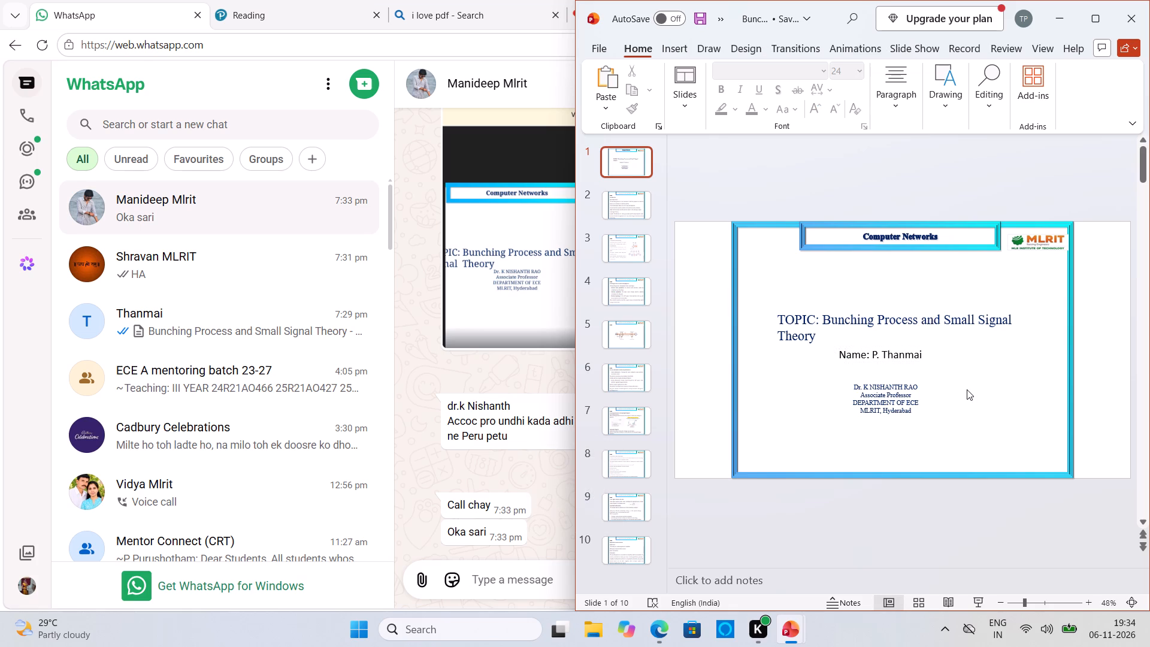
# Format the student's name line in Times New Roman at size 28, matching the topic title.
pyautogui.click(909, 358)
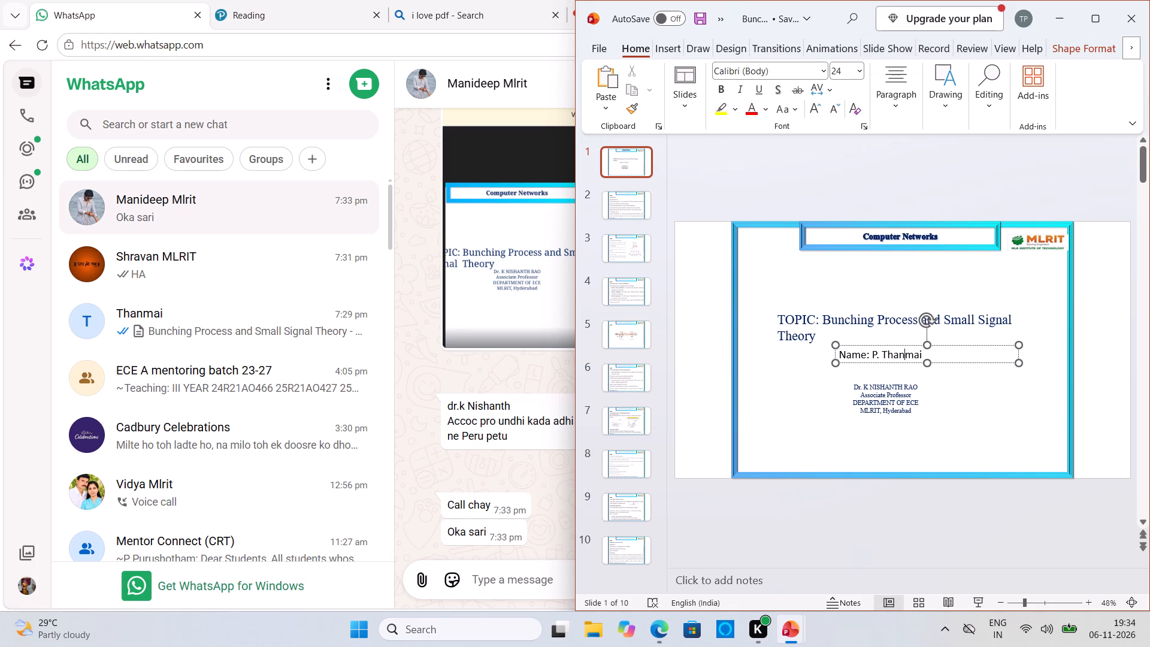
pyautogui.click(948, 348)
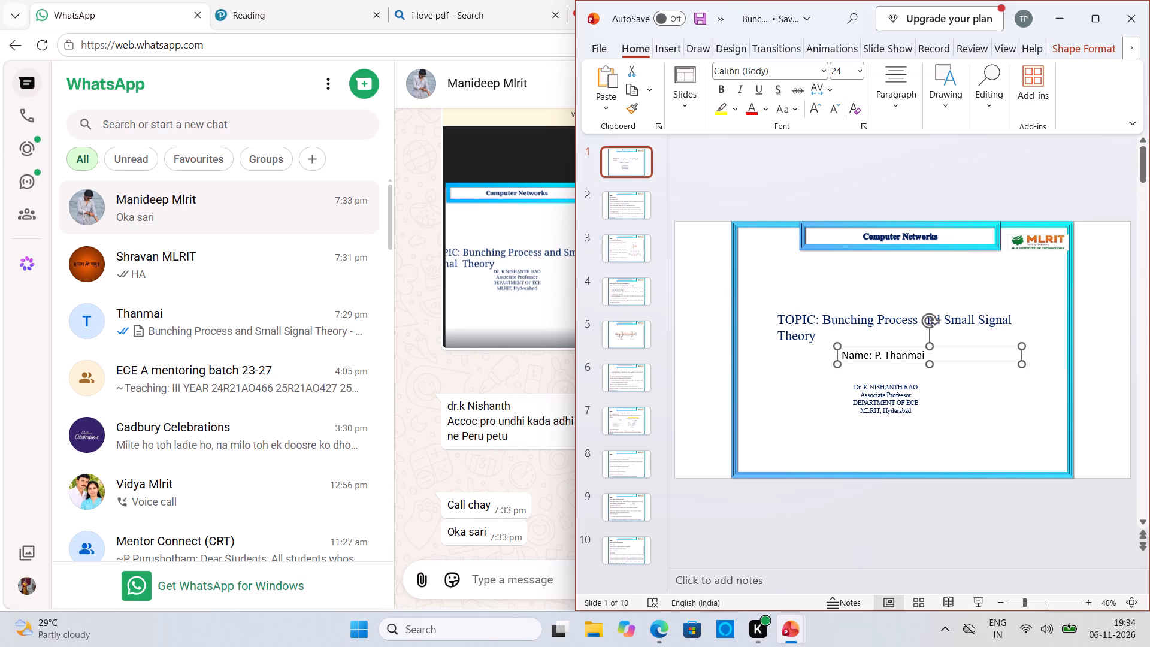
pyautogui.click(910, 391)
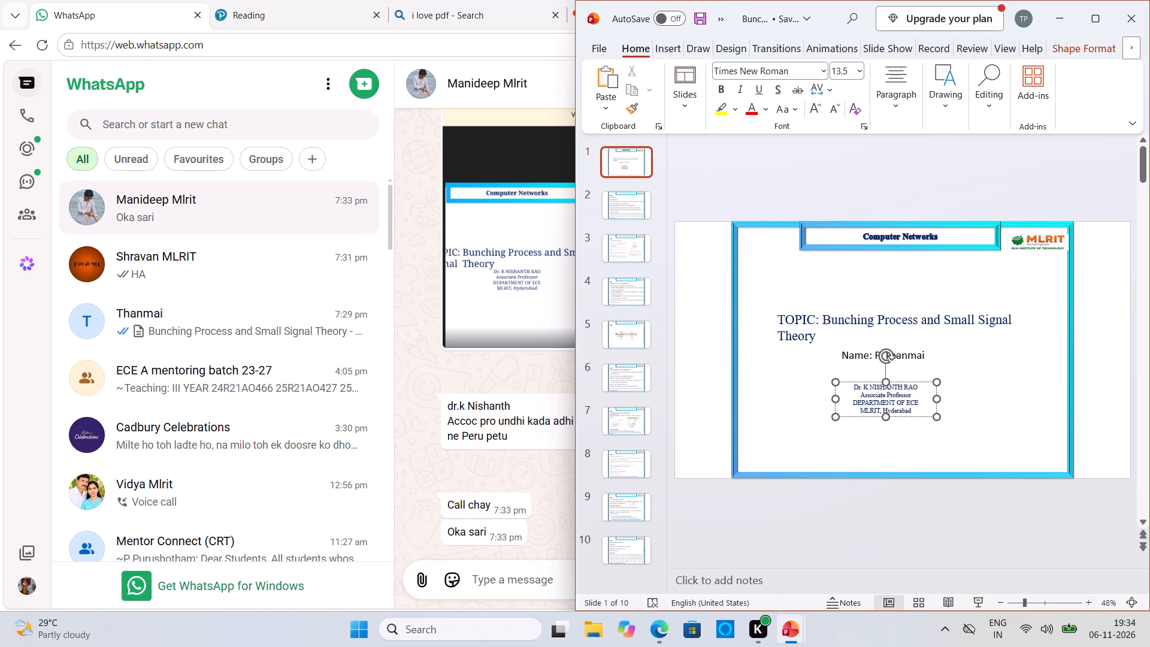
pyautogui.moveTo(814, 333); pyautogui.dragTo(803, 331)
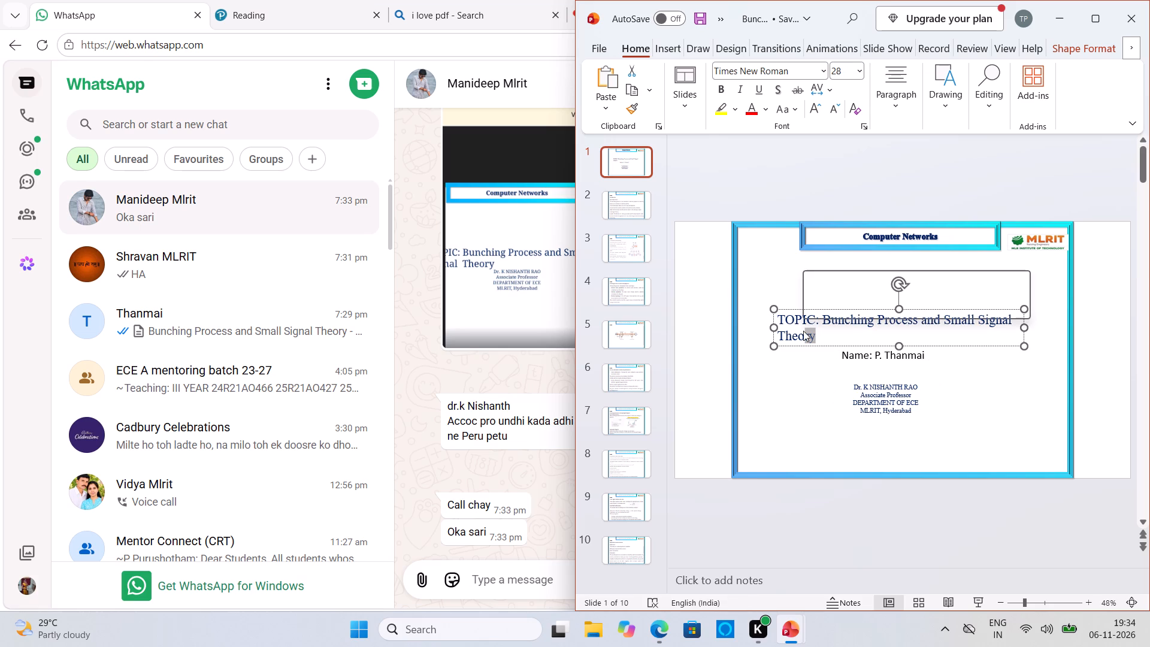
pyautogui.click(907, 359)
pyautogui.click(925, 353)
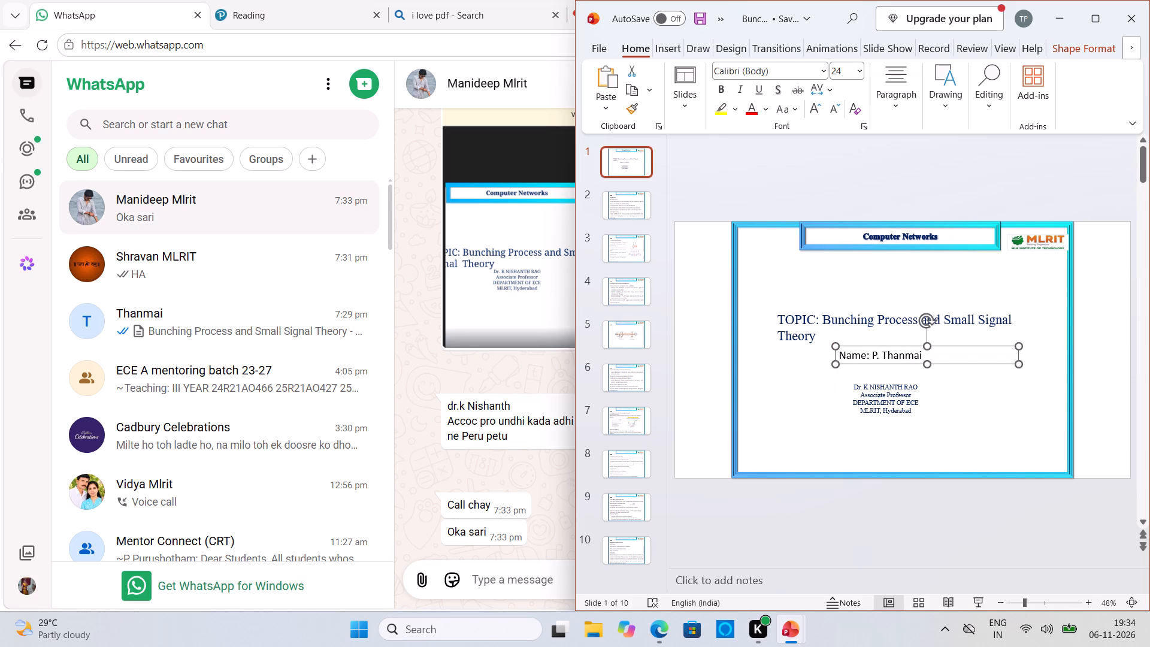
pyautogui.moveTo(919, 353); pyautogui.dragTo(851, 355)
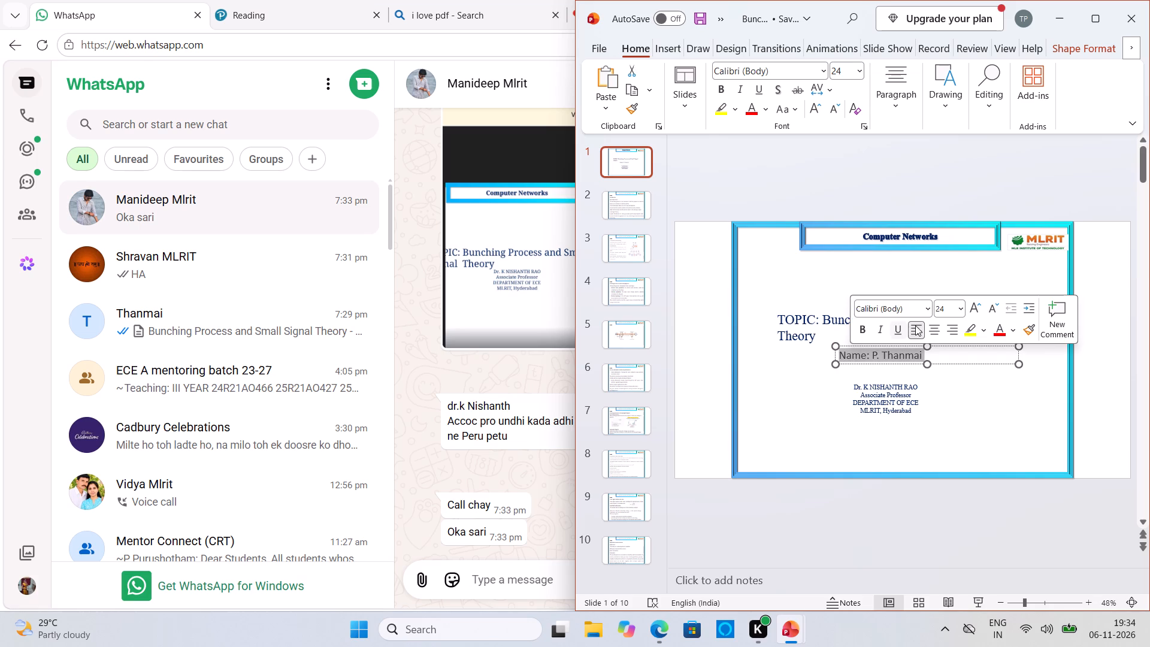
pyautogui.click(915, 310)
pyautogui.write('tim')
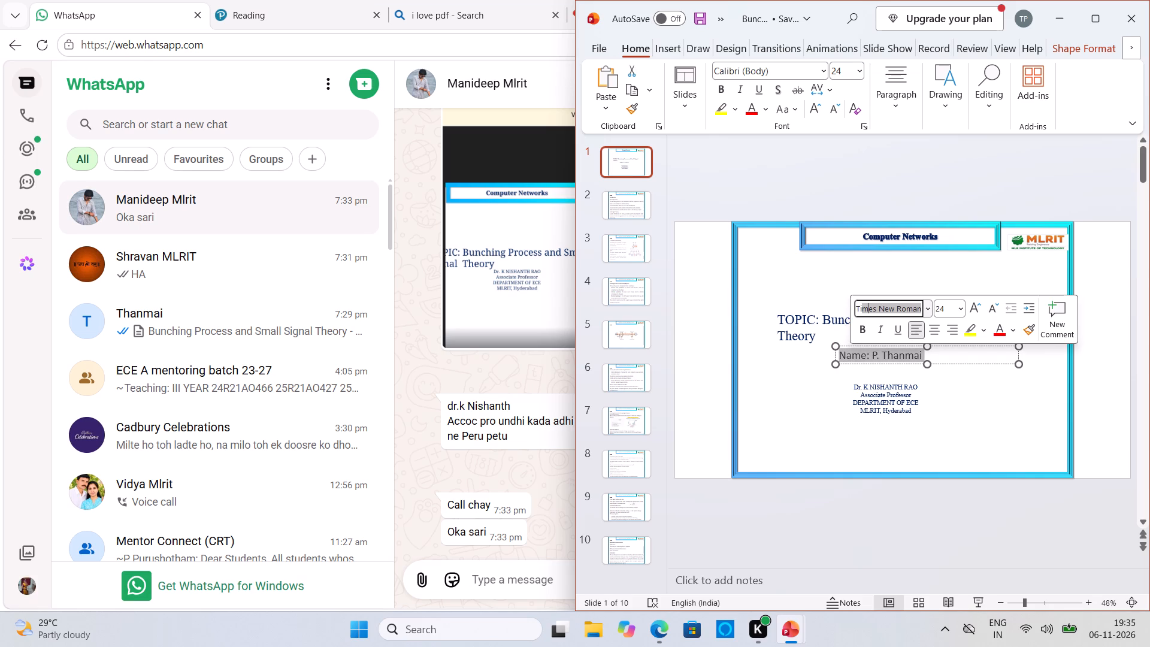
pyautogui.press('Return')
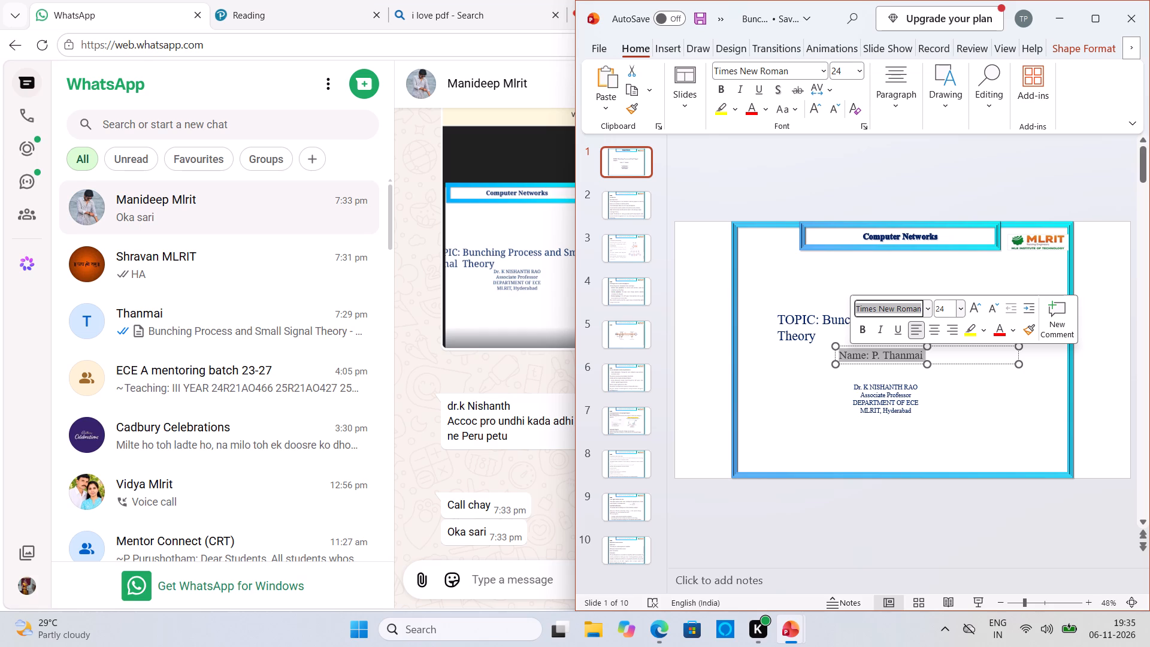
pyautogui.click(946, 310)
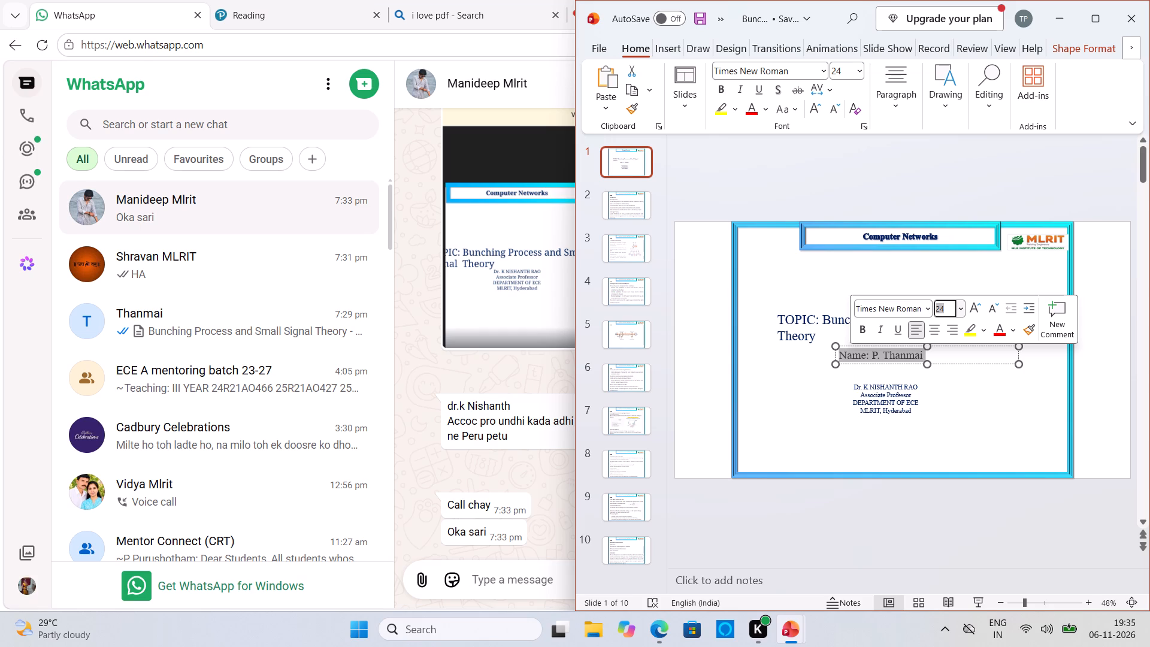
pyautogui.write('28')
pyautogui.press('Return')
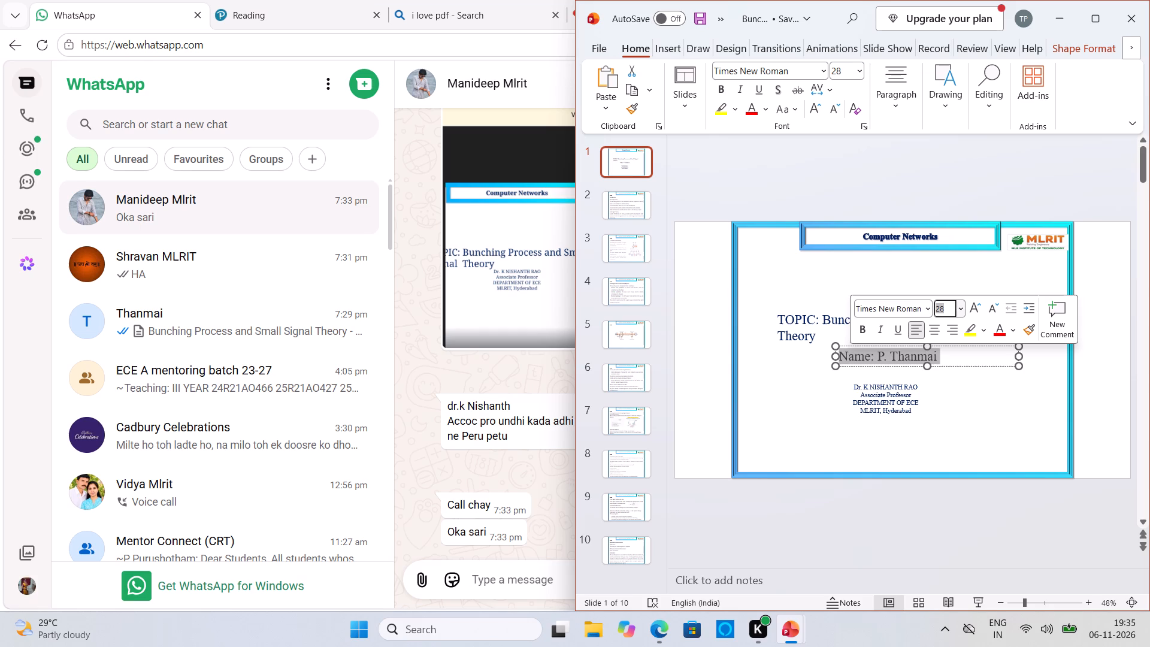
pyautogui.click(970, 410)
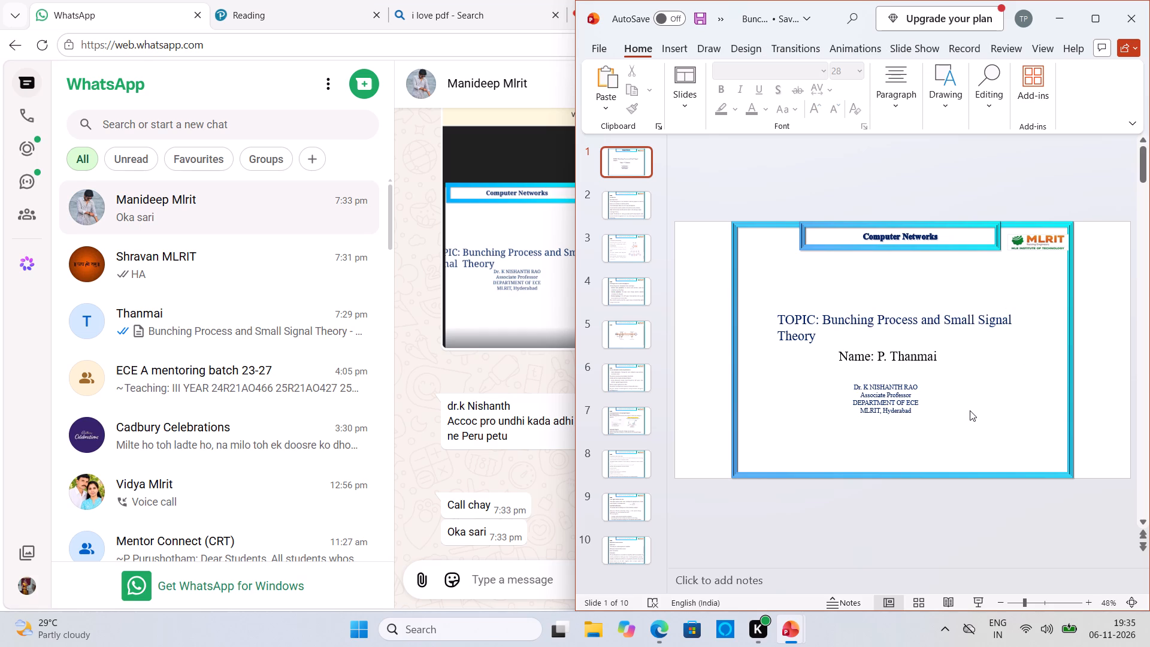
# Add a second line below the name reading "Rol no: " followed by the student's roll number.
pyautogui.click(913, 357)
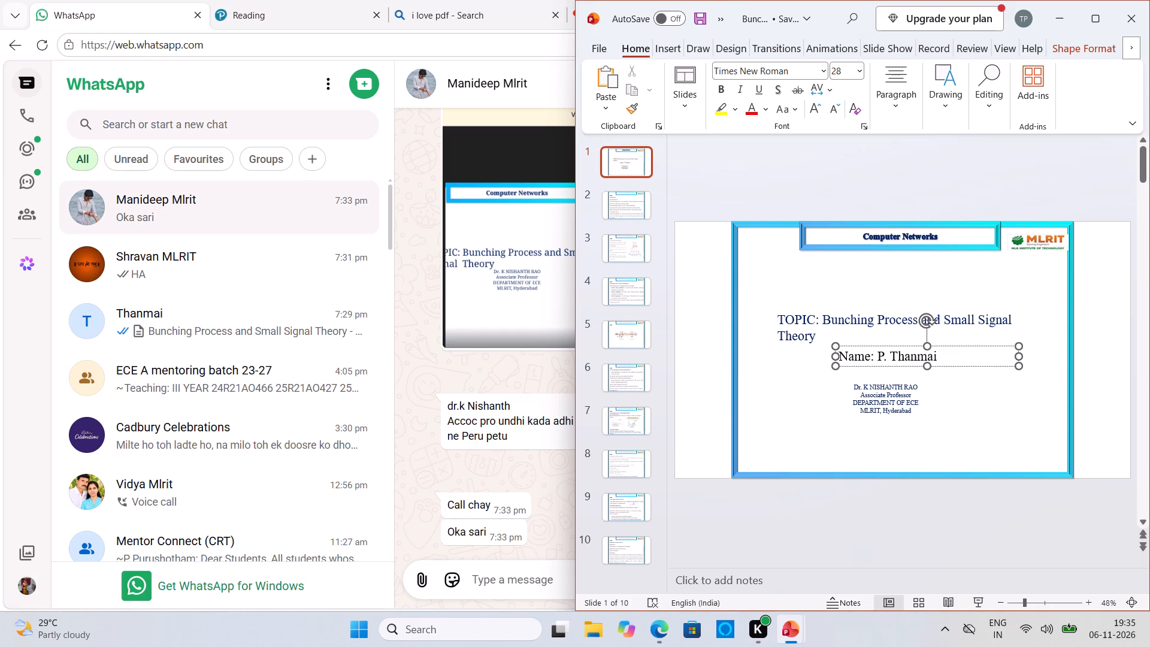
pyautogui.click(935, 356)
pyautogui.press('Right')
pyautogui.press('Return')
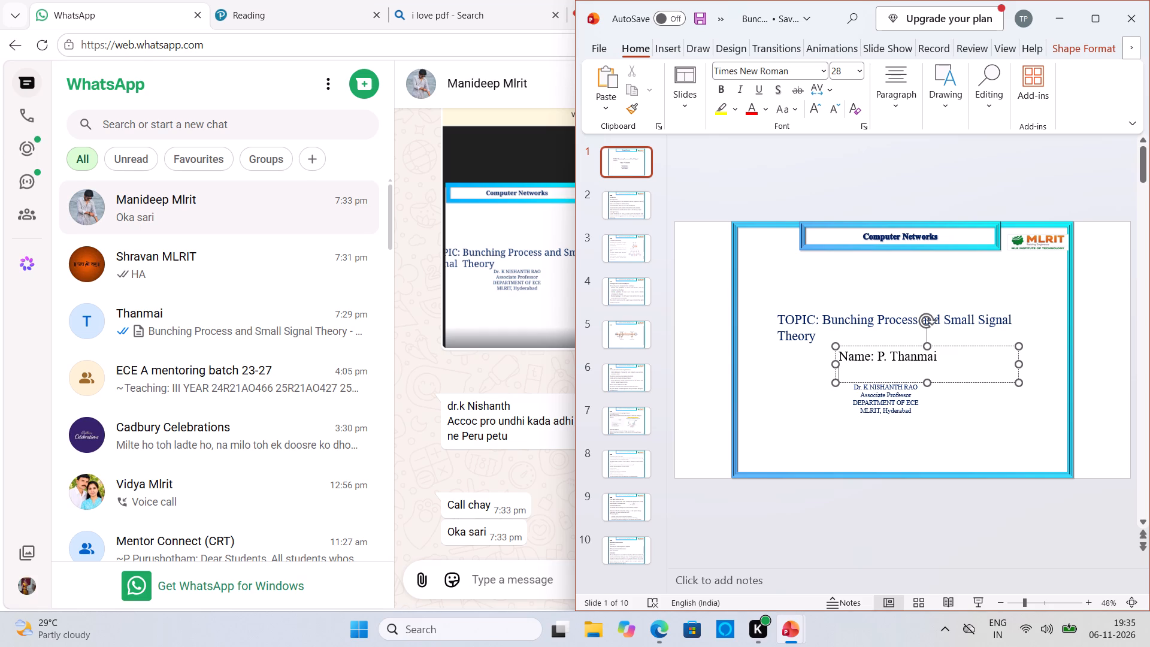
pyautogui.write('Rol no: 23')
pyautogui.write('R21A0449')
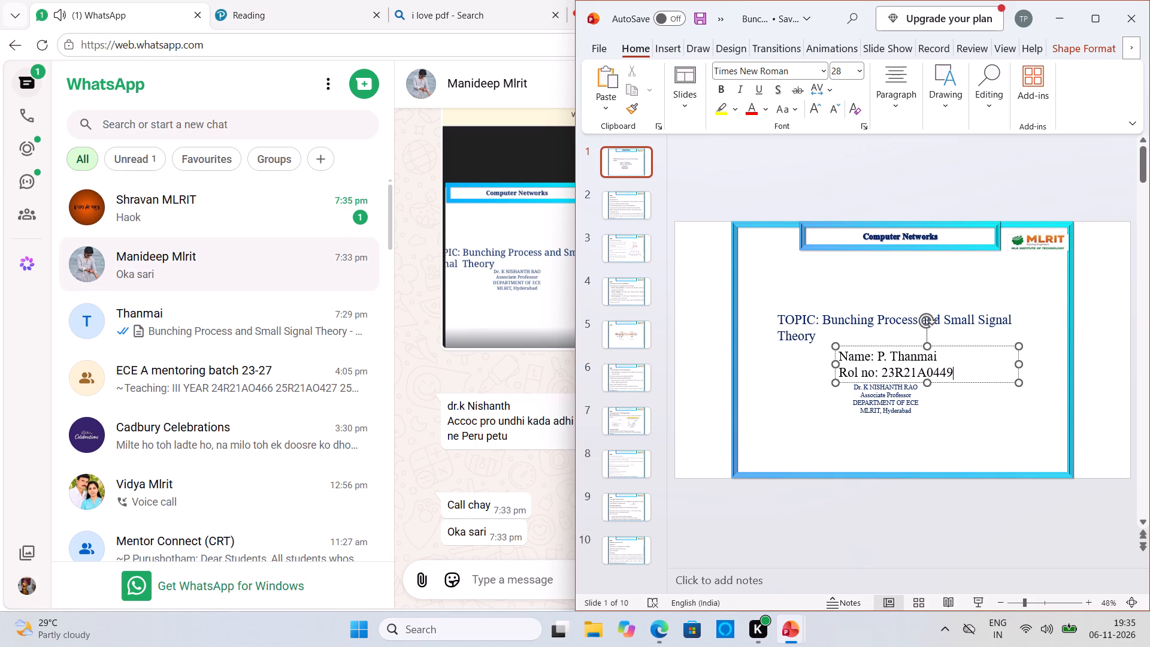
# Insert the missing second "L" after "Rol" in the roll number label, making it "RolL no:".
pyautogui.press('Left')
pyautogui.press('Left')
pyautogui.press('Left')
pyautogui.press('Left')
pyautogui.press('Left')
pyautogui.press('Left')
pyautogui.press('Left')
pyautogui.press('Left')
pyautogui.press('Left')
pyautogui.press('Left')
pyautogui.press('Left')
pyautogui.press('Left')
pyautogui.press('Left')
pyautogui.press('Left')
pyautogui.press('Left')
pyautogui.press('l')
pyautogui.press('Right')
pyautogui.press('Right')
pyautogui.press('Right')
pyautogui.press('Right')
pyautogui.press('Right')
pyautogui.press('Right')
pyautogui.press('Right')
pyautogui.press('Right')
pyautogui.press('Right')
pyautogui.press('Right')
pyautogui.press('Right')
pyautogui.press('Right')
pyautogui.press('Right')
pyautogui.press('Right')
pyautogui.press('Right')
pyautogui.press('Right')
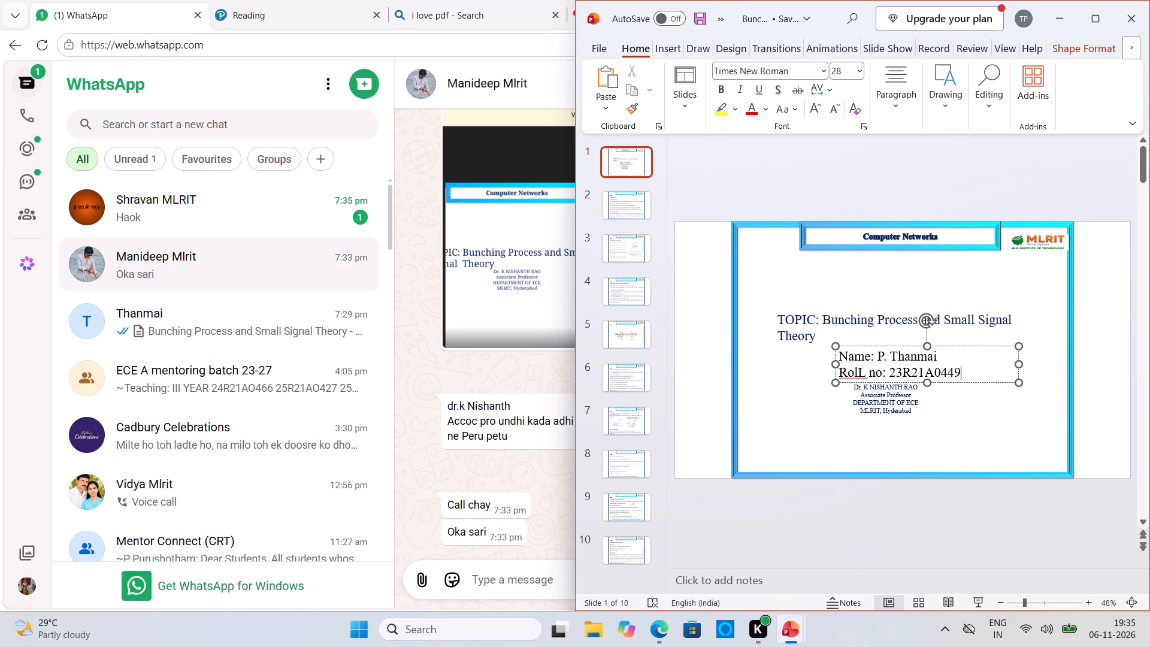
# Add a third line below the roll number in the student's text box reading "Sec: A".
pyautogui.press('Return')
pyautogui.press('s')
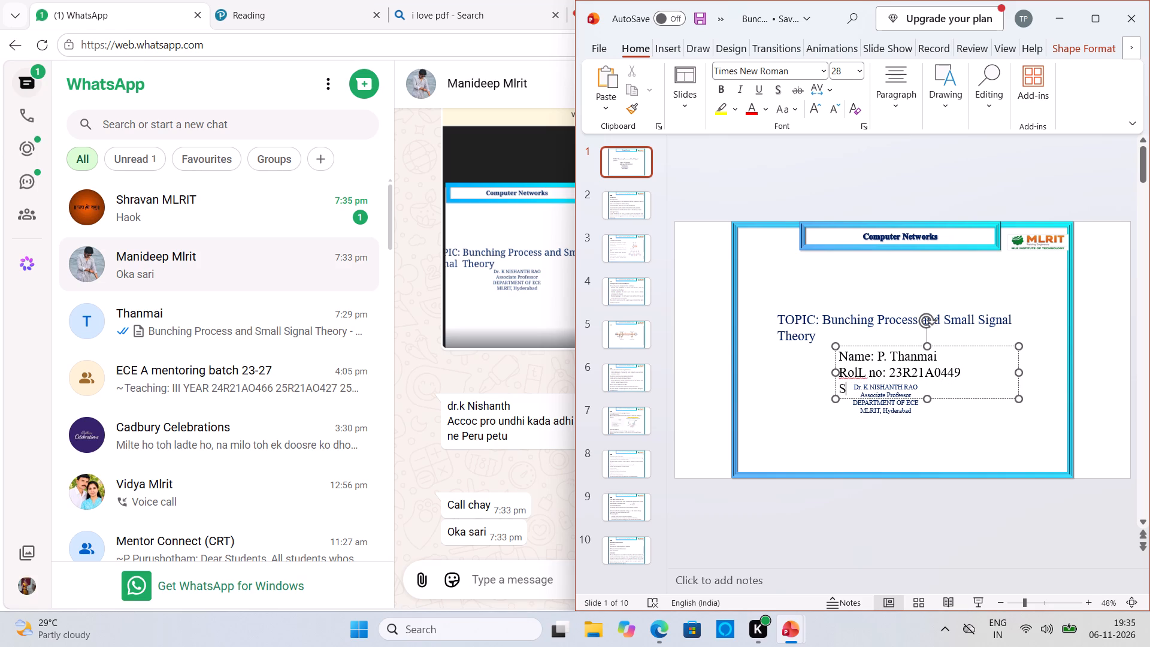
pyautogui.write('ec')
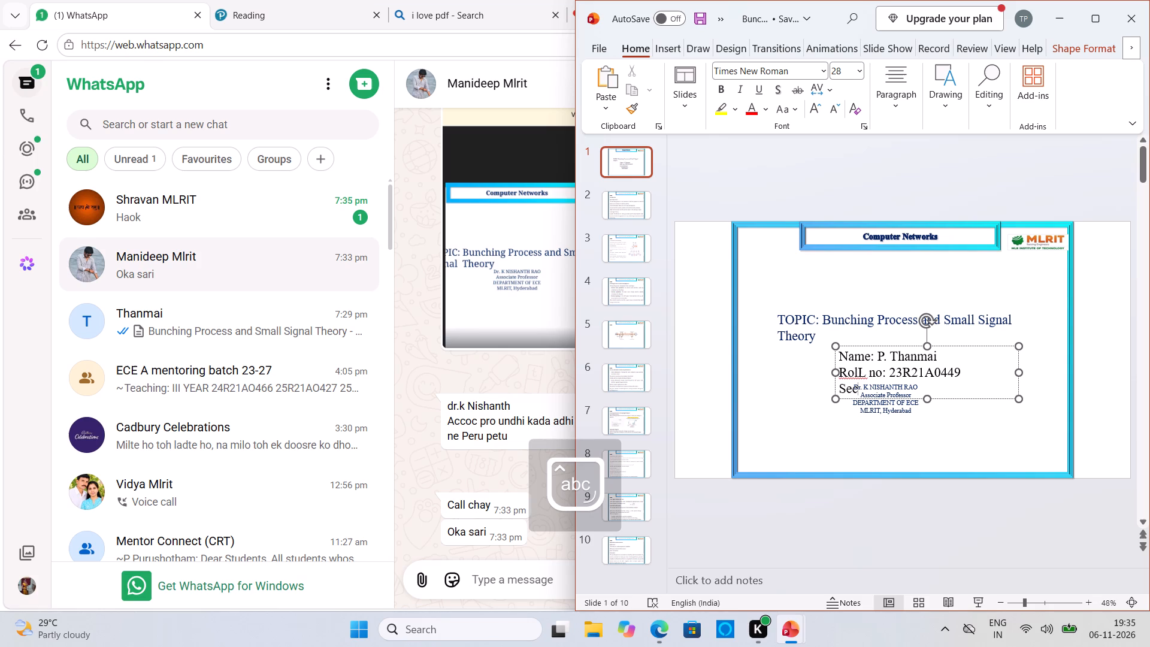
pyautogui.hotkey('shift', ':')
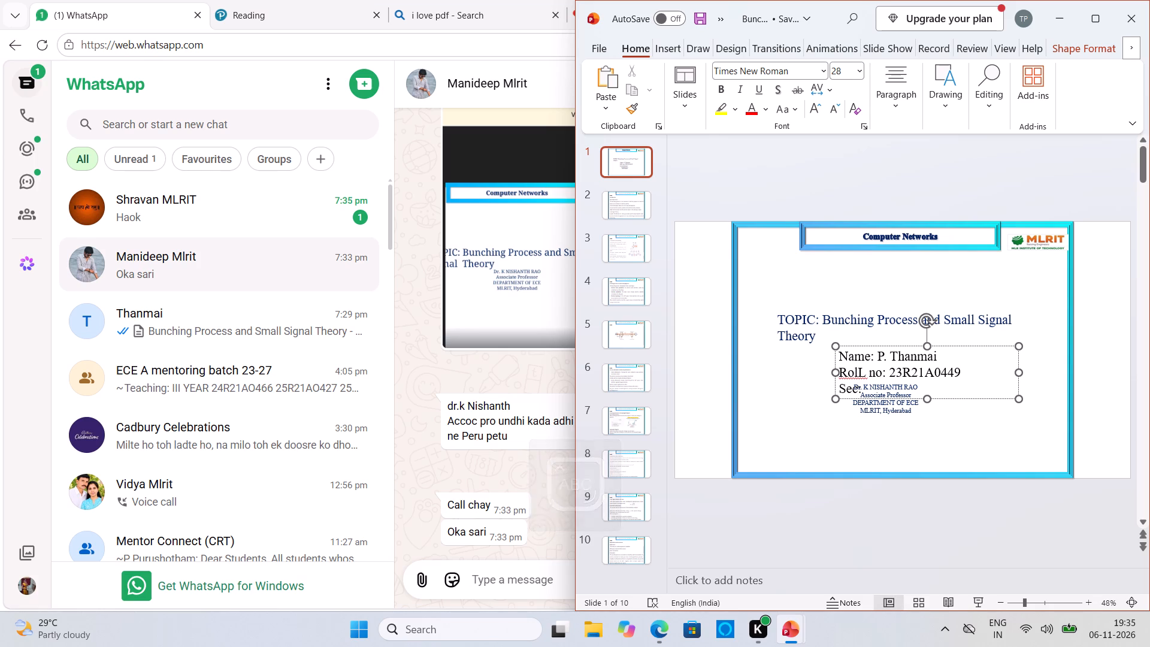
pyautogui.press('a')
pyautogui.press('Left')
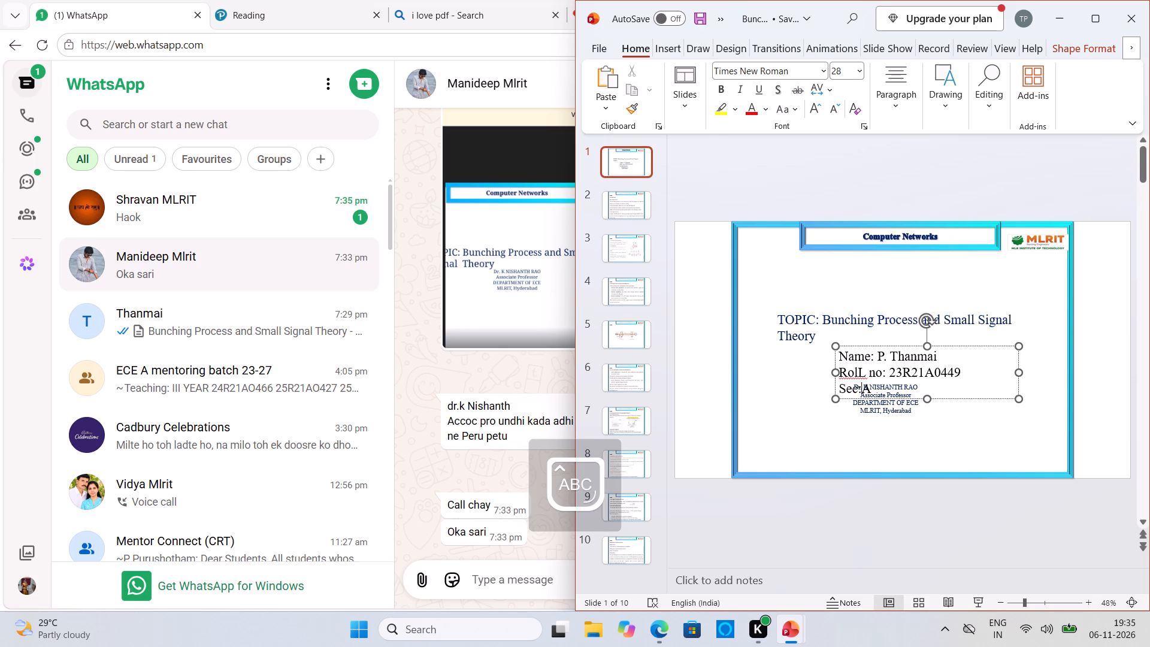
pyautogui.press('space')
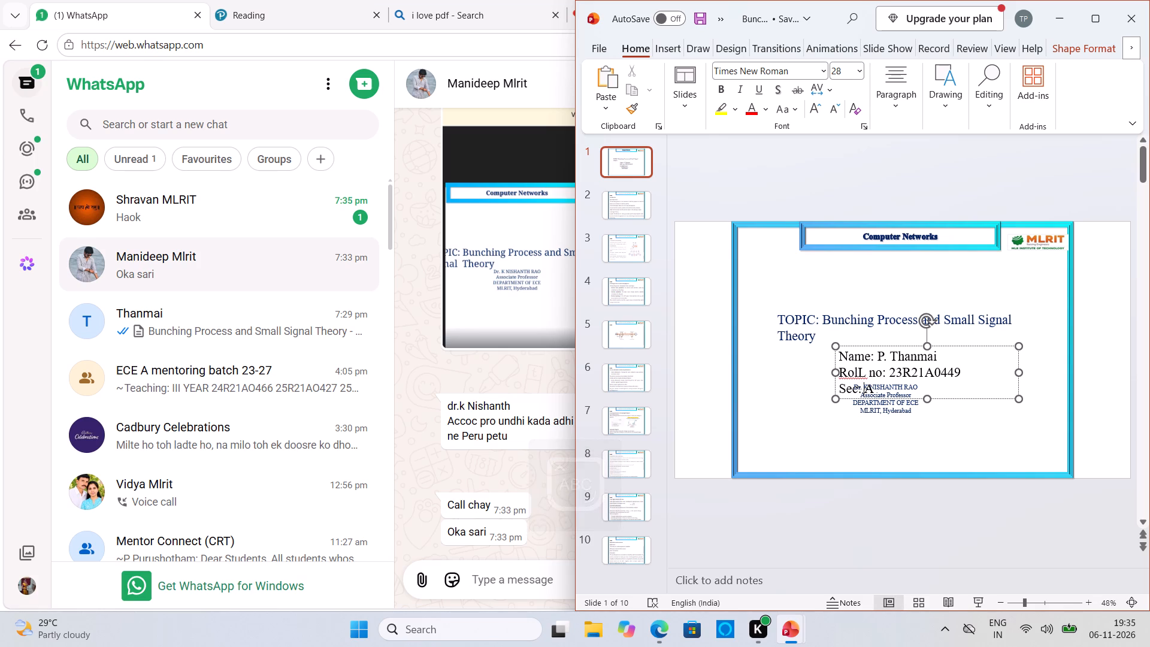
pyautogui.moveTo(885, 387); pyautogui.dragTo(878, 386)
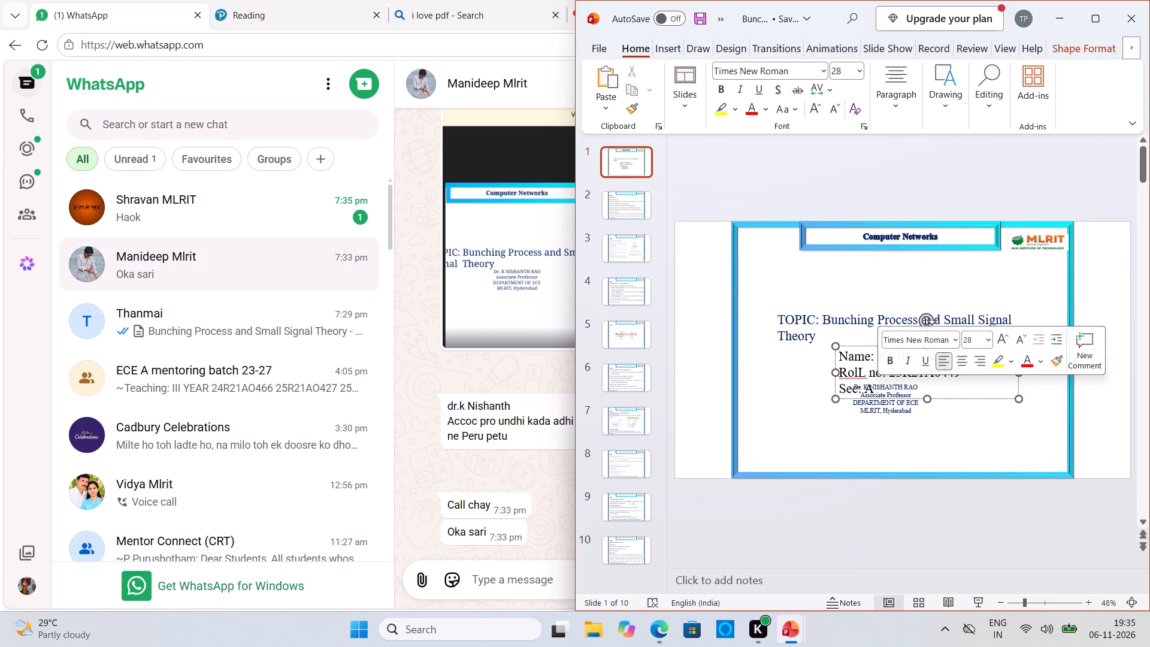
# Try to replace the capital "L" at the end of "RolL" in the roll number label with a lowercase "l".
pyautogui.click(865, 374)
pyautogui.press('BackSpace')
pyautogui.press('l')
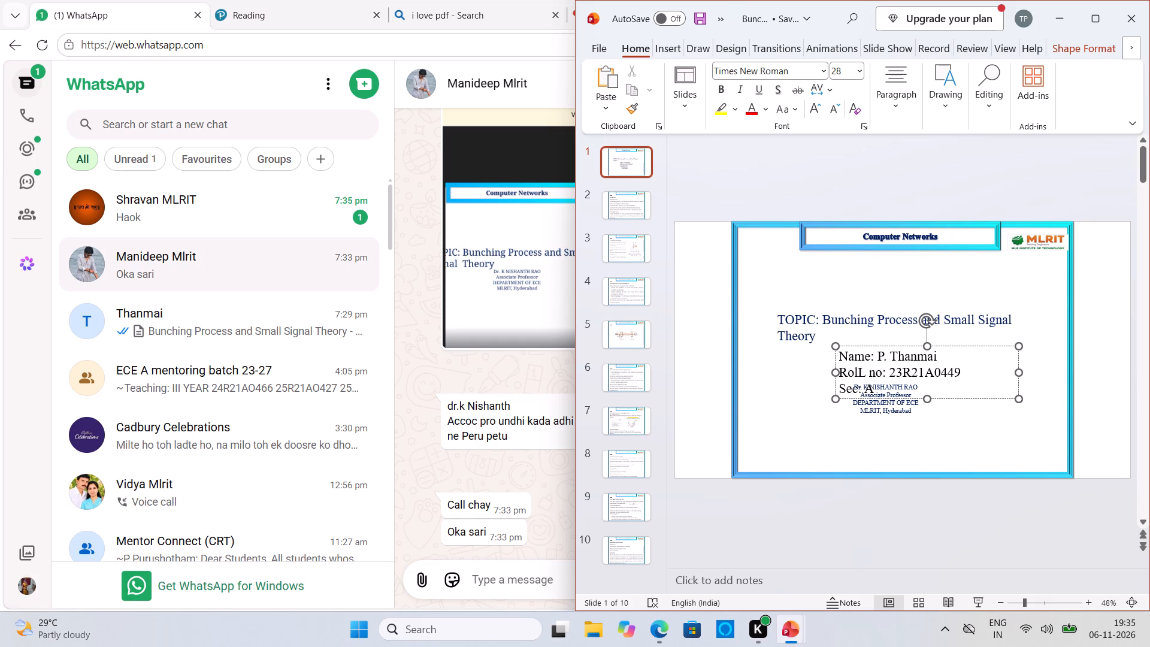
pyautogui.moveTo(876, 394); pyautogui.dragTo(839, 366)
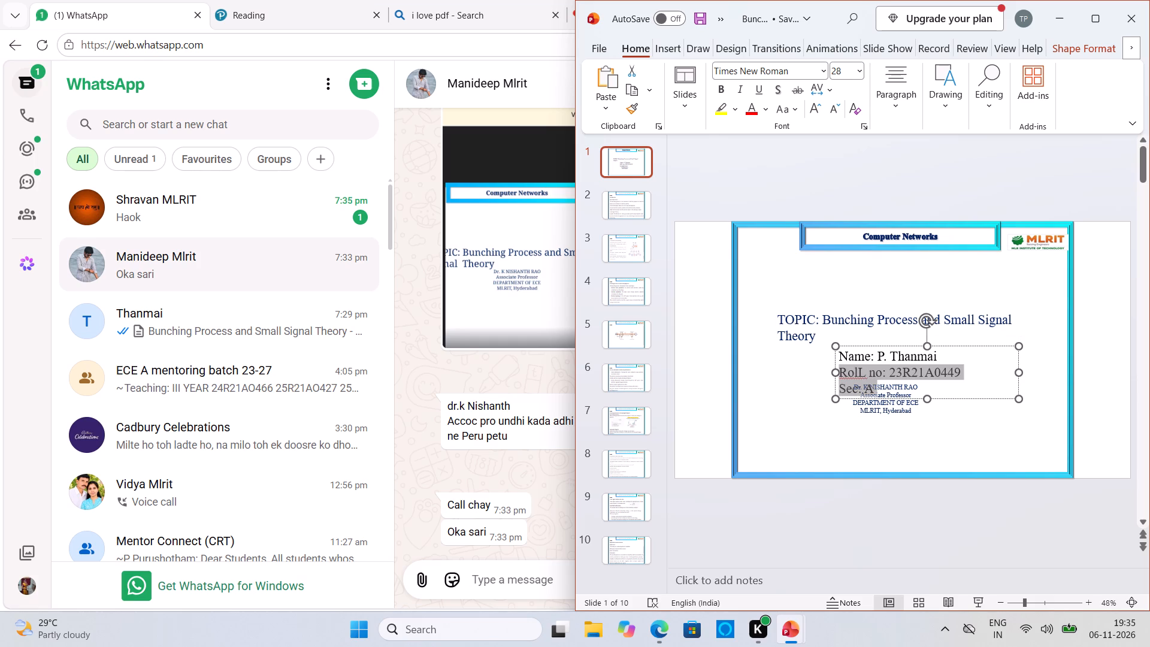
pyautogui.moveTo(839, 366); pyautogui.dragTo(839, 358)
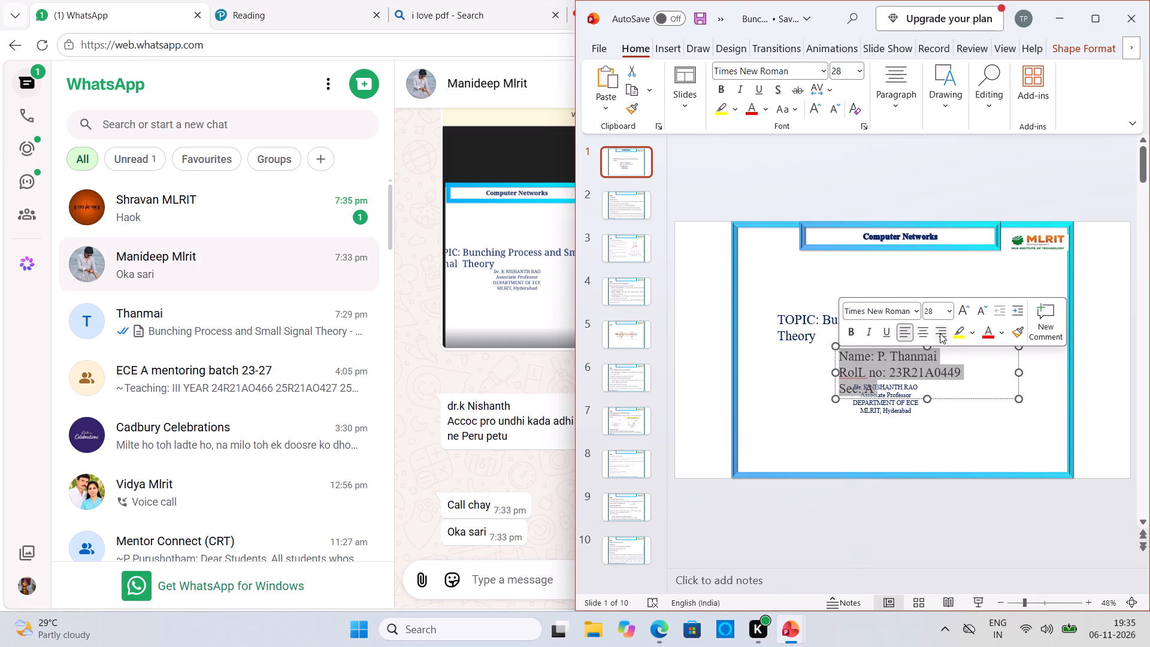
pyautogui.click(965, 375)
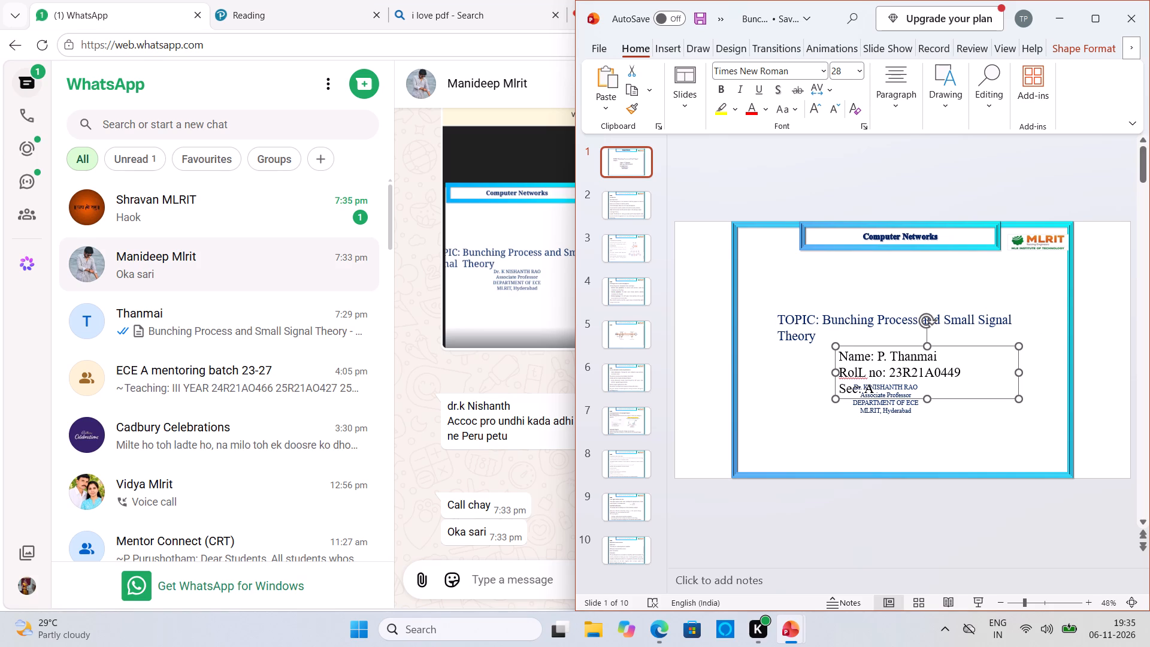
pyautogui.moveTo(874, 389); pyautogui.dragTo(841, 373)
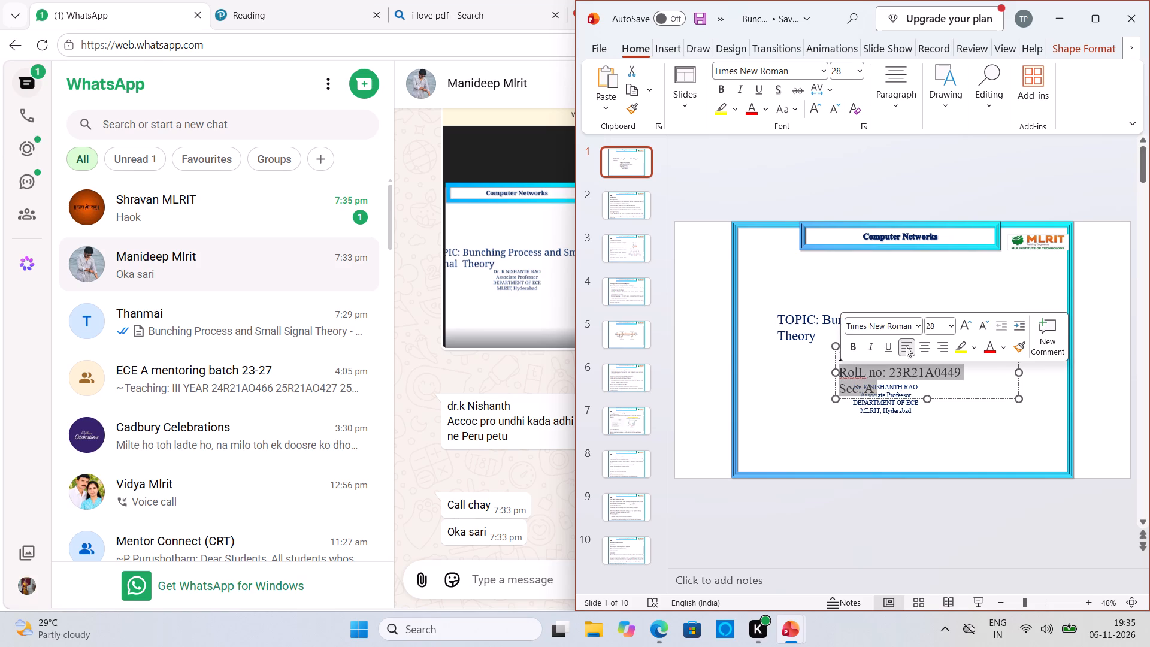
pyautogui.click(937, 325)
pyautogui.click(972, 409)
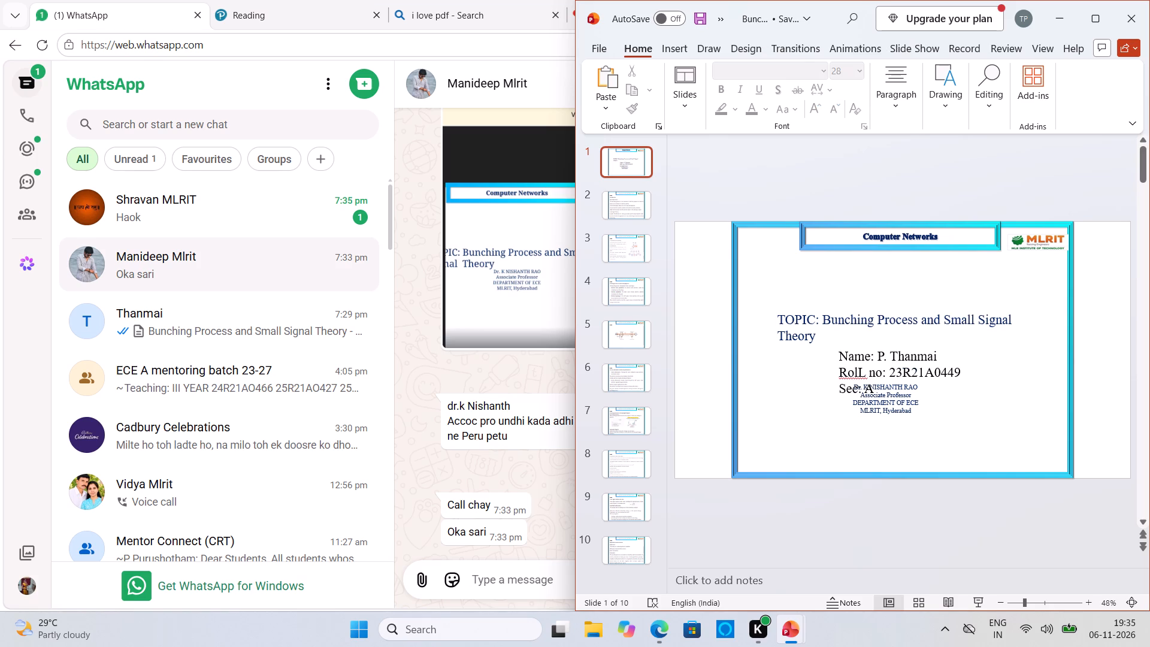
# Replace the capital "L" in the roll number label with a lowercase "l" so it reads "Roll no:".
pyautogui.click(863, 374)
pyautogui.press('BackSpace')
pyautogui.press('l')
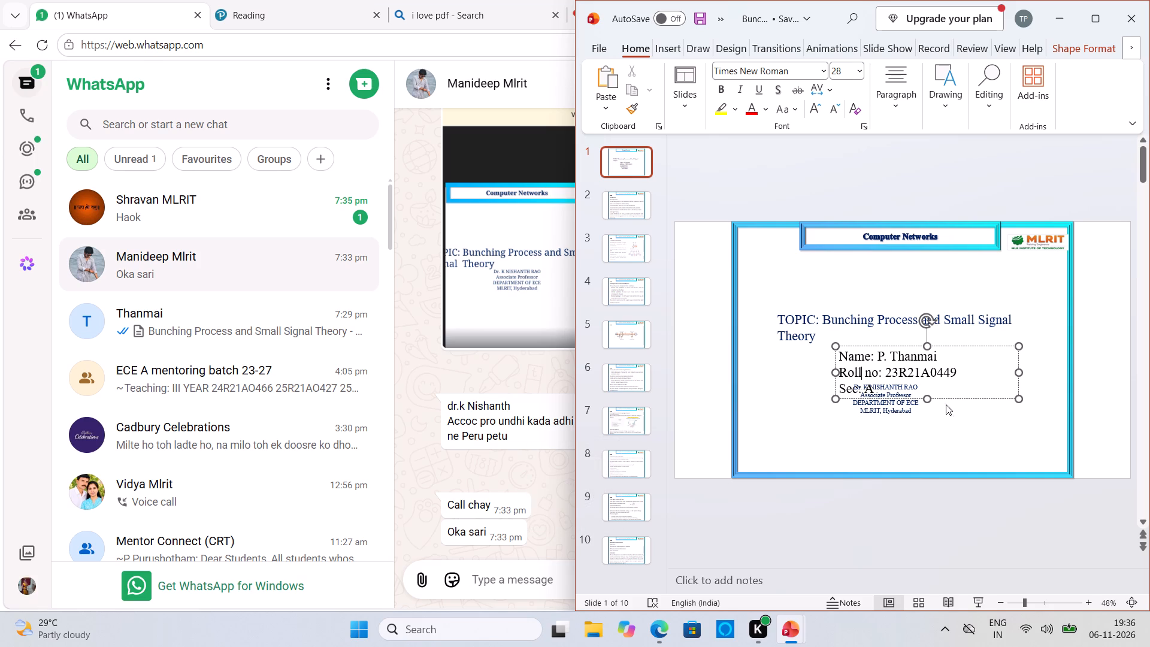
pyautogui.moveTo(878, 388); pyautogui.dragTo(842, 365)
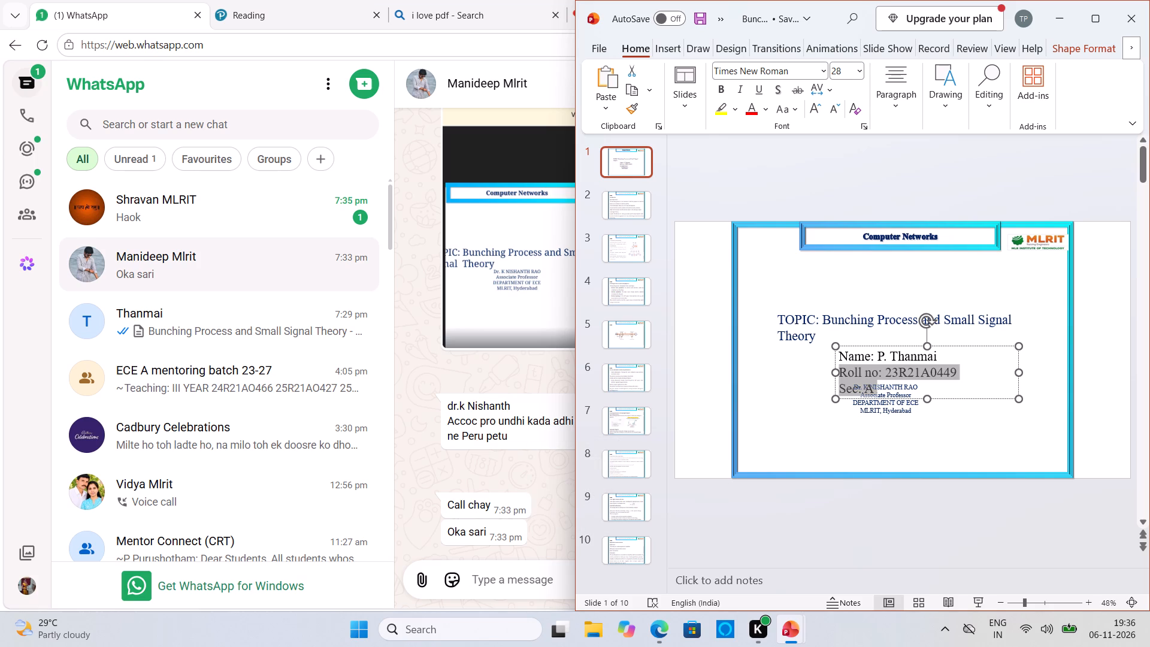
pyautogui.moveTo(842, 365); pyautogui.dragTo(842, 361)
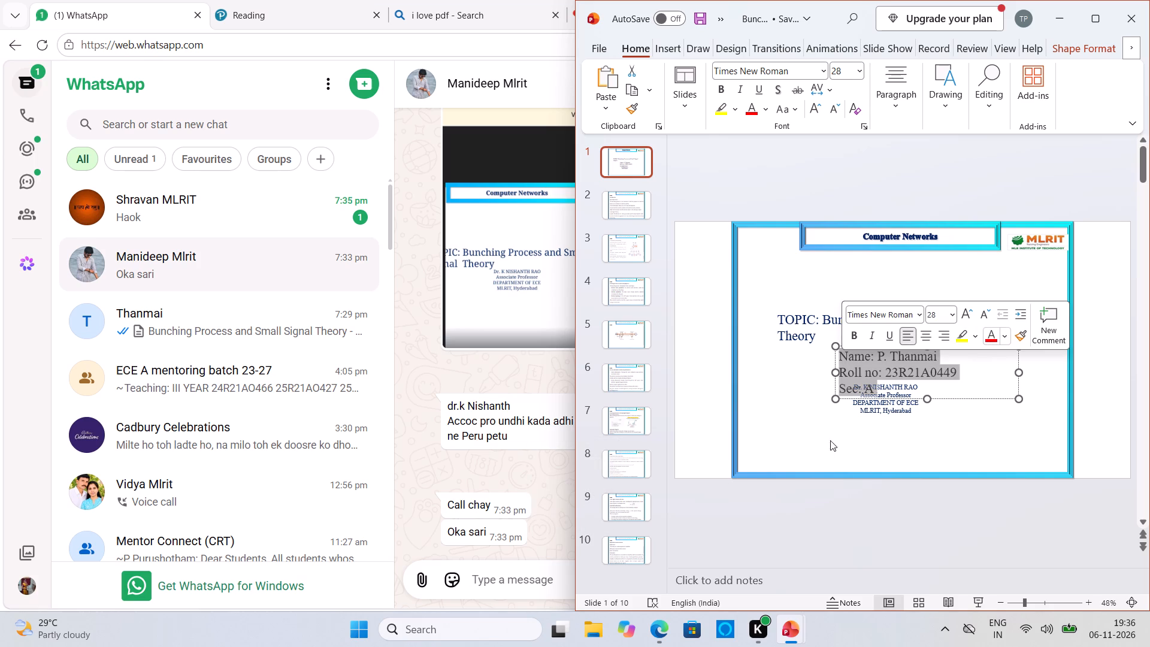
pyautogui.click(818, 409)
# Move the topic title text box straight up on slide 1, closer to the Computer Networks header.
pyautogui.click(831, 323)
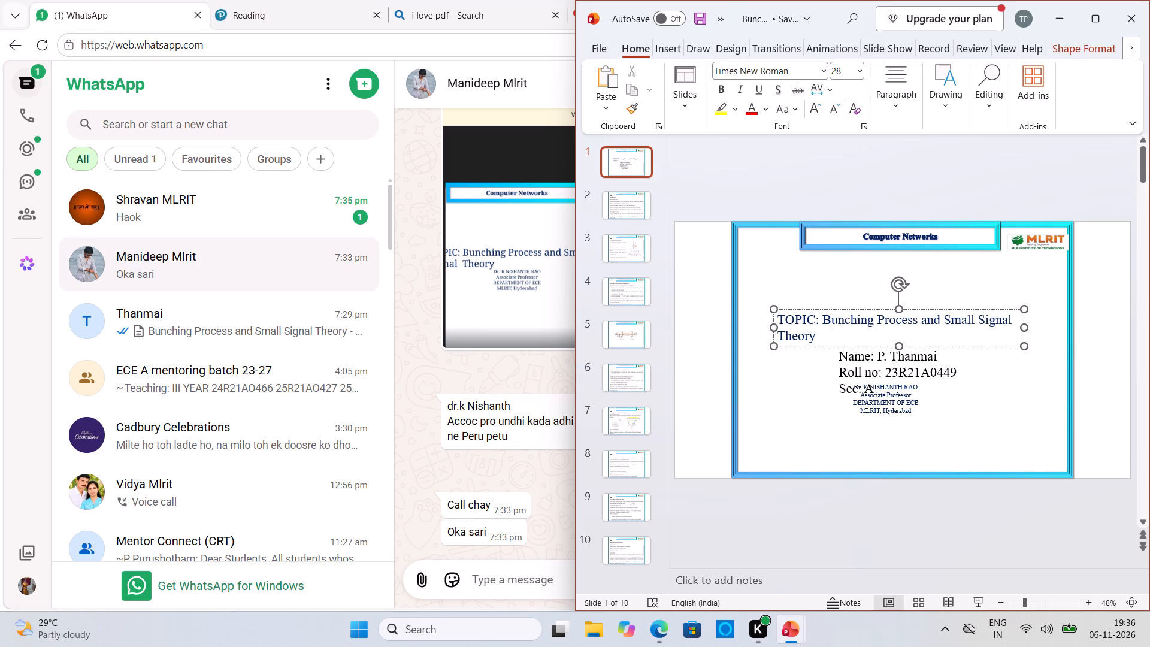
pyautogui.moveTo(848, 309); pyautogui.dragTo(848, 285)
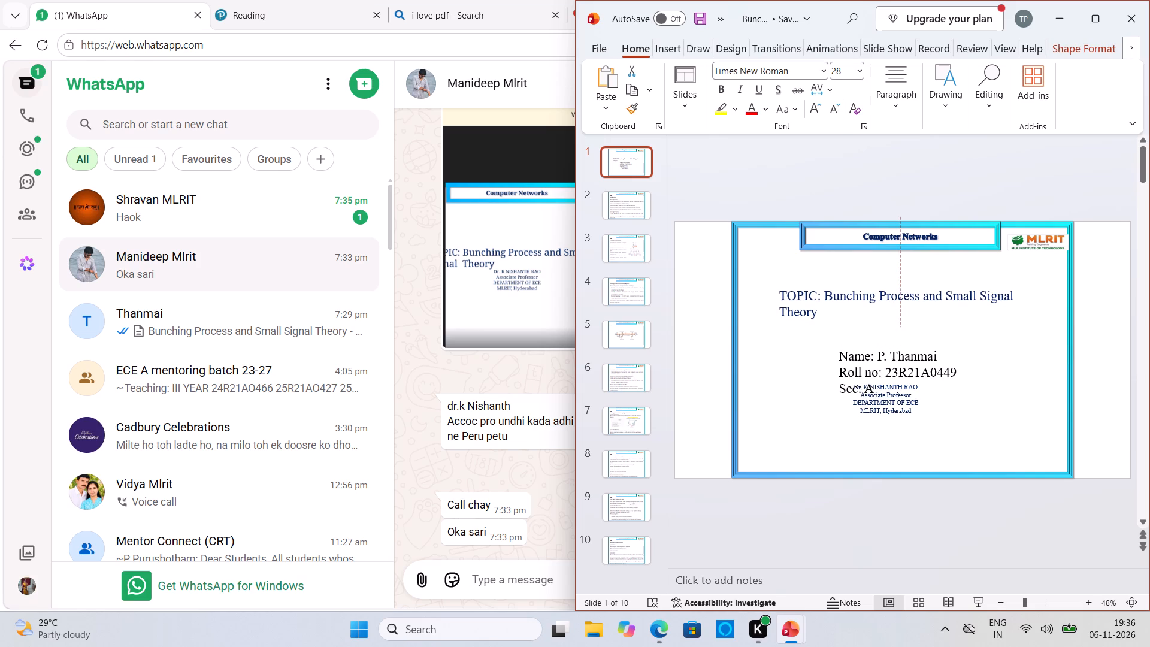
pyautogui.moveTo(848, 285); pyautogui.dragTo(848, 284)
# Move the student's details text box up and slightly left, directly beneath the topic title and clear of the professor's details.
pyautogui.click(863, 376)
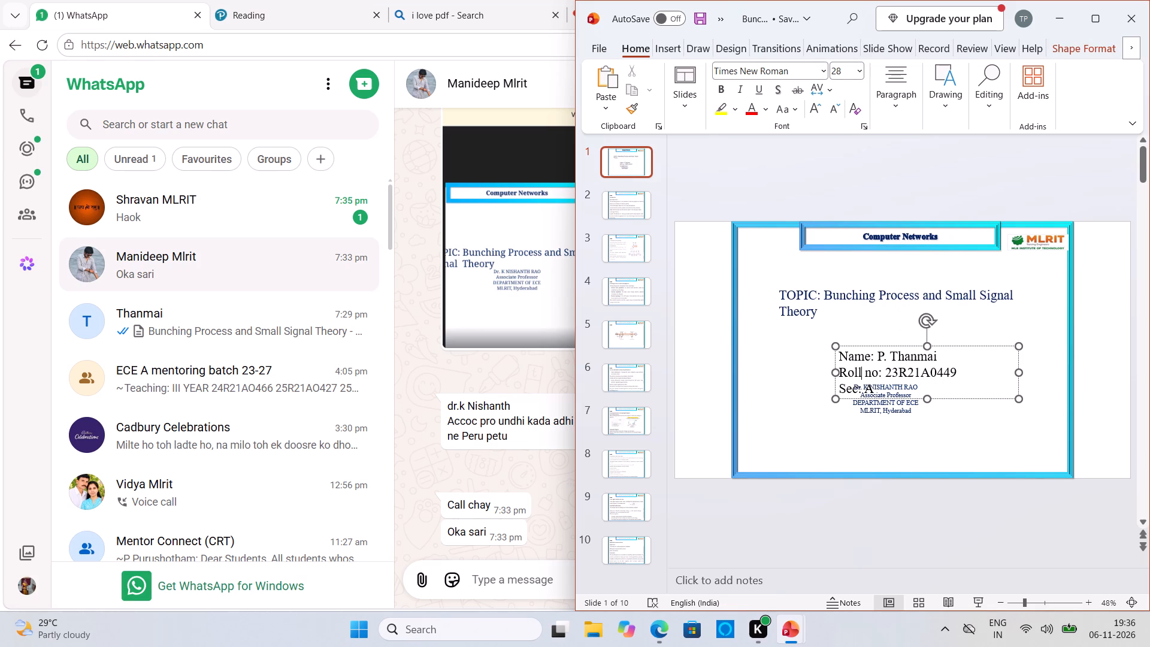
pyautogui.moveTo(868, 344); pyautogui.dragTo(859, 321)
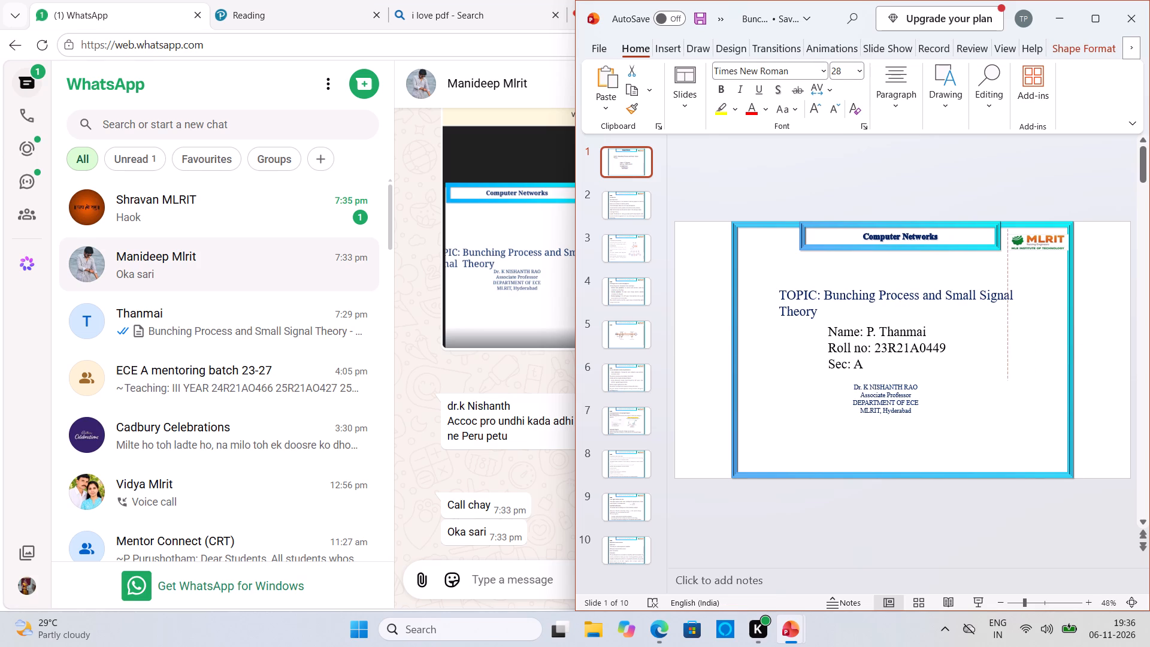
# Nudge the student's details text box slightly down on slide 1, away from the topic title.
pyautogui.moveTo(859, 321); pyautogui.dragTo(859, 321)
pyautogui.click(870, 397)
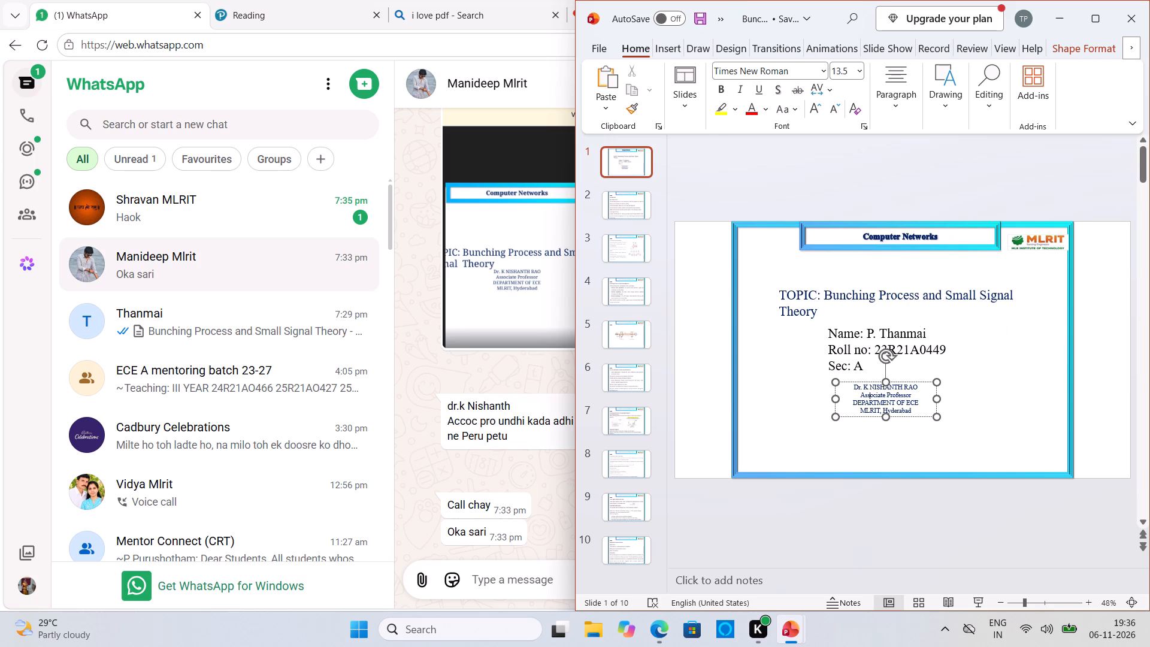
# Copy the topic title's text formatting onto the student's name, roll number and section lines with Format Painter.
pyautogui.moveTo(822, 313); pyautogui.dragTo(801, 310)
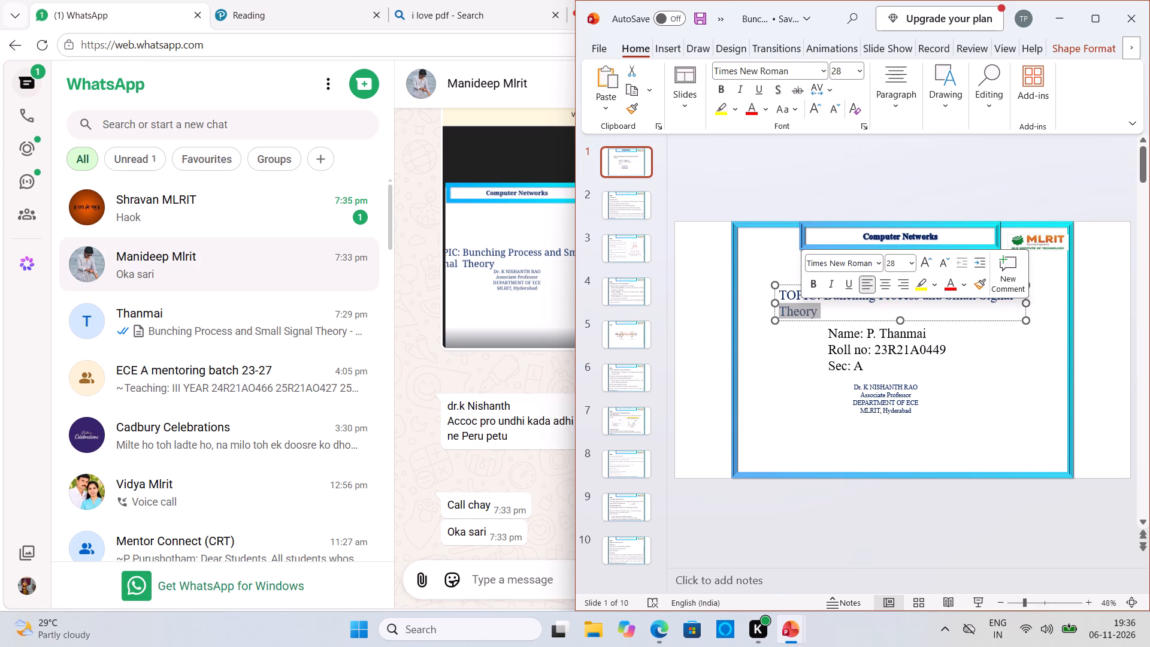
pyautogui.click(979, 280)
pyautogui.moveTo(870, 369); pyautogui.dragTo(840, 332)
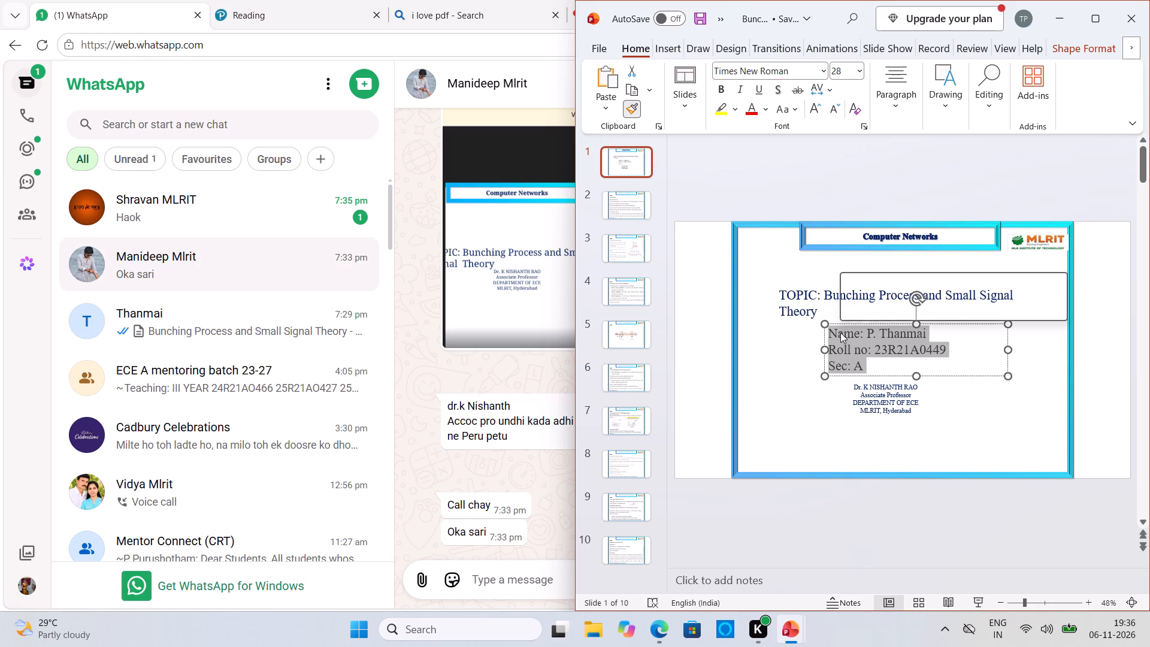
pyautogui.click(1014, 306)
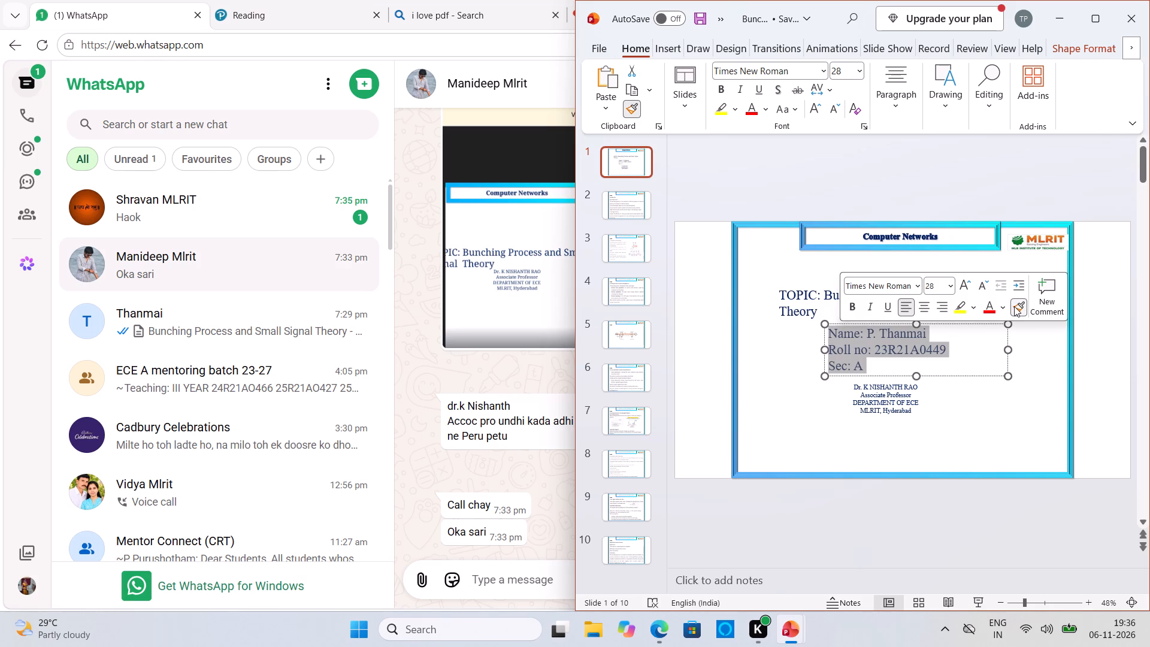
pyautogui.click(995, 391)
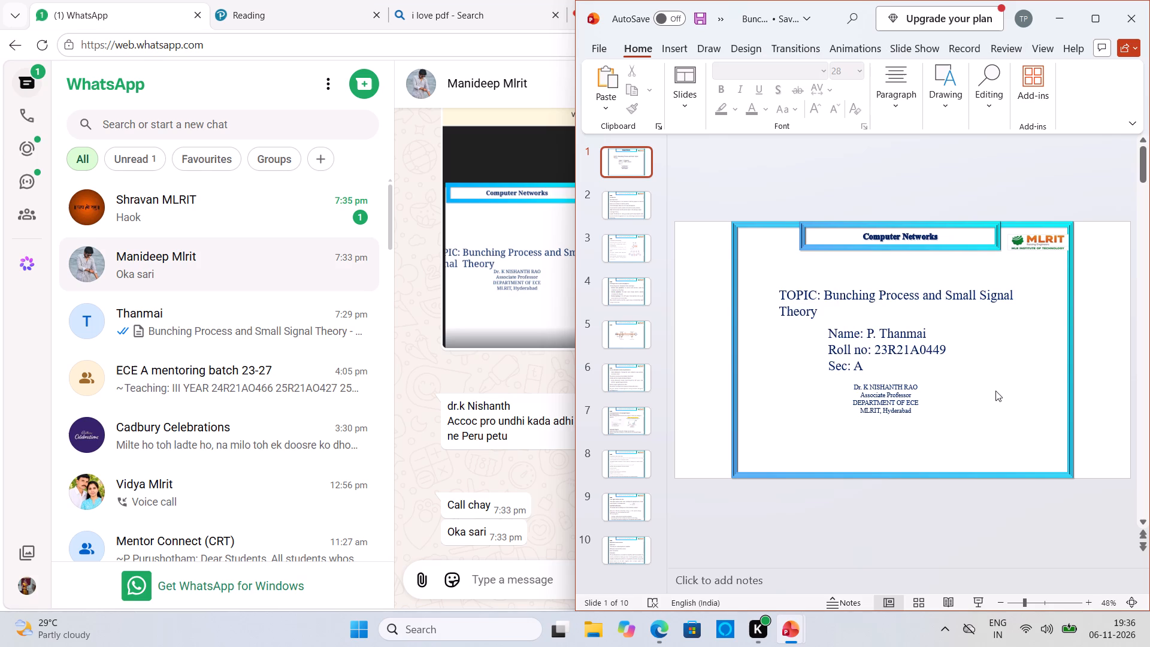
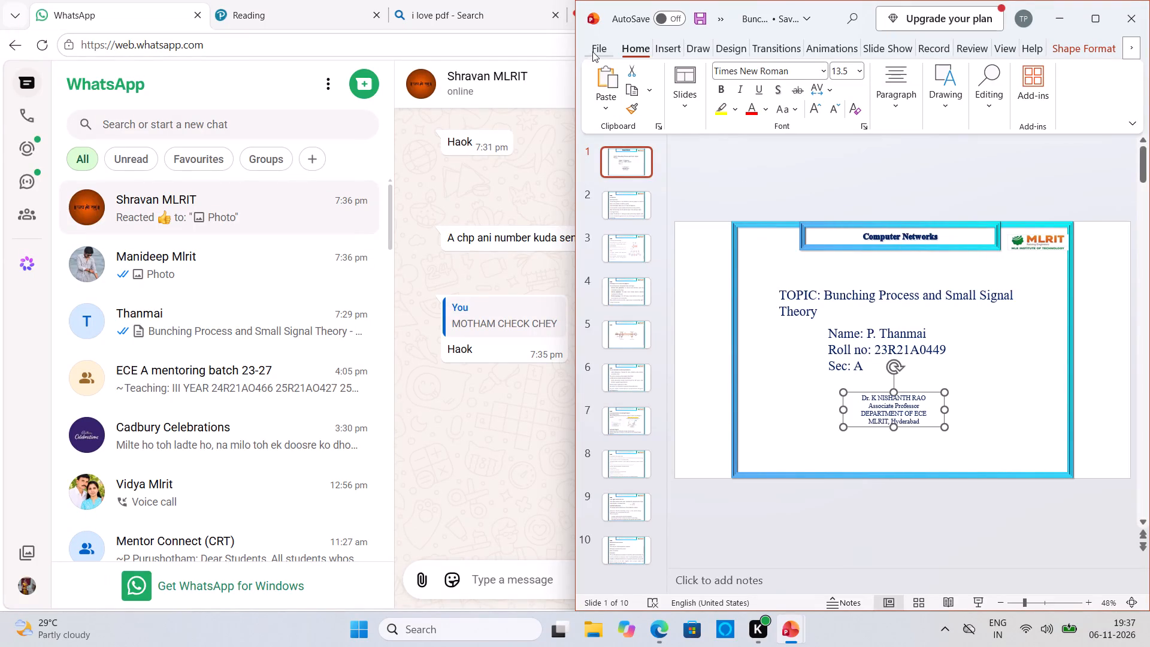
# Open the Save As options for the Bunching Process and Small Signal Theory presentation.
pyautogui.click(592, 52)
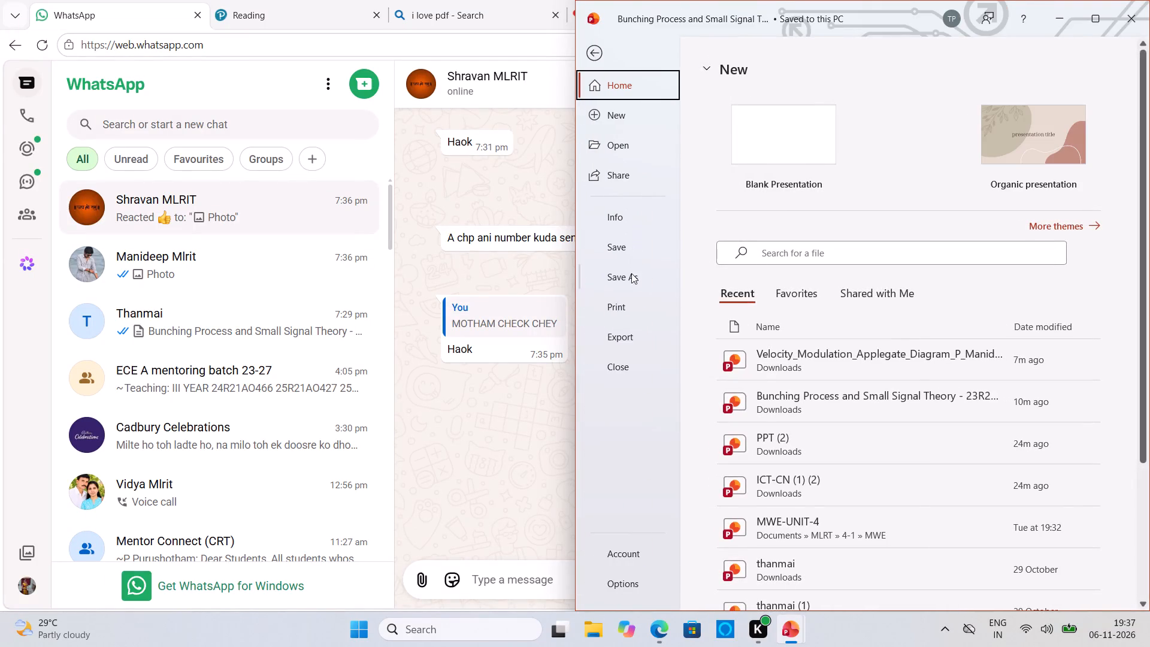
pyautogui.click(631, 273)
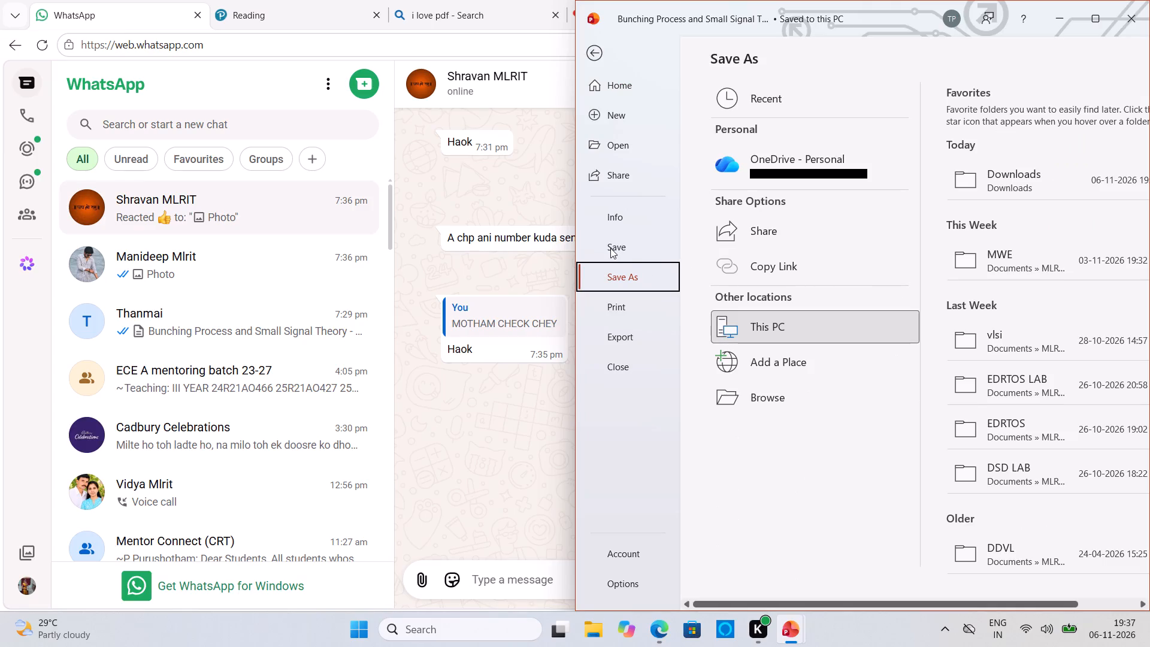
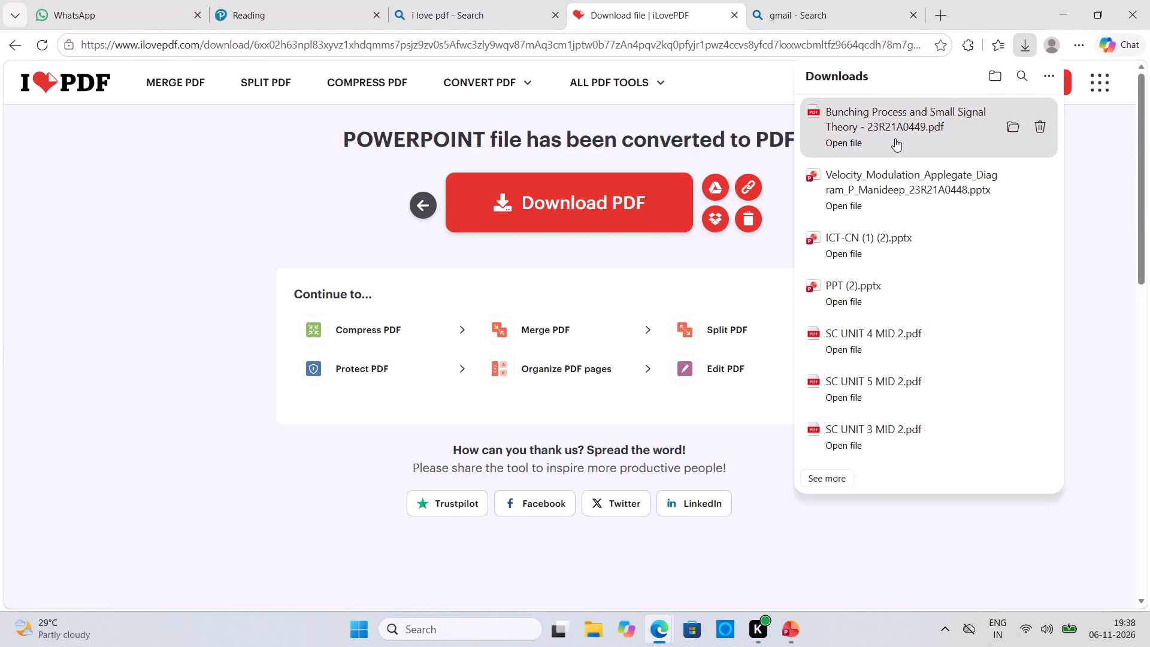
# Review the title slide and introduction page of the converted Bunching Process and Small Signal Theory PDF, and close it.
pyautogui.scroll(-2, 622, 384)
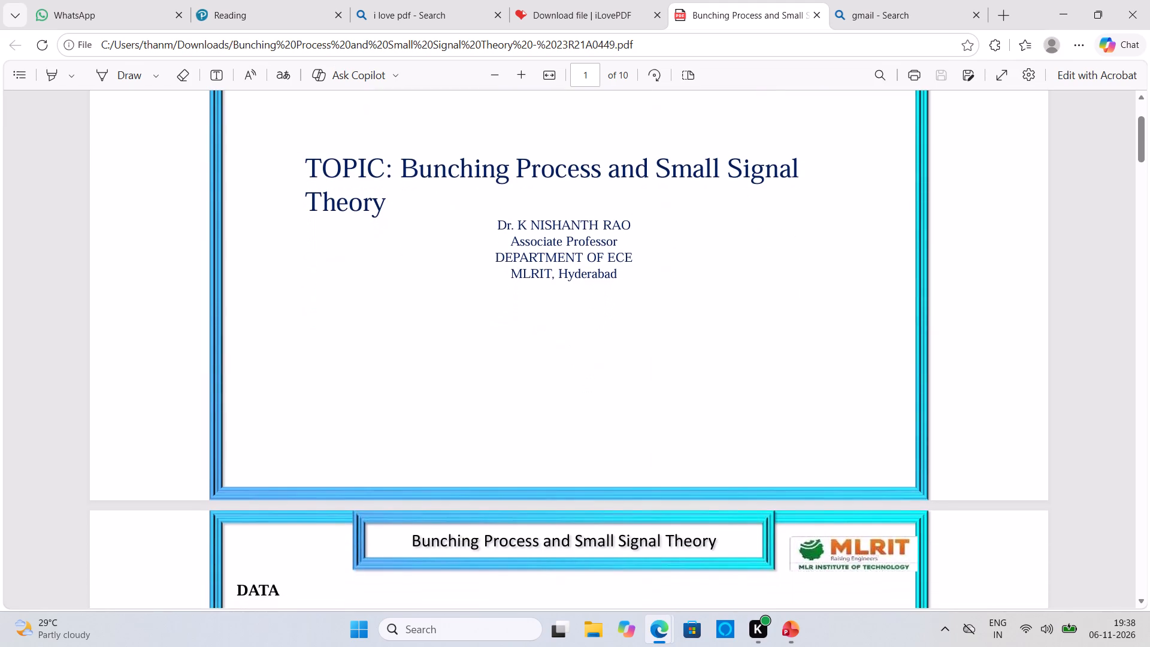
pyautogui.scroll(-4, 622, 384)
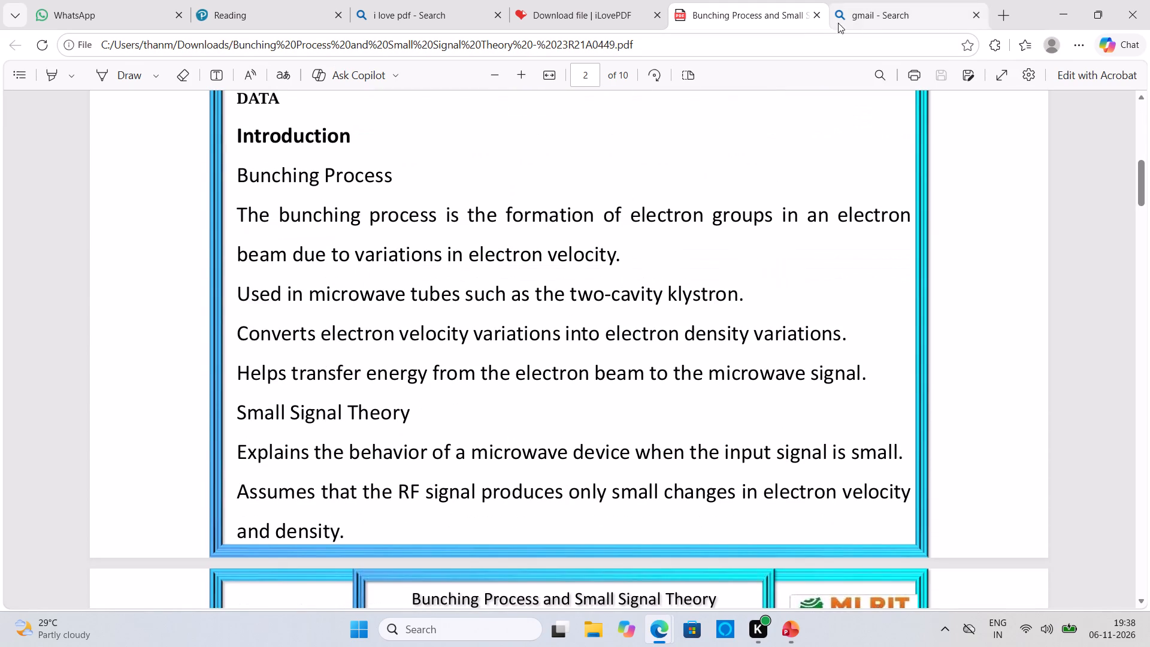
pyautogui.click(813, 10)
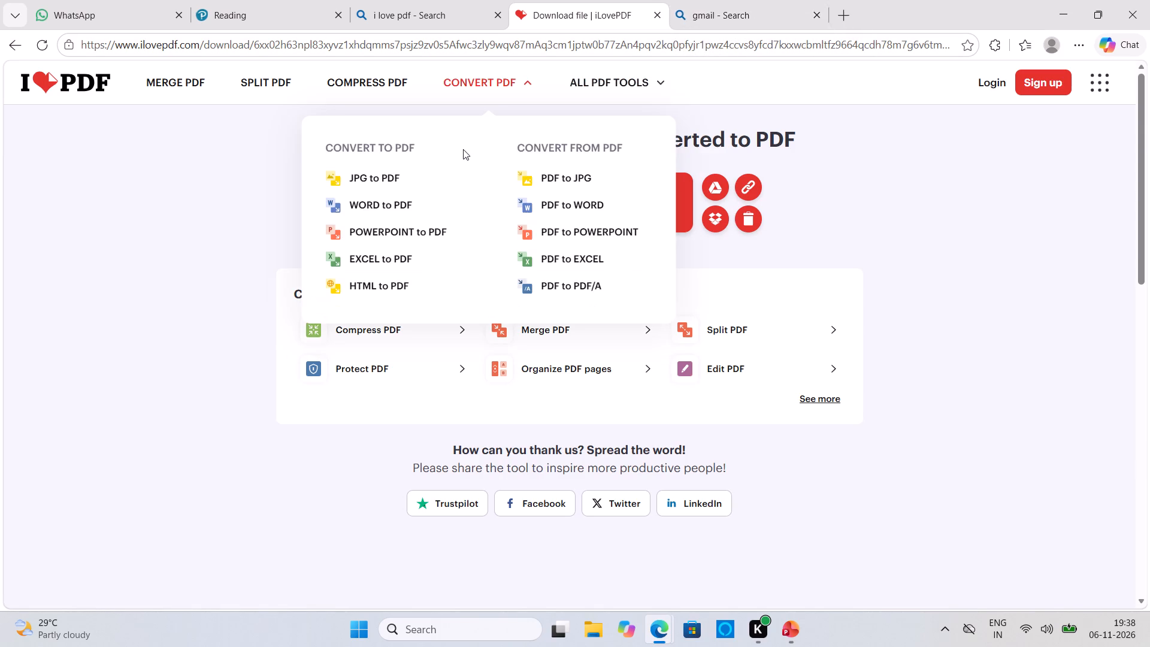
# Convert the Bunching Process and Small Signal Theory presentation from Downloads to PDF with iLovePDF's PowerPoint to PDF converter.
pyautogui.click(426, 201)
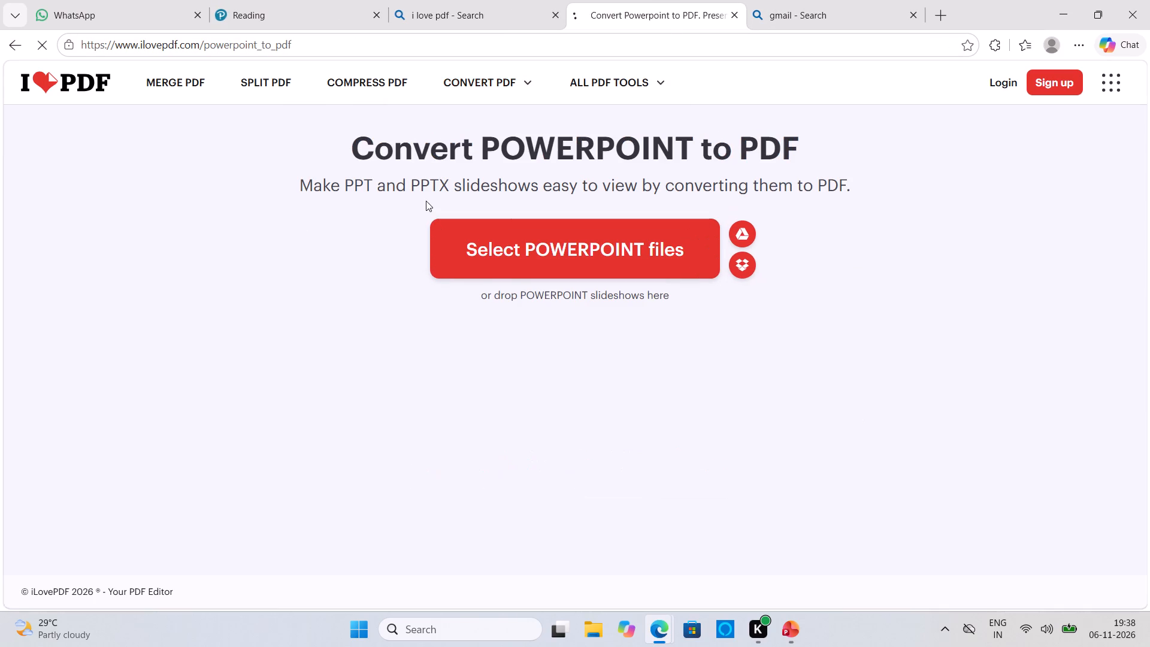
pyautogui.click(507, 246)
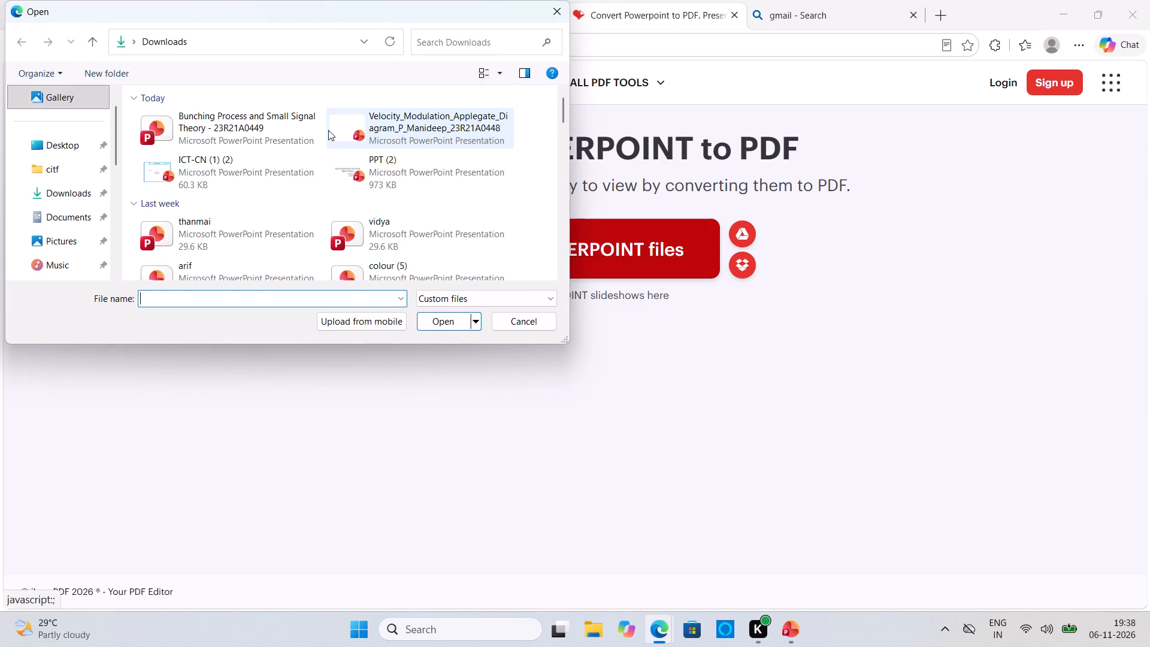
pyautogui.click(274, 121)
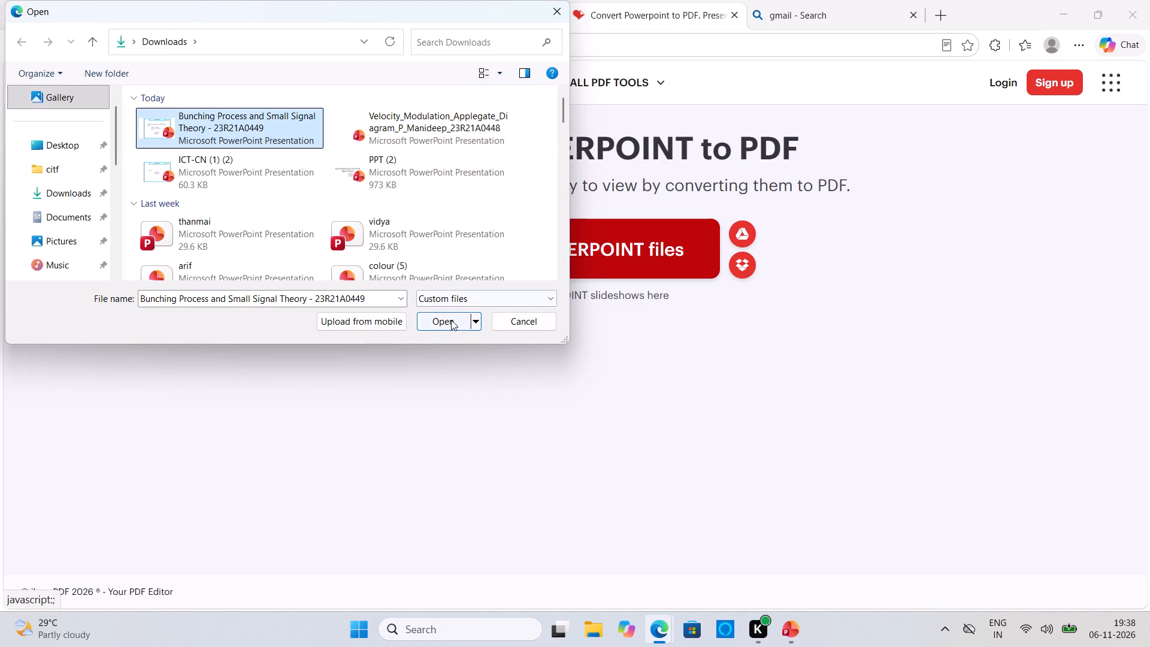
pyautogui.click(450, 319)
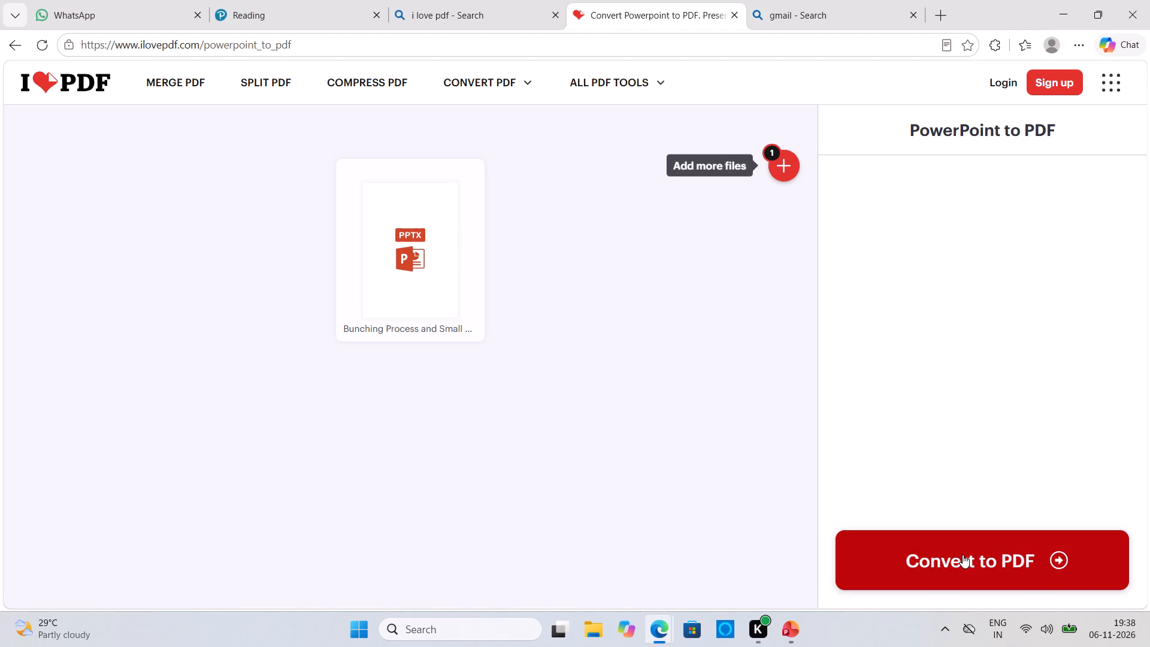
pyautogui.click(963, 555)
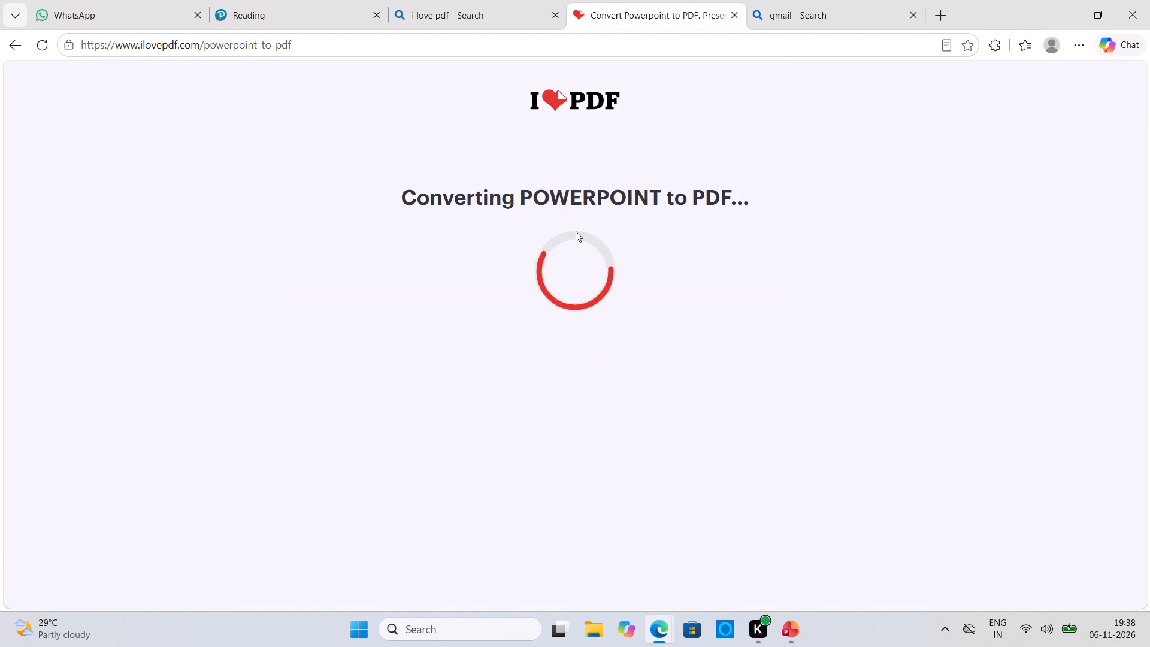
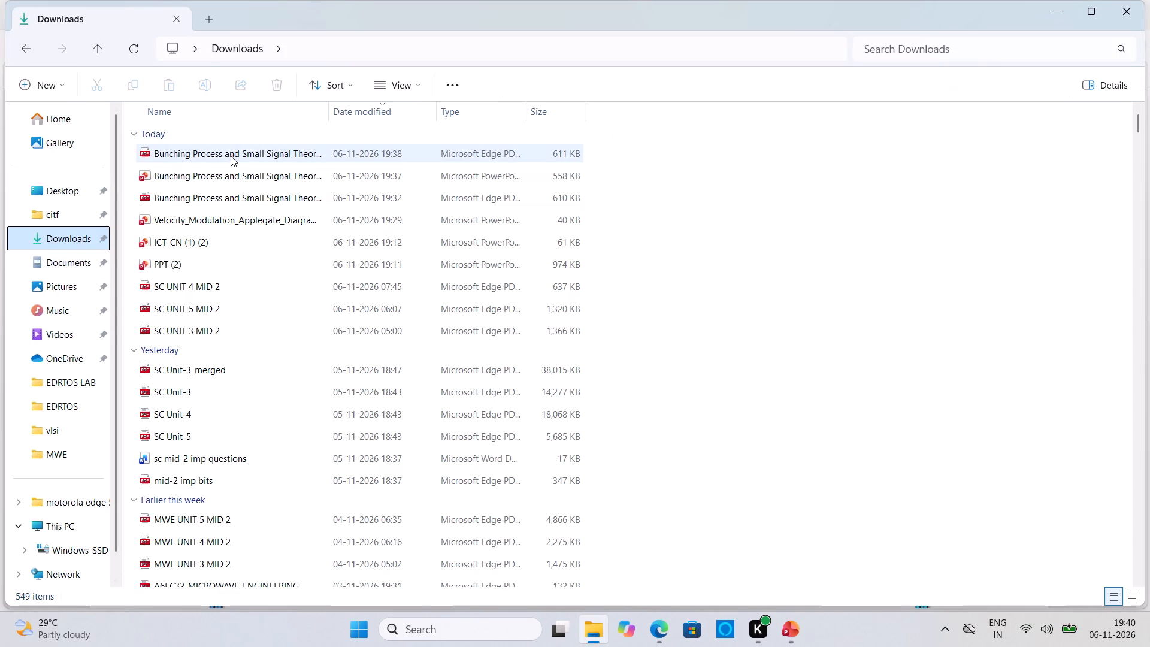
# Try to rename the newest Bunching Process and Small Signal Theory PDF in Downloads by removing the "(1)" suffix from its file name.
pyautogui.click(231, 156)
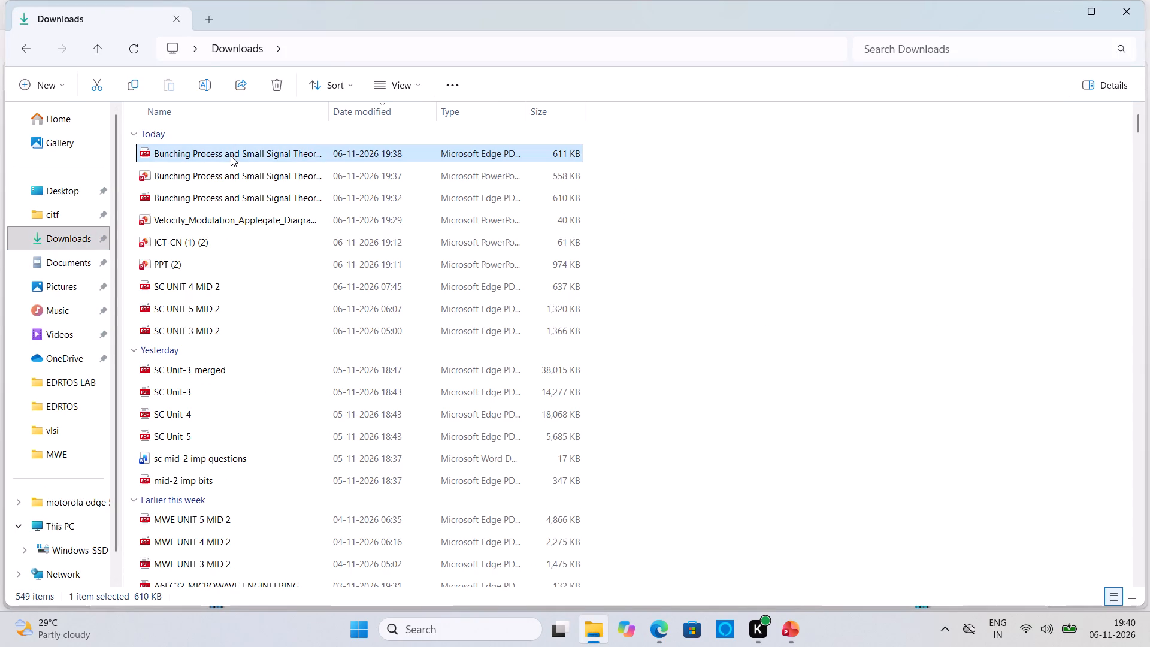
pyautogui.press('F2')
pyautogui.press('Right')
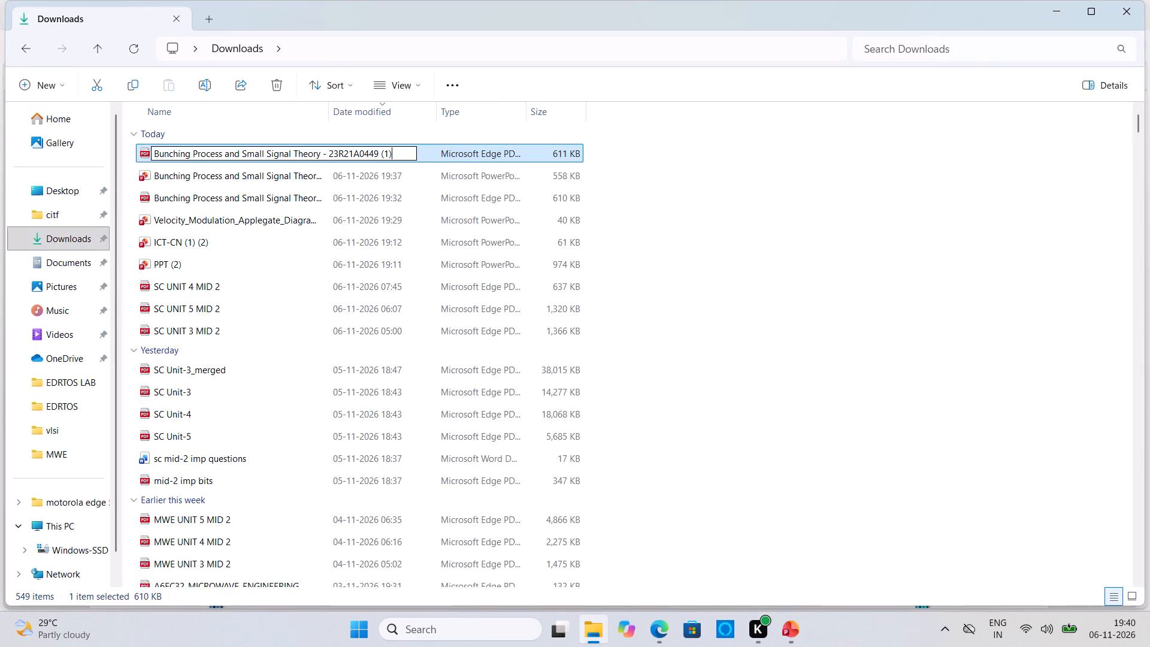
pyautogui.press('BackSpace')
pyautogui.press('BackSpace')
pyautogui.press('BackSpace')
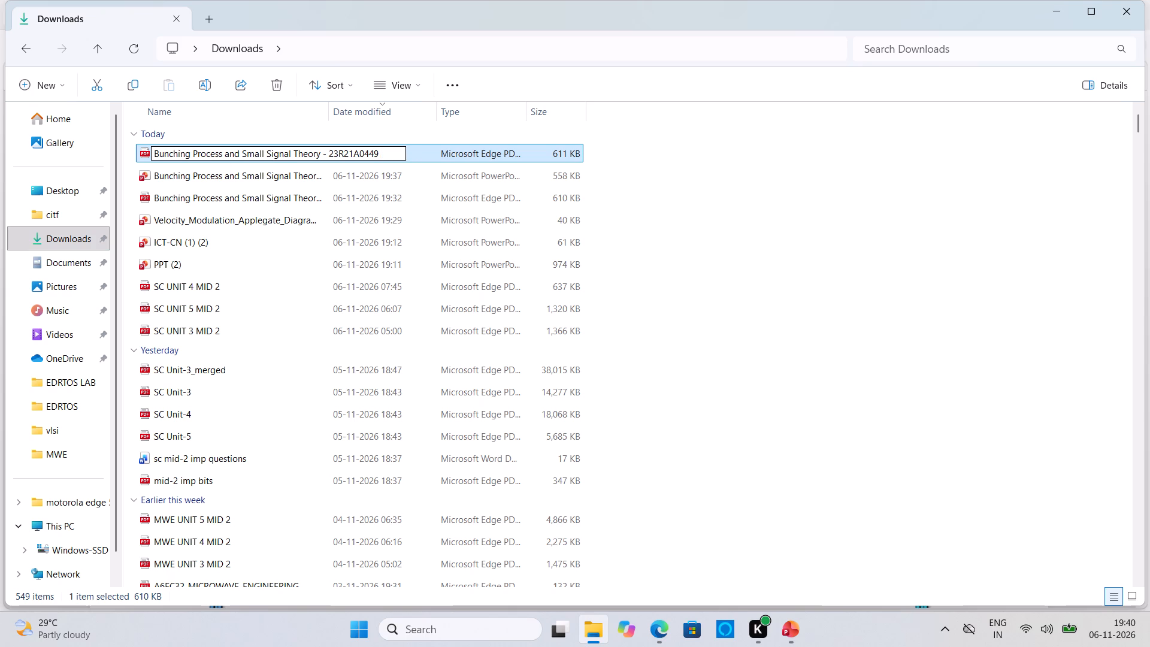
pyautogui.click(250, 200)
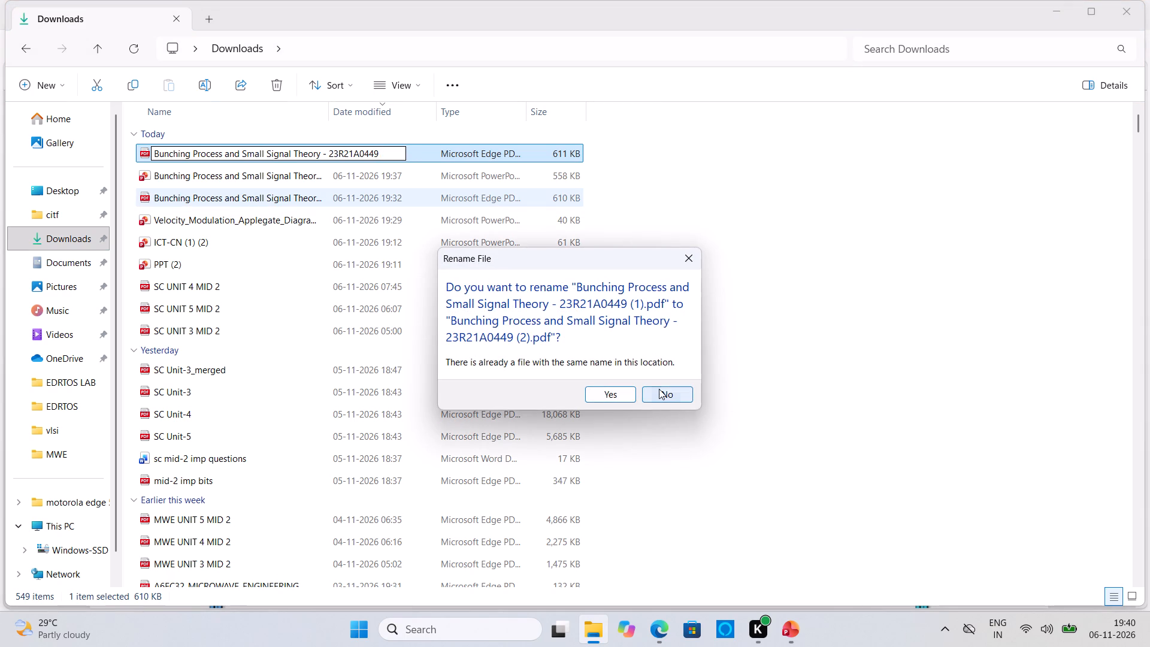
# Decline renaming the Bunching Process and Small Signal Theory PDF to the alternative name ending in (2).
pyautogui.click(659, 389)
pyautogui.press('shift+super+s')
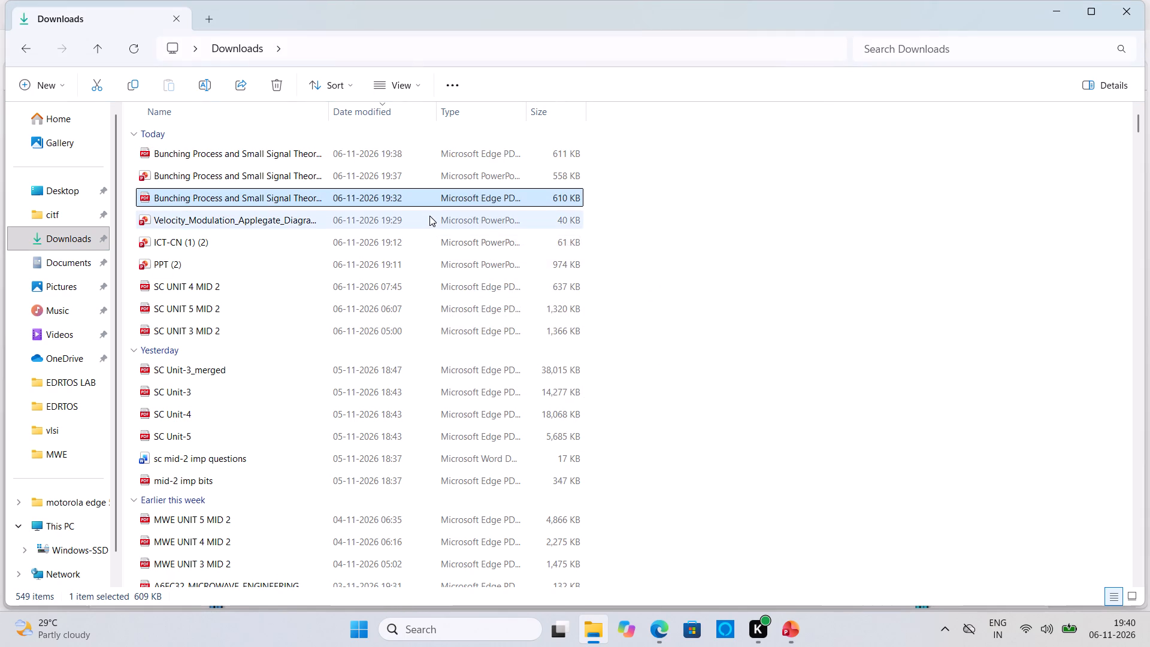
# Delete the older Bunching Process and Small Signal Theory PDF, dated 19:32, from the Downloads folder.
pyautogui.click(682, 25)
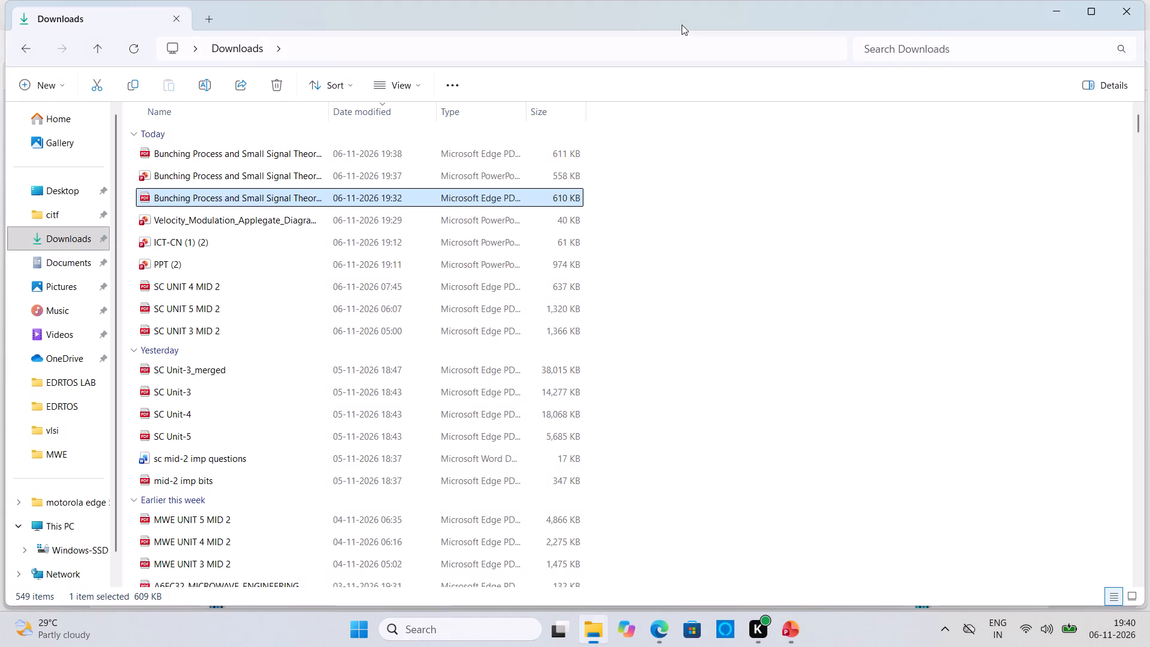
pyautogui.press('Delete')
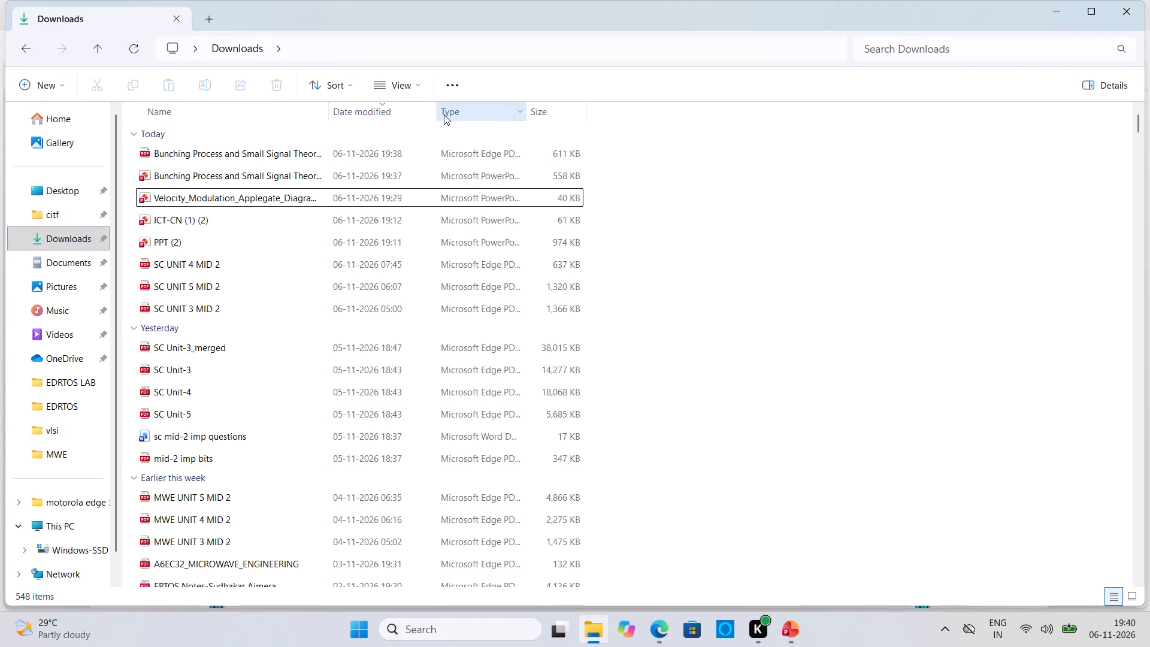
# Remove the "(1)" suffix from the 19:38 Bunching Process and Small Signal Theory PDF's file name, and minimize the Downloads window.
pyautogui.click(435, 150)
pyautogui.press('F2')
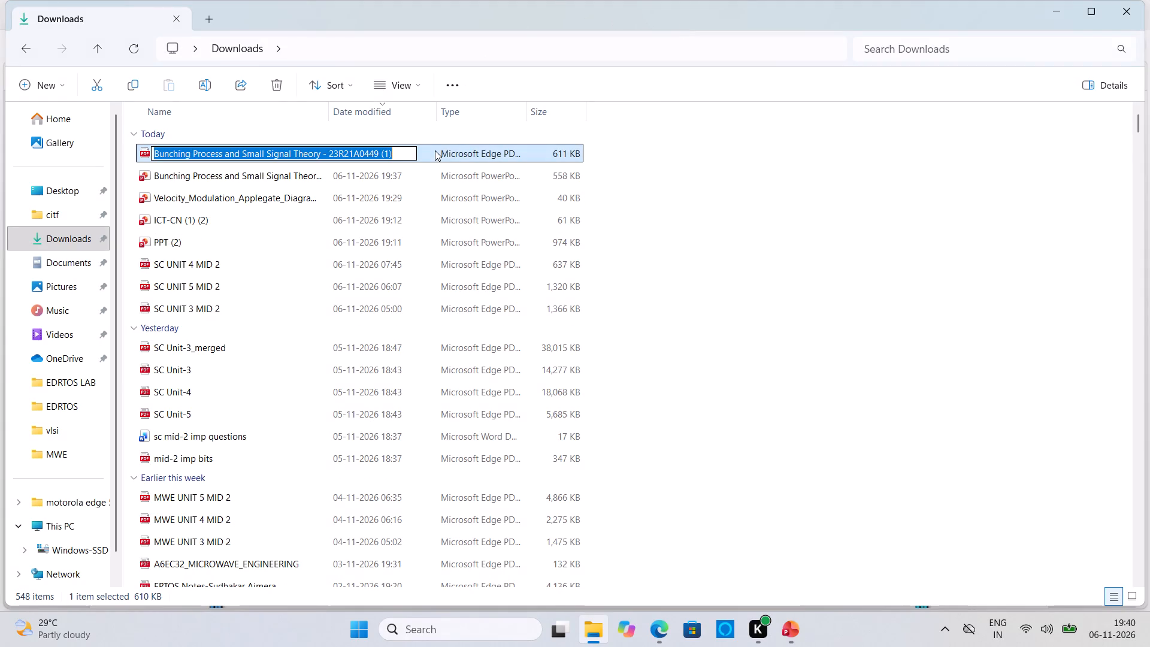
pyautogui.press('Right')
pyautogui.press('BackSpace')
pyautogui.press('BackSpace')
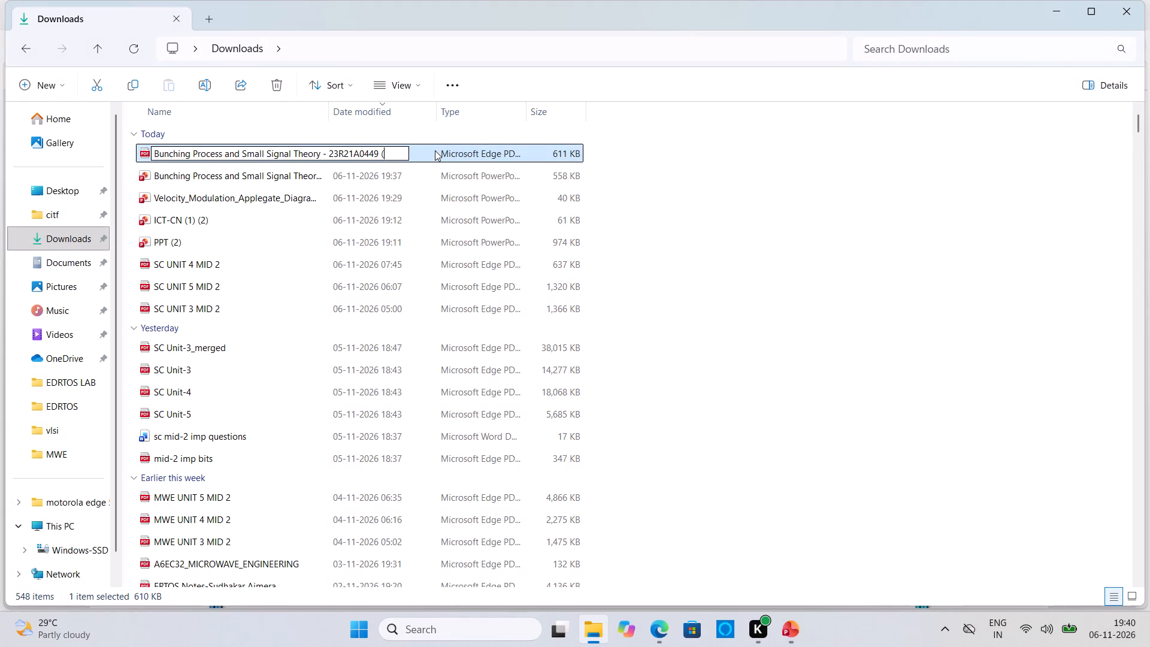
pyautogui.press('BackSpace')
pyautogui.press('Return')
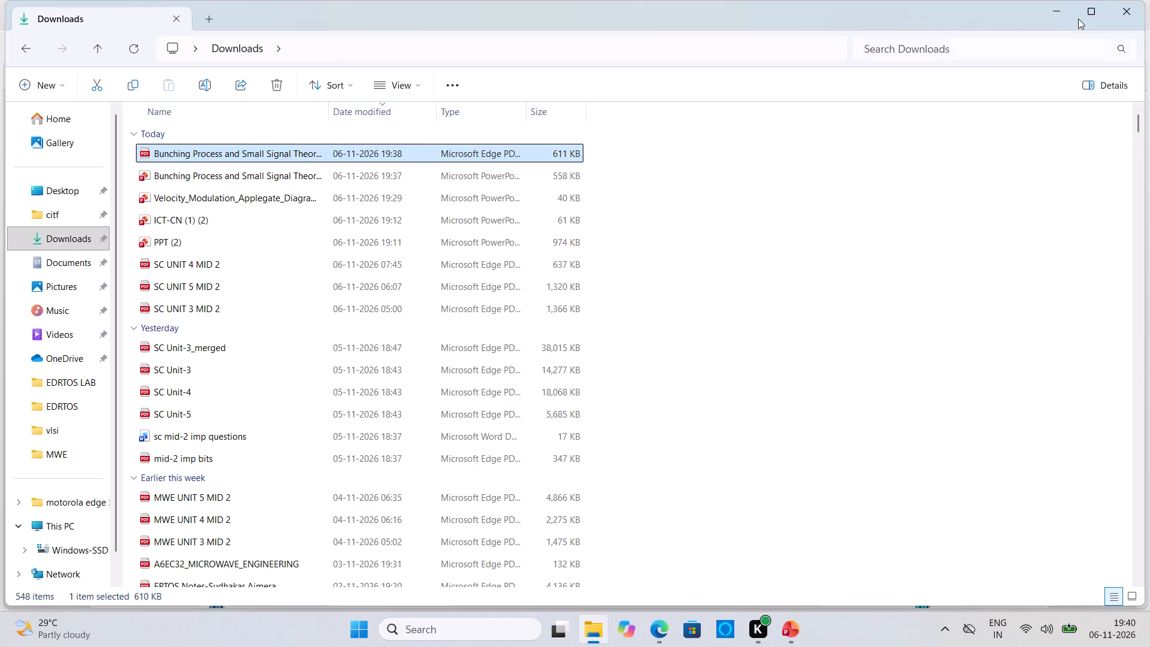
pyautogui.click(1055, 17)
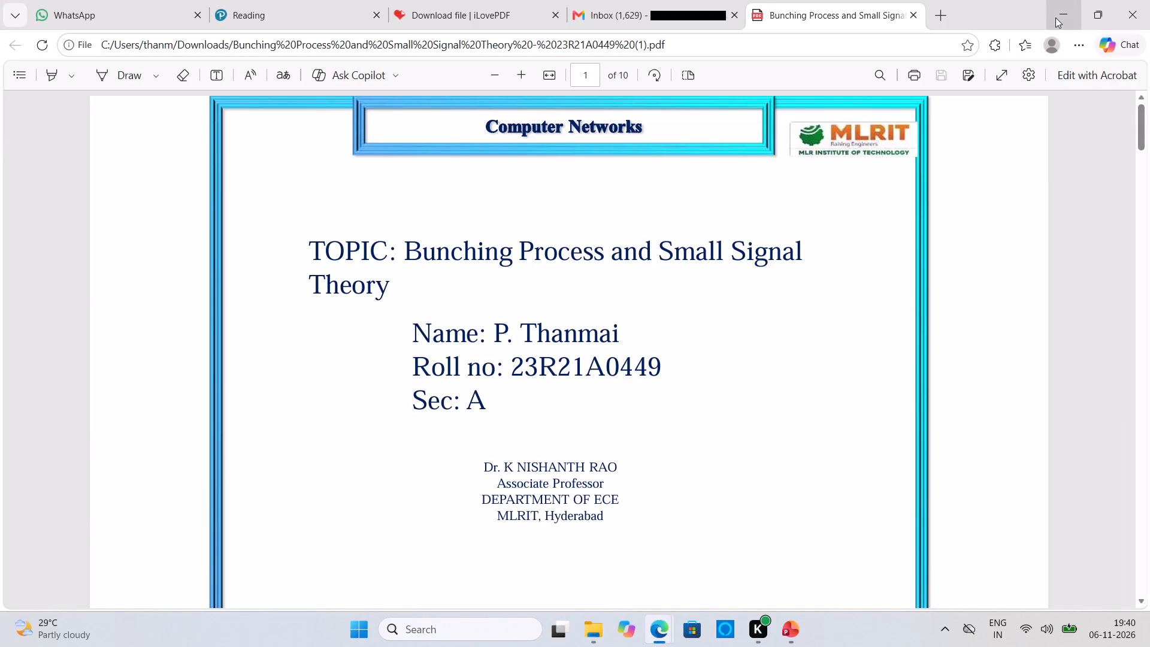